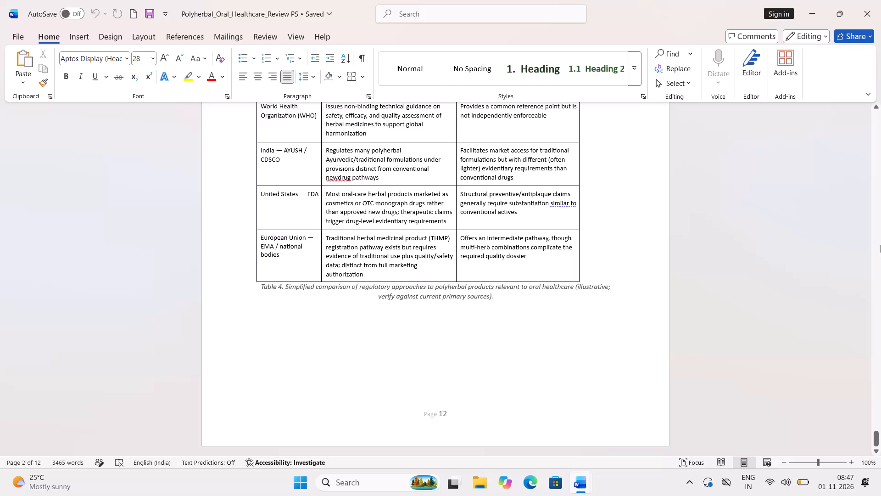
Close the Polyherbal_Oral_Healthcare_Review PS document and tile the New Microsoft Word Document window on the right half of the screen.
click(879, 3)
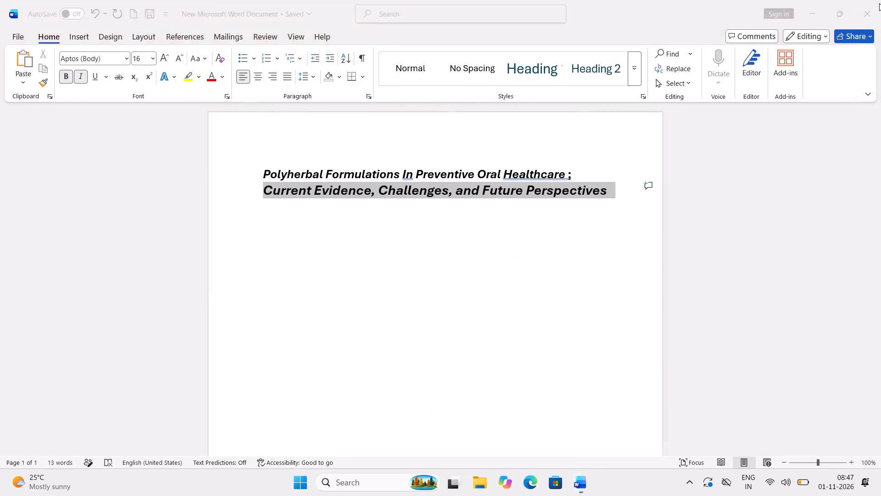
click(645, 265)
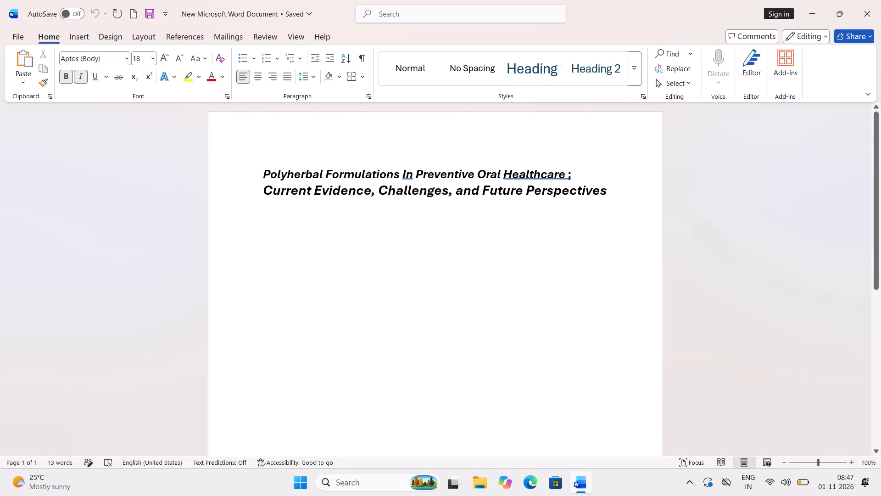
key(super+Right)
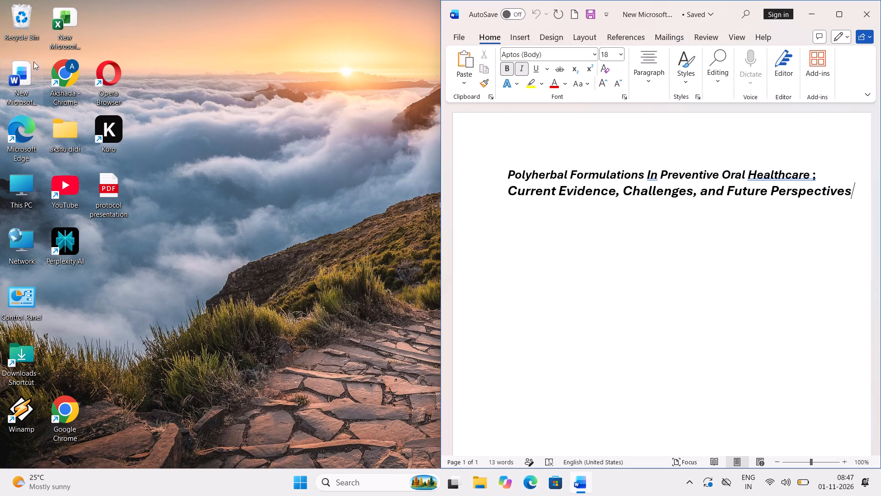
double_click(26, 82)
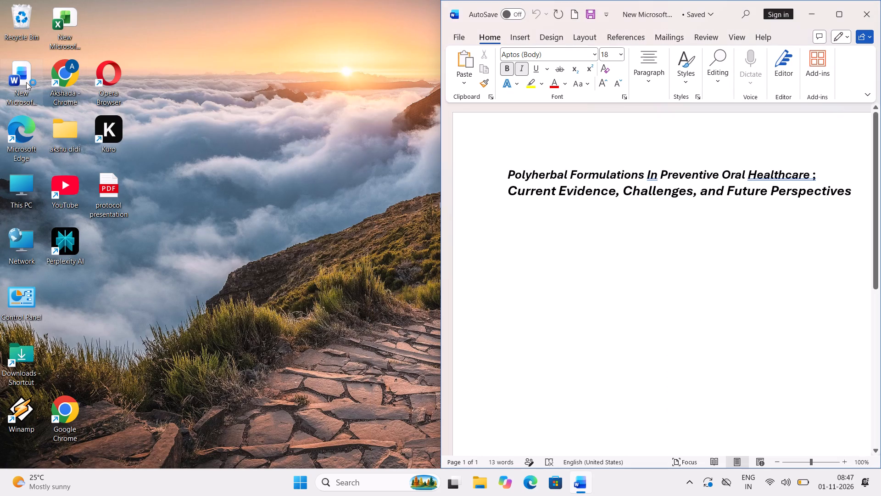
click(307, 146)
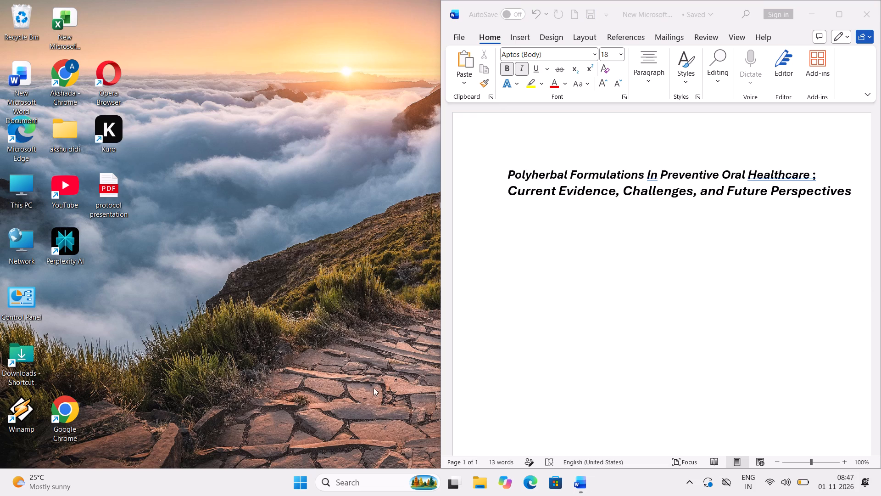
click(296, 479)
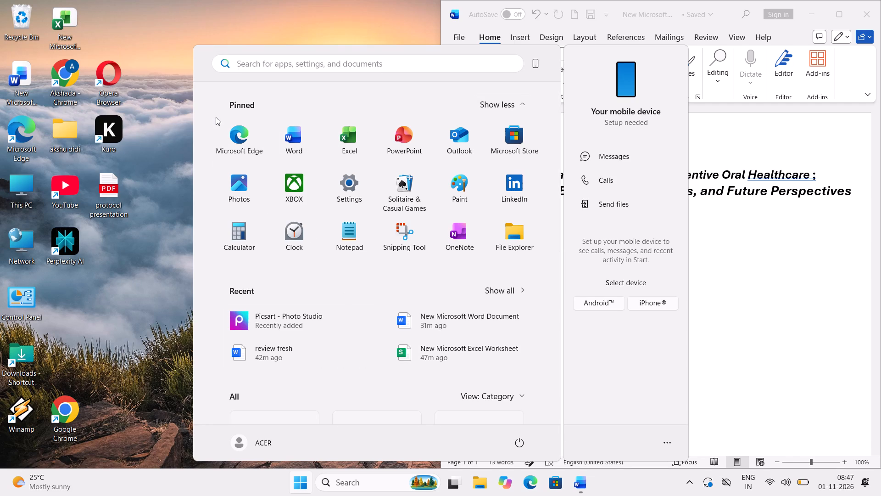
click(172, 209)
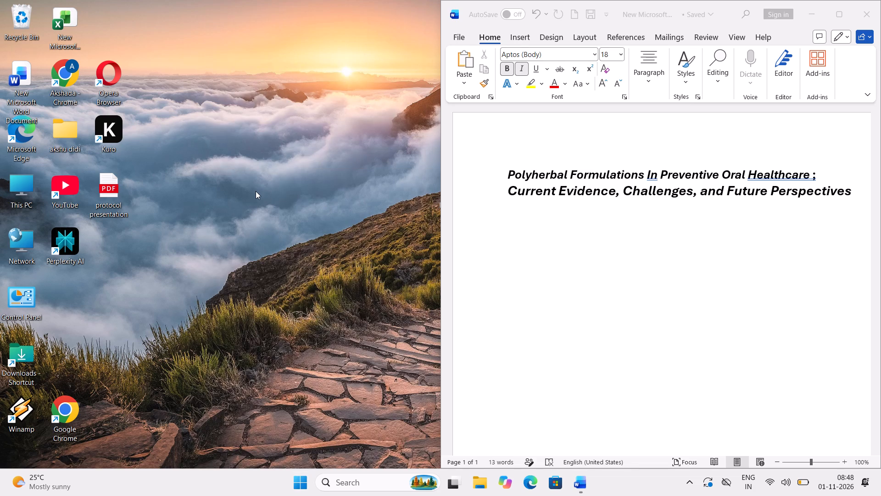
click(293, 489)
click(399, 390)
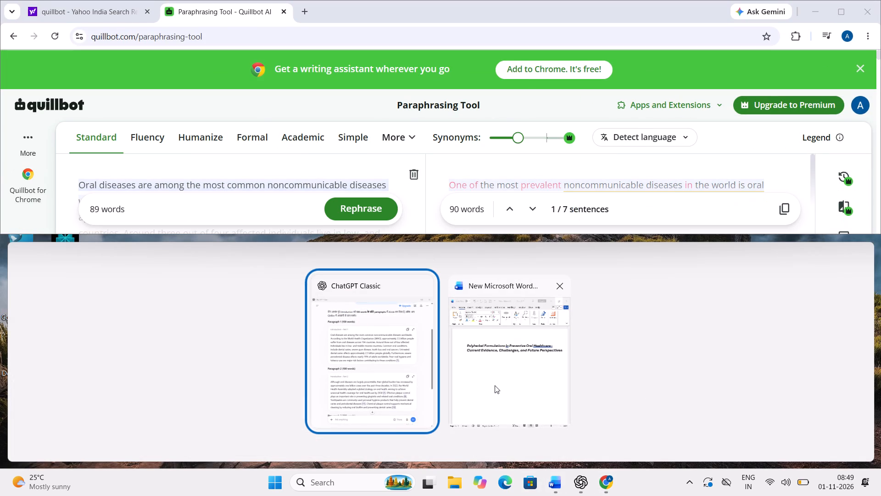
click(495, 385)
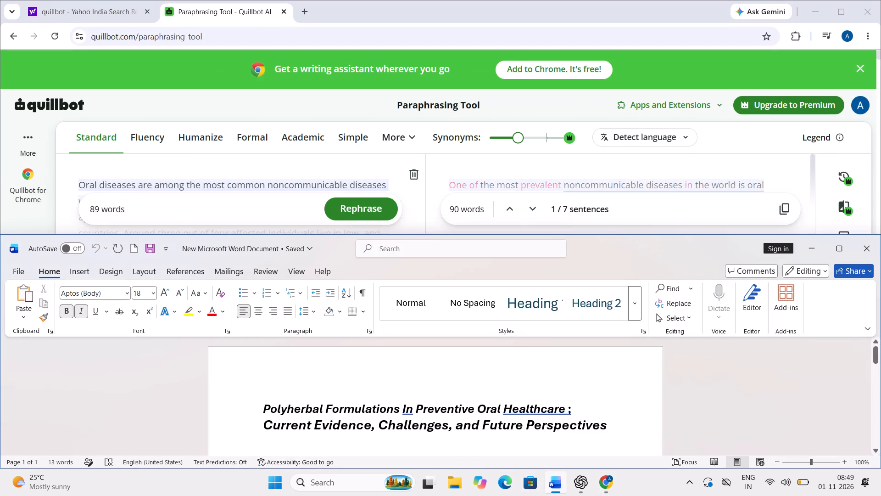
Paste the paraphrased introduction paragraph into the Word document, four line breaks below the title ending in Future Perspectives.
drag(878, 348, 878, 351)
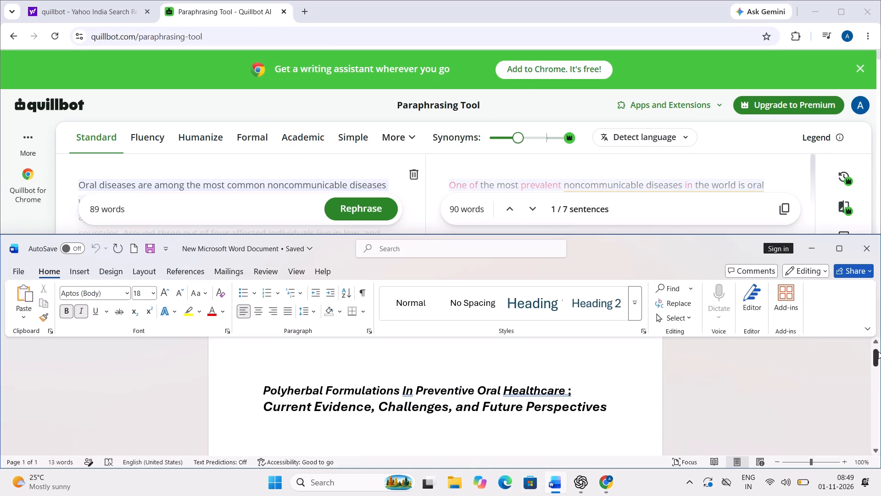
drag(878, 351, 875, 361)
drag(228, 406, 300, 374)
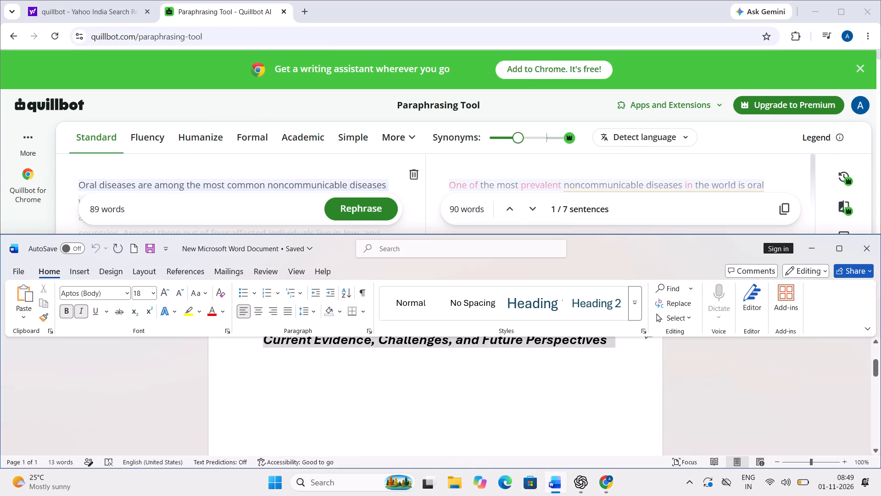
drag(300, 374, 301, 374)
click(301, 374)
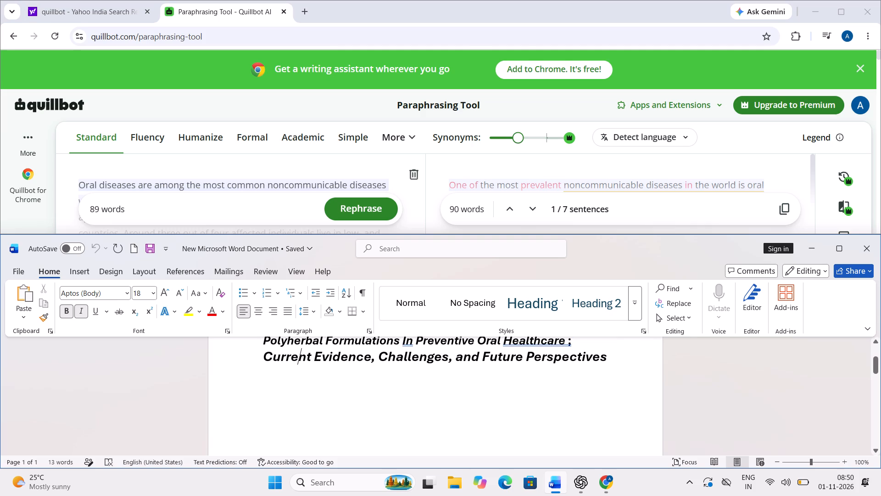
click(626, 362)
key(Return)
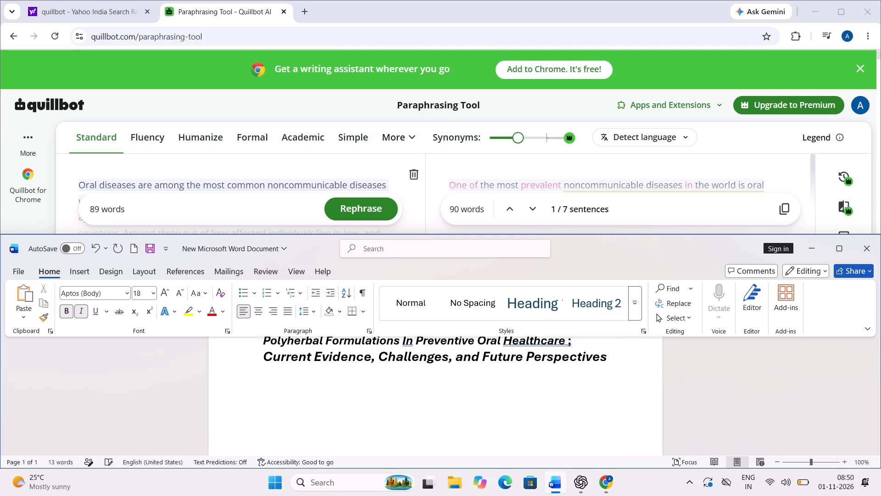
key(Return)
key(Return)
key(Return)
key(ctrl+v)
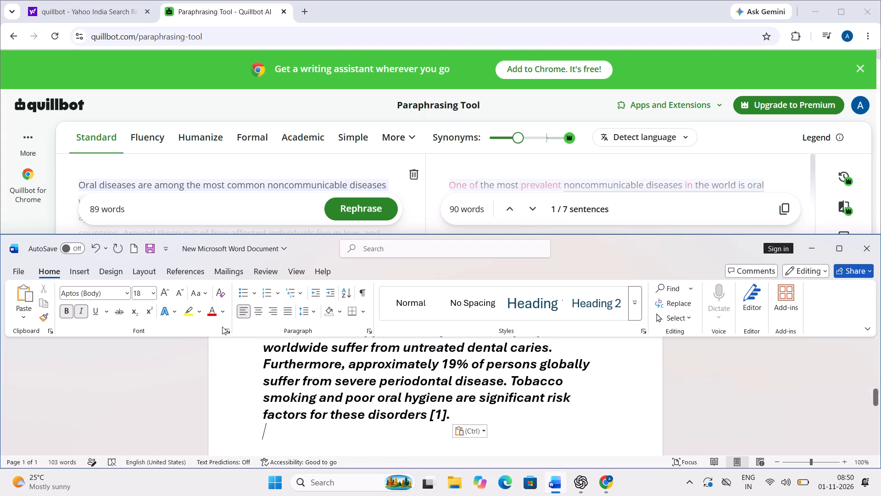
Format the pasted introduction paragraph with font size 12 and the No Spacing style.
click(150, 293)
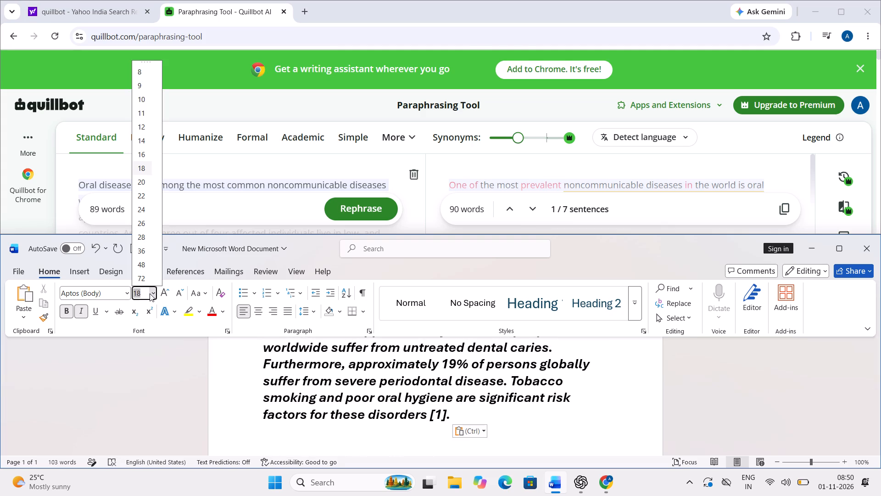
click(131, 187)
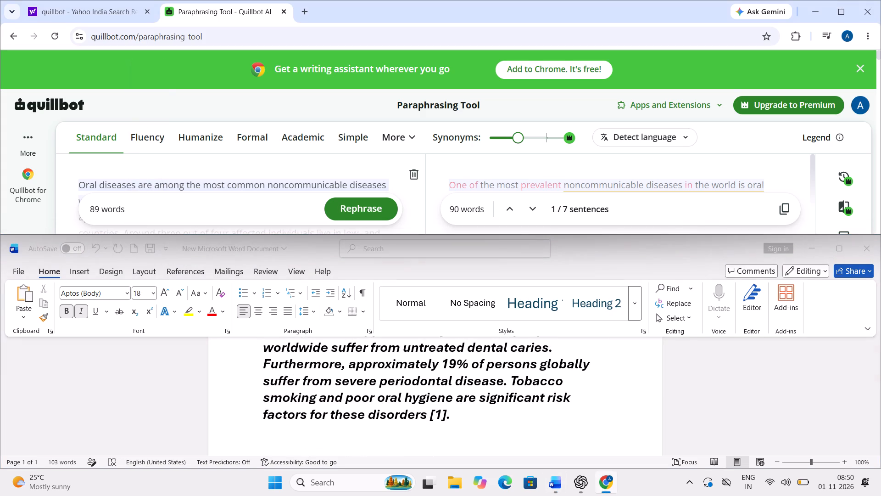
click(457, 424)
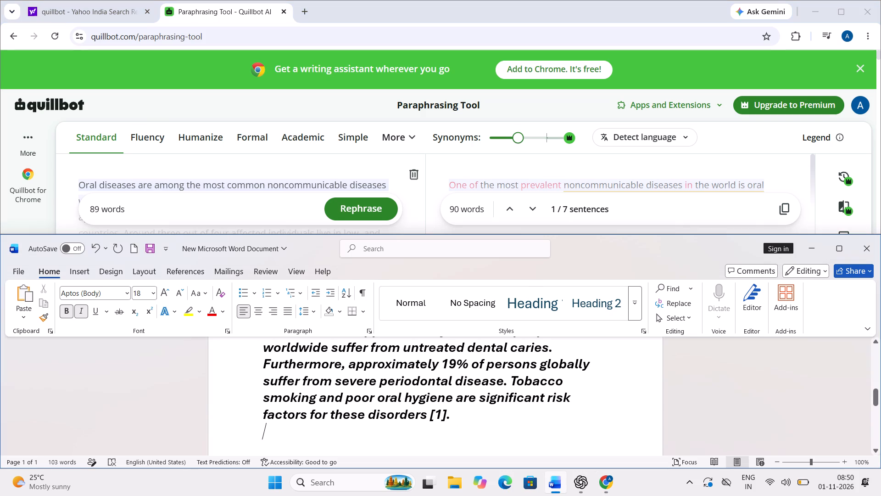
click(454, 424)
drag(452, 415, 256, 378)
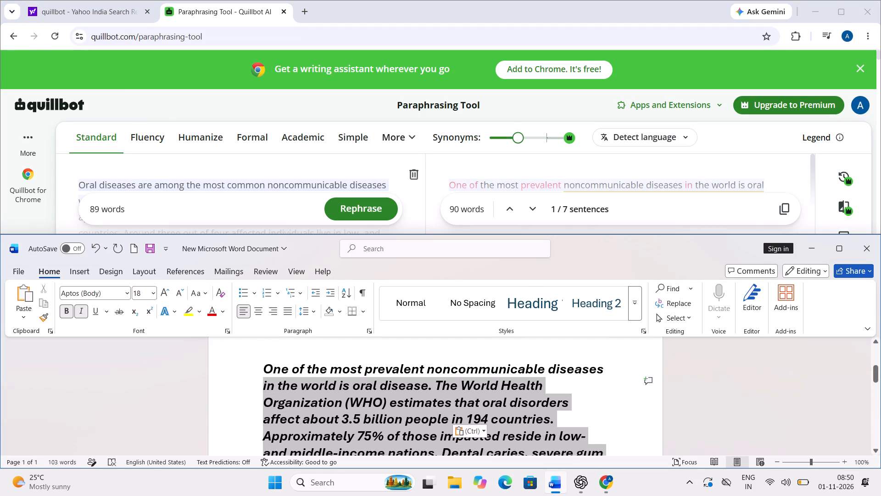
drag(256, 378, 255, 361)
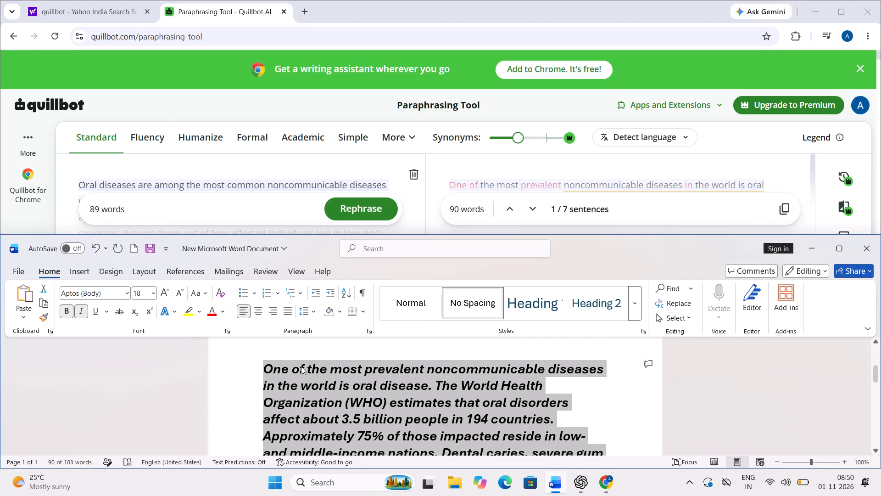
click(273, 366)
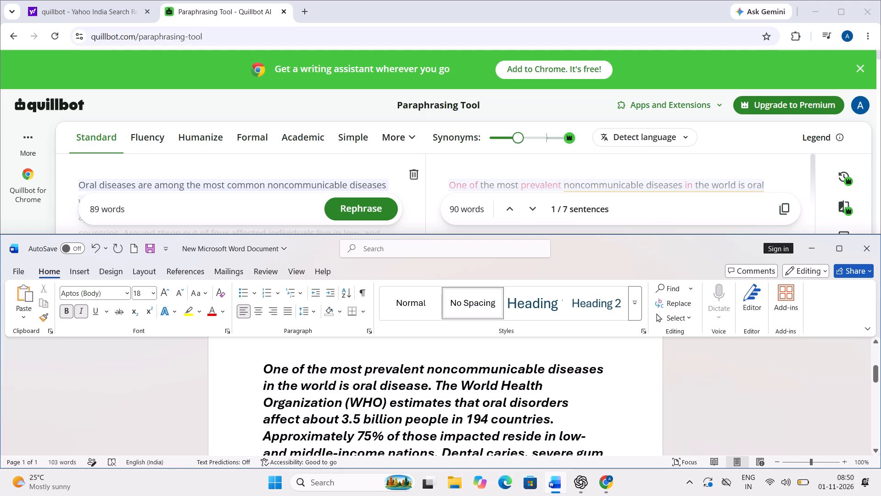
drag(261, 366, 383, 342)
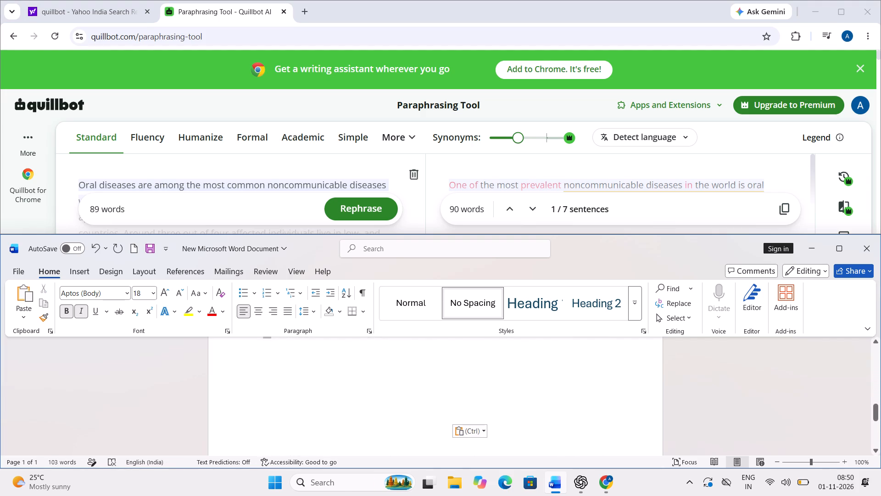
drag(383, 342, 446, 394)
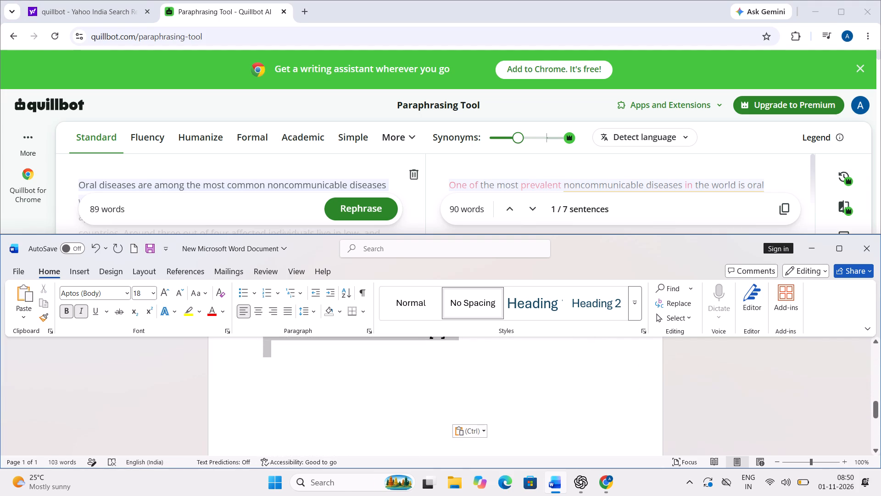
drag(446, 394, 442, 361)
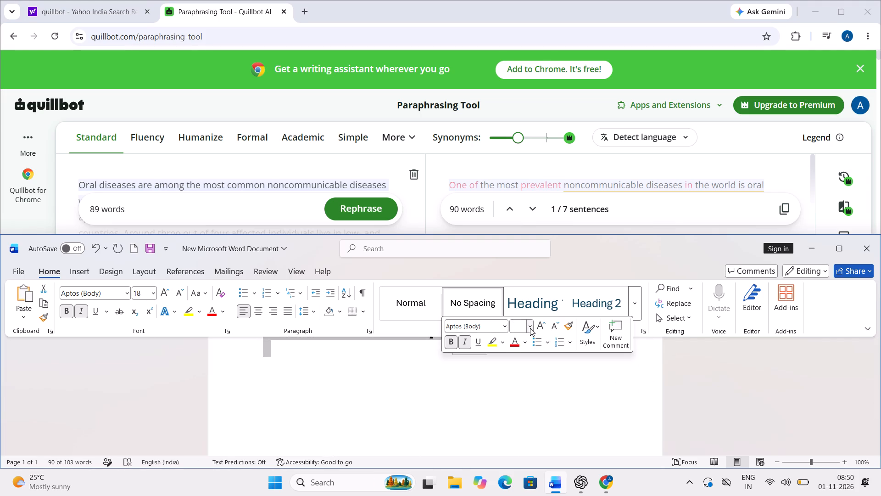
click(530, 328)
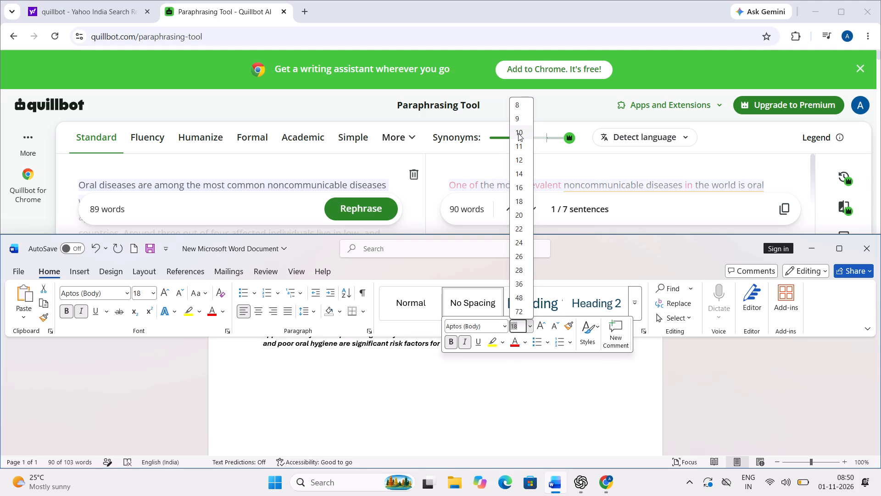
click(521, 159)
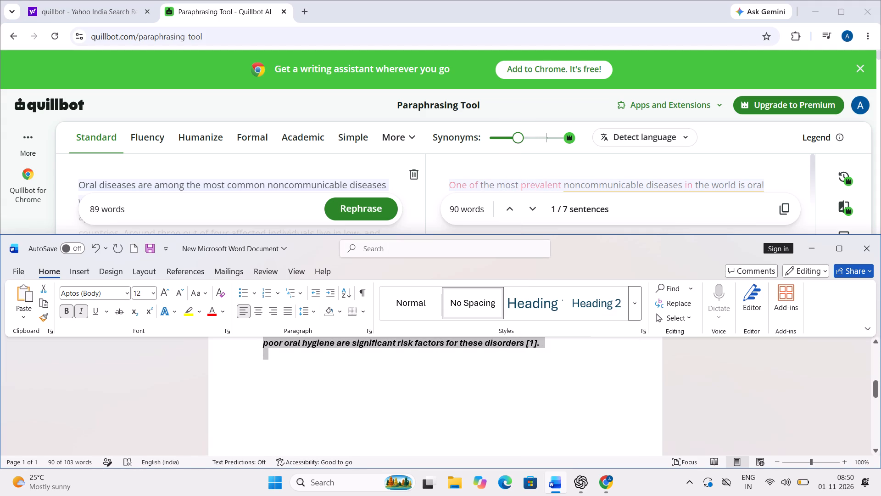
click(491, 312)
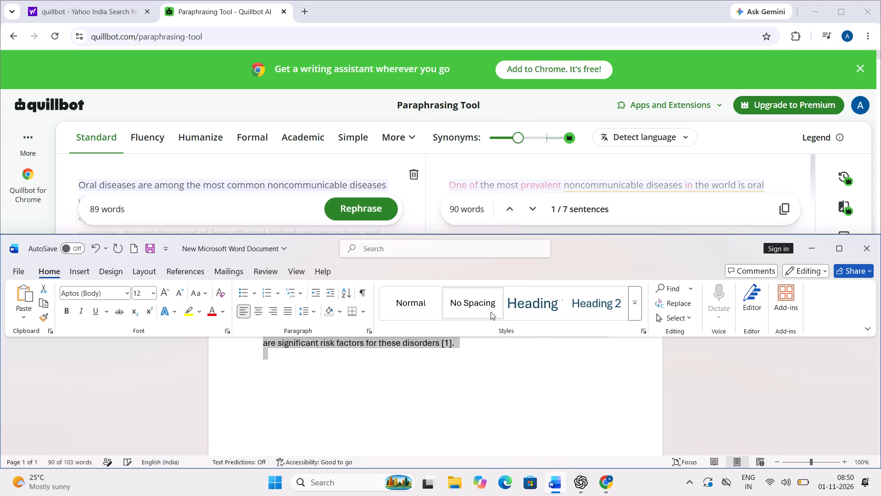
click(415, 390)
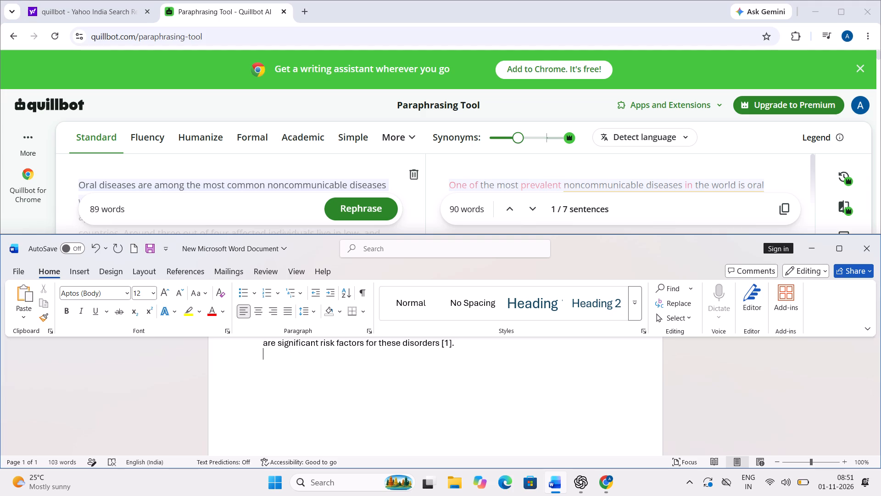
click(479, 415)
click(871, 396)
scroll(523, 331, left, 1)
click(496, 383)
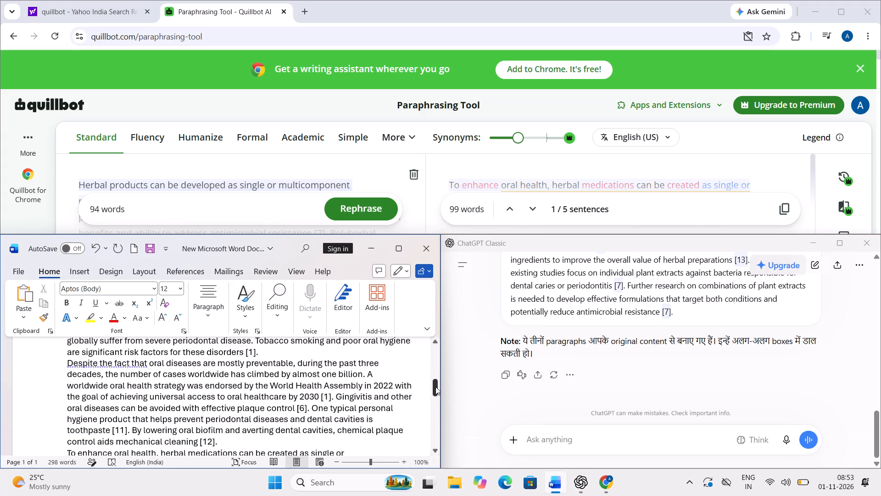
drag(435, 387, 436, 370)
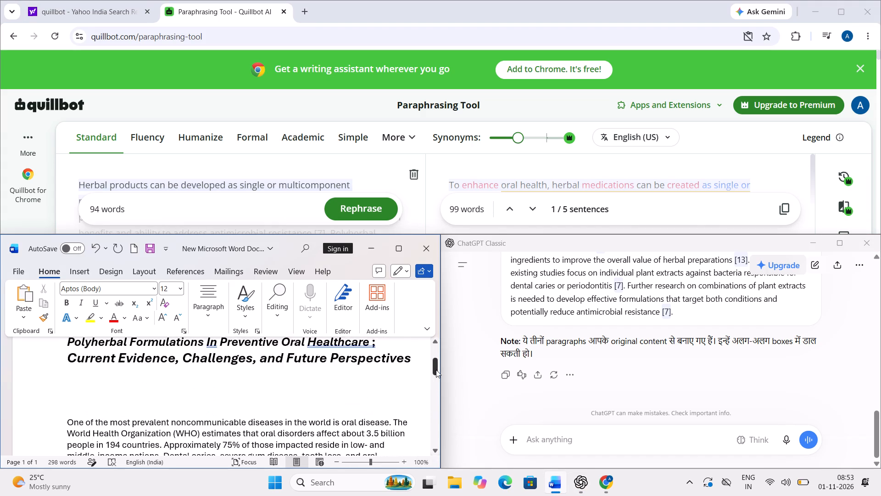
drag(436, 370, 451, 422)
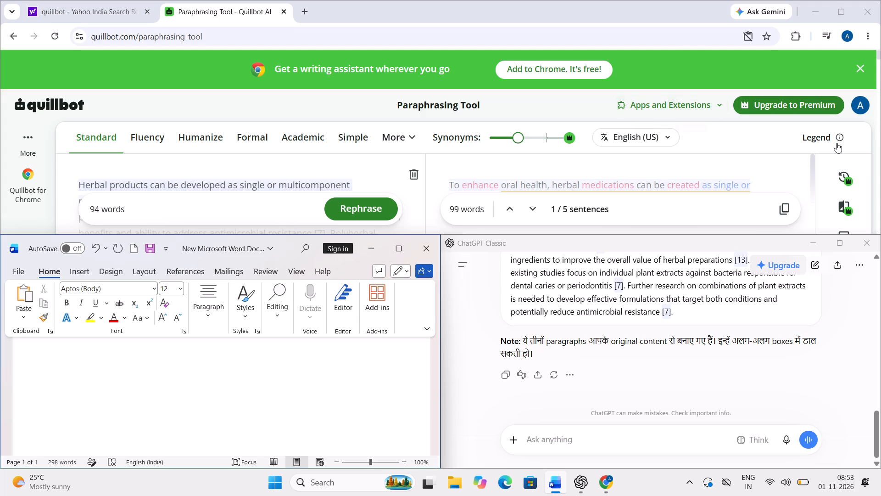
Close the QuillBot browser window and maximize the Word document.
click(861, 14)
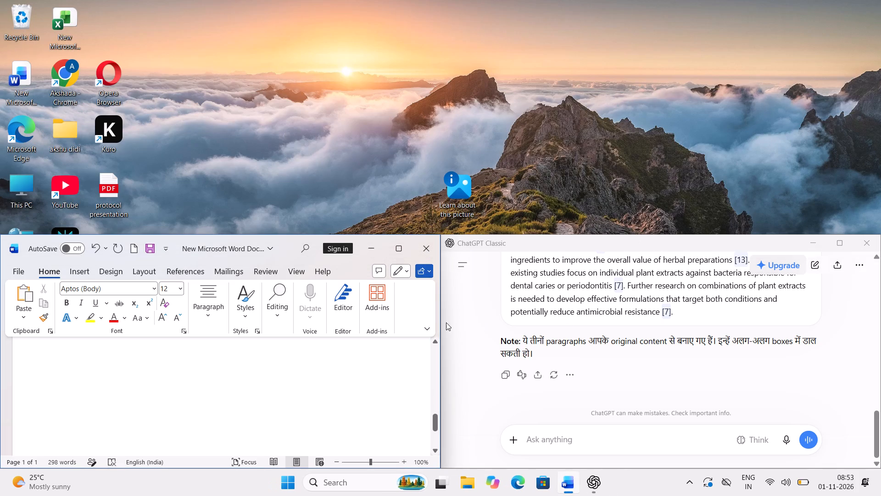
click(397, 248)
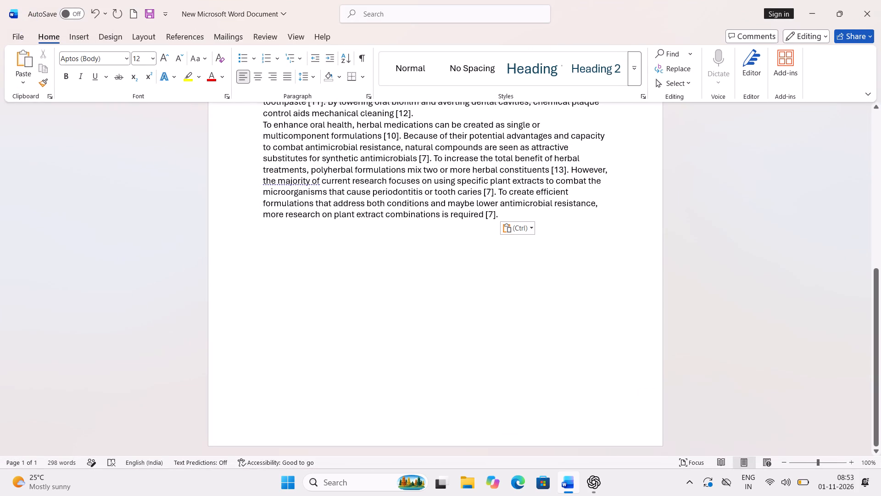
Add the heading INTRODUCTION on the empty line above the first paragraph, followed by a blank line.
drag(880, 365, 880, 219)
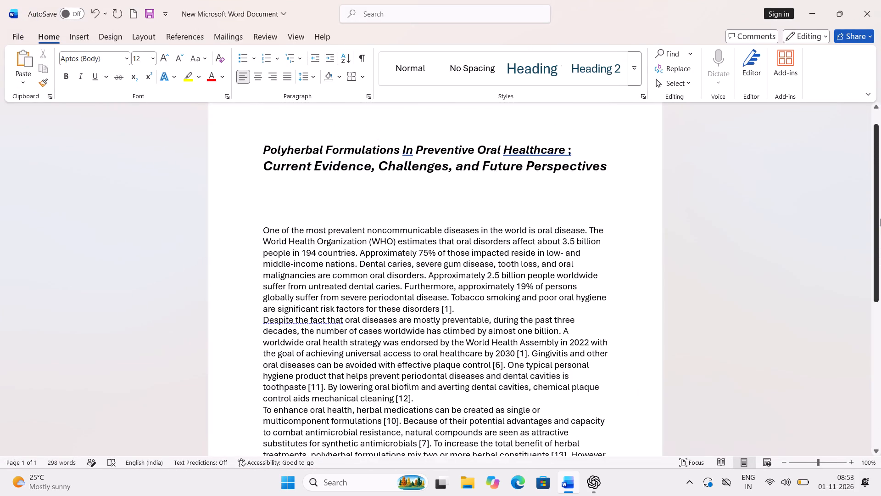
drag(880, 219, 880, 279)
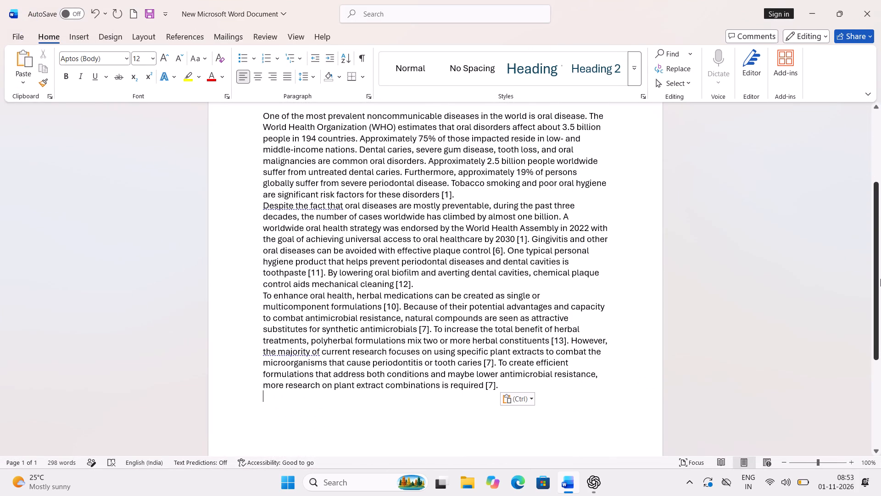
drag(880, 279, 876, 239)
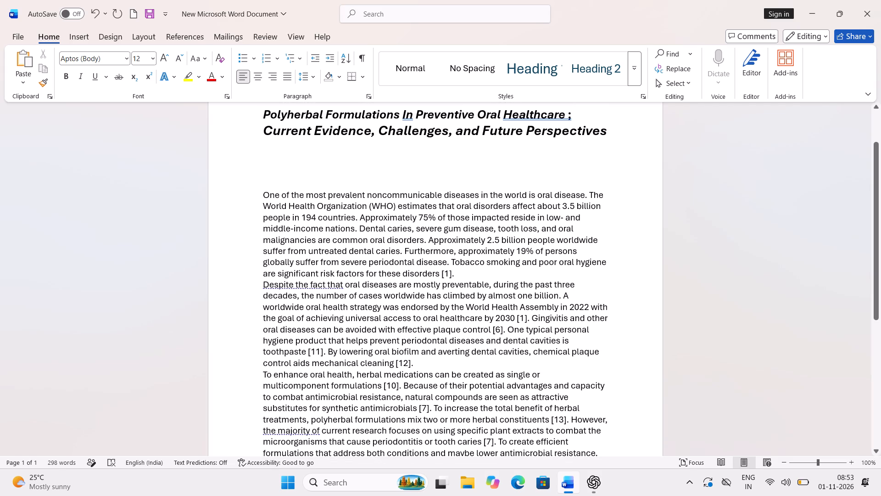
click(276, 178)
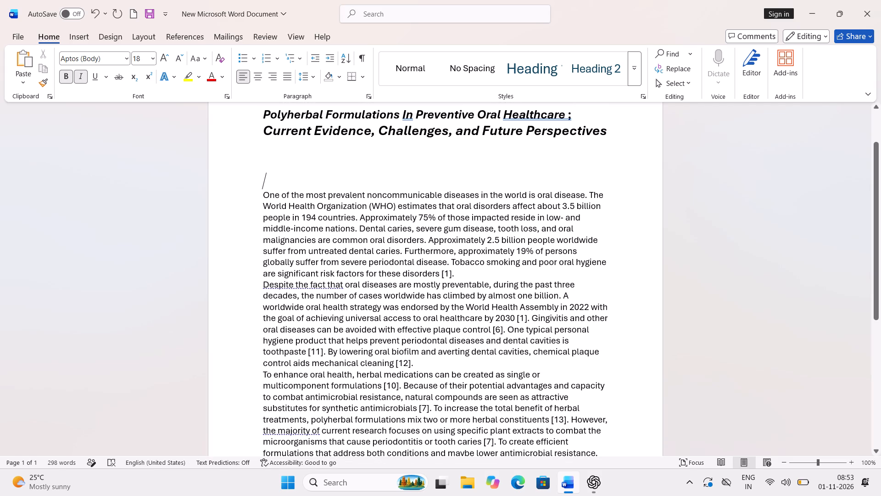
key(i)
key(BackSpace)
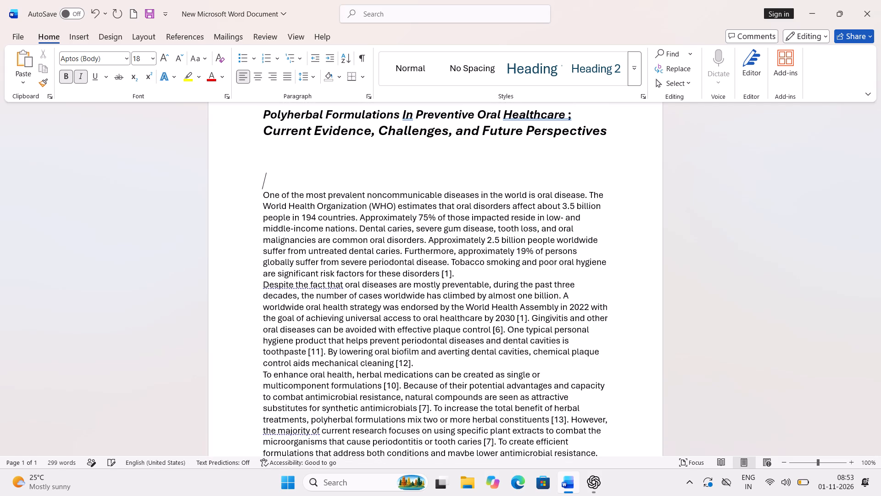
text(In)
key(BackSpace)
key(BackSpace)
text(INTRI)
key(shift+BackSpace)
text(ODUCTION)
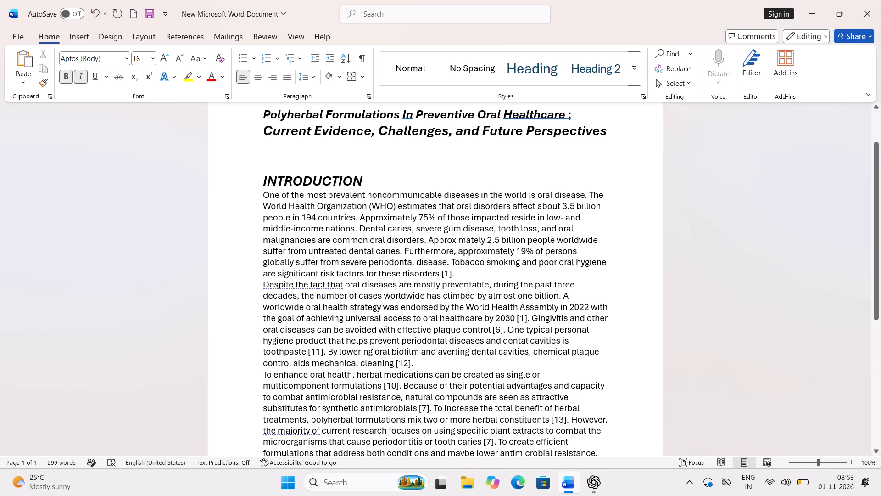
key(Return)
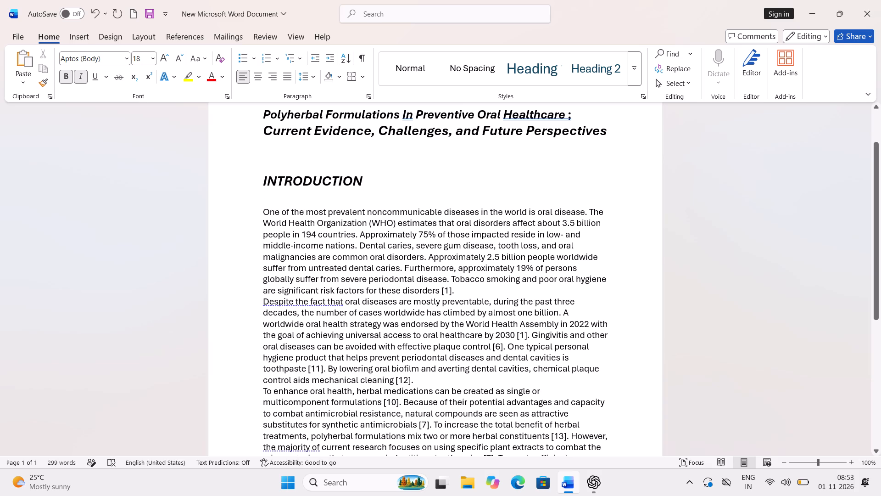
Apply the Heading 2 style to the INTRODUCTION heading.
drag(373, 174, 229, 172)
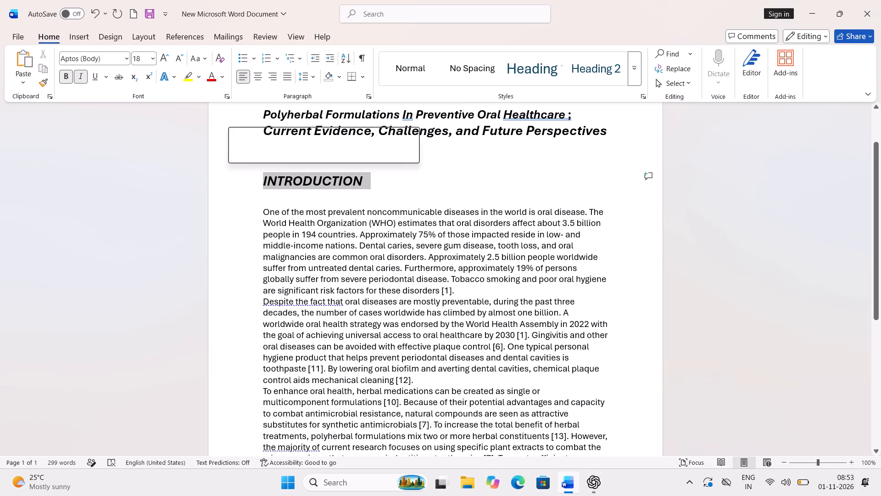
click(547, 66)
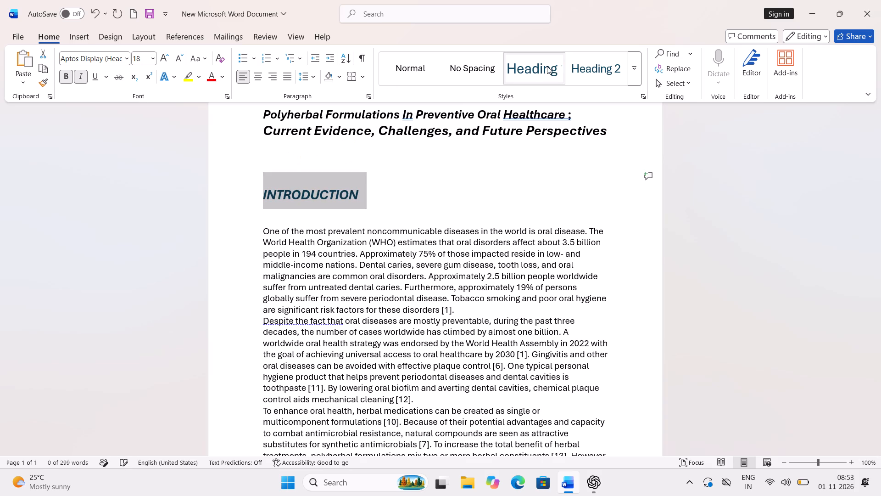
click(588, 63)
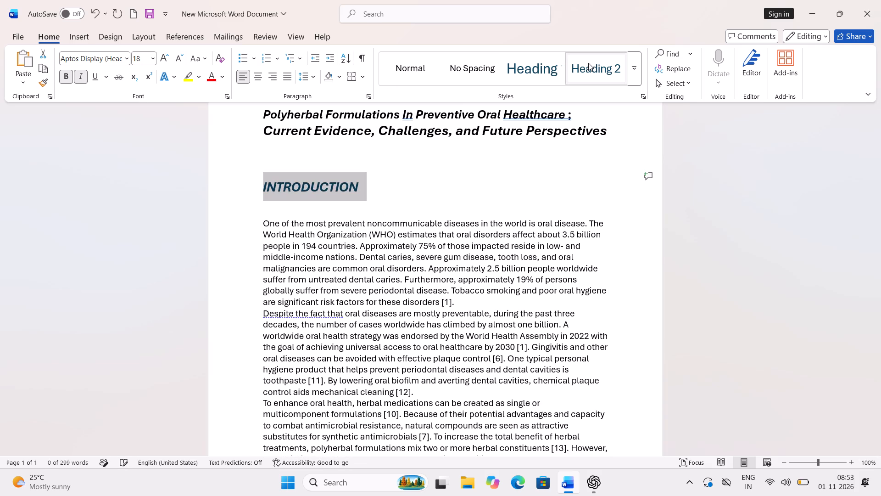
click(498, 189)
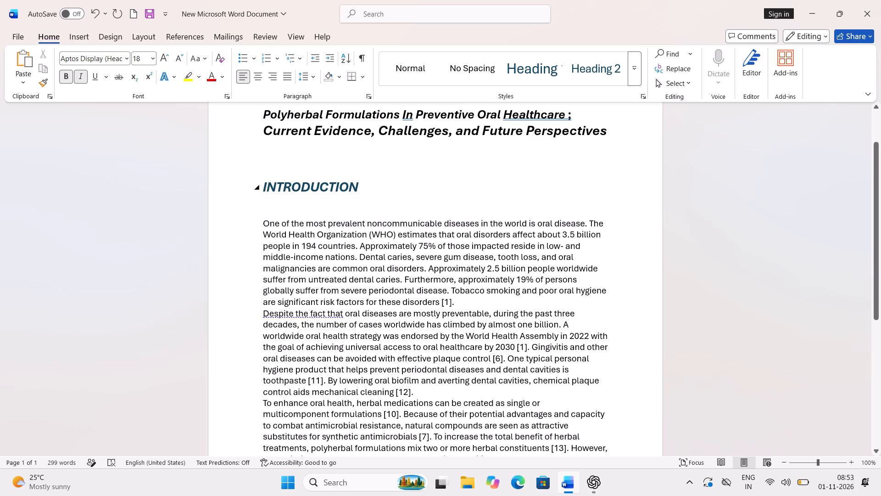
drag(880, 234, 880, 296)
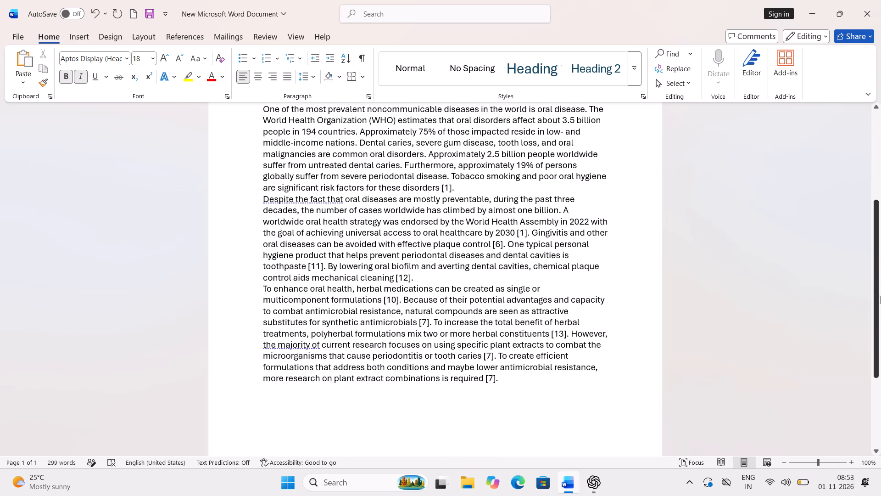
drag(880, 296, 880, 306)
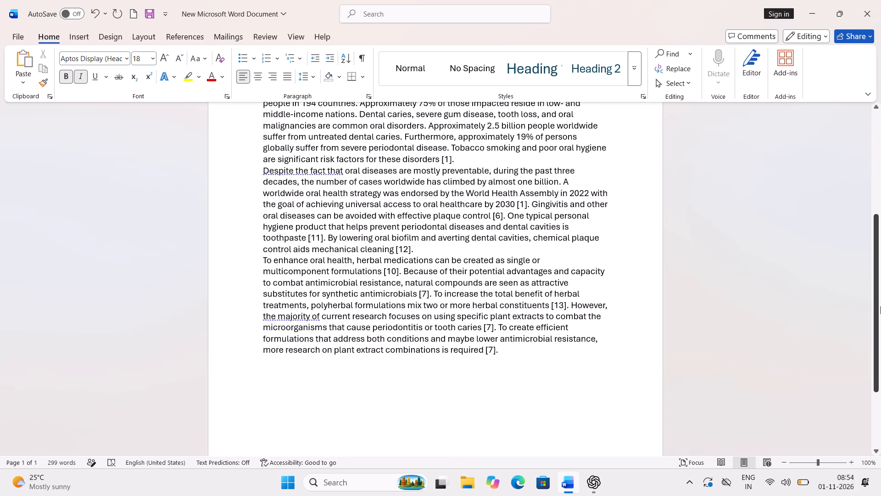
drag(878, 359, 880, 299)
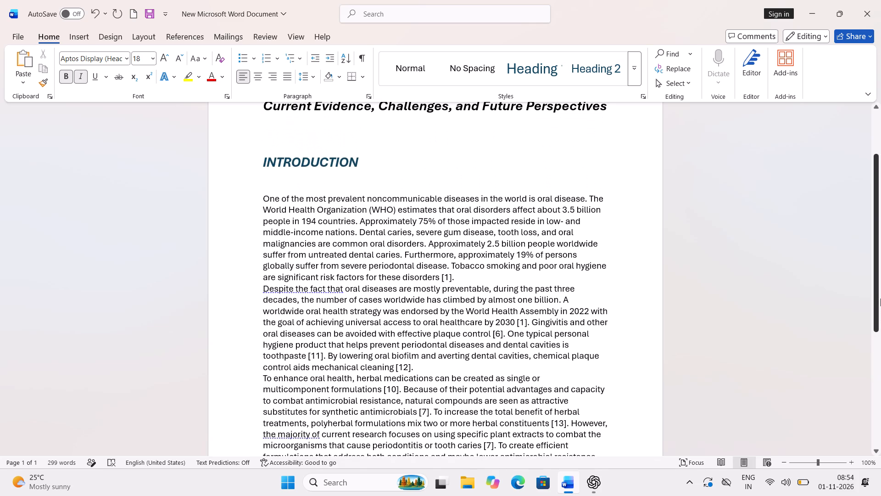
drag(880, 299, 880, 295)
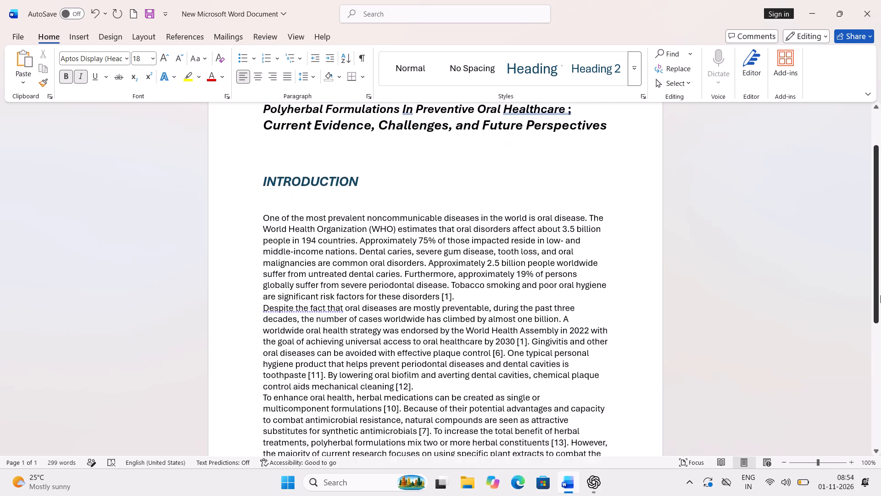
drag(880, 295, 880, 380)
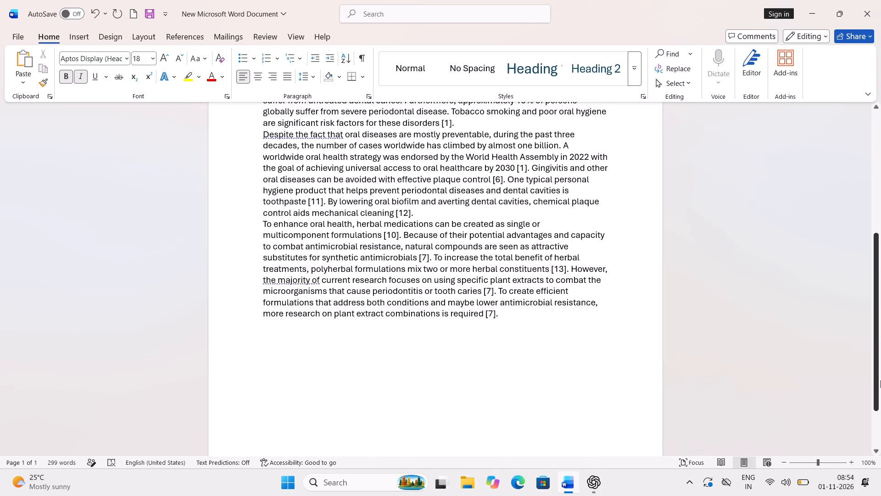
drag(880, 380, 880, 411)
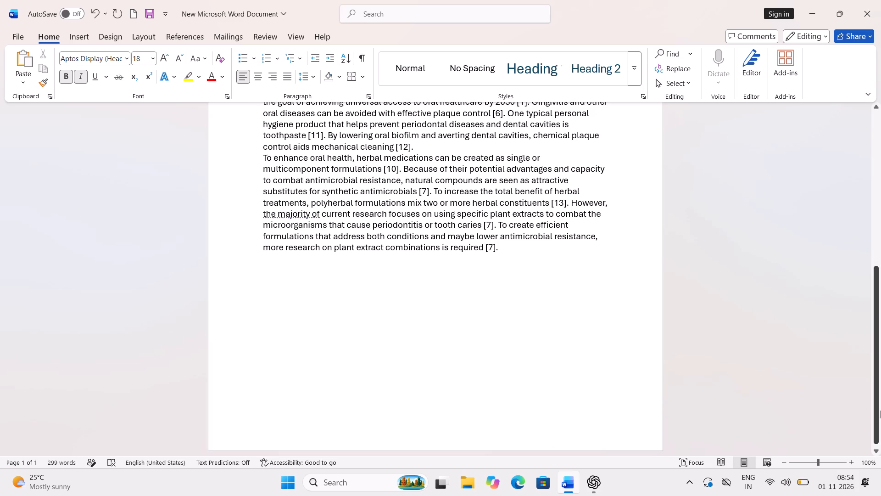
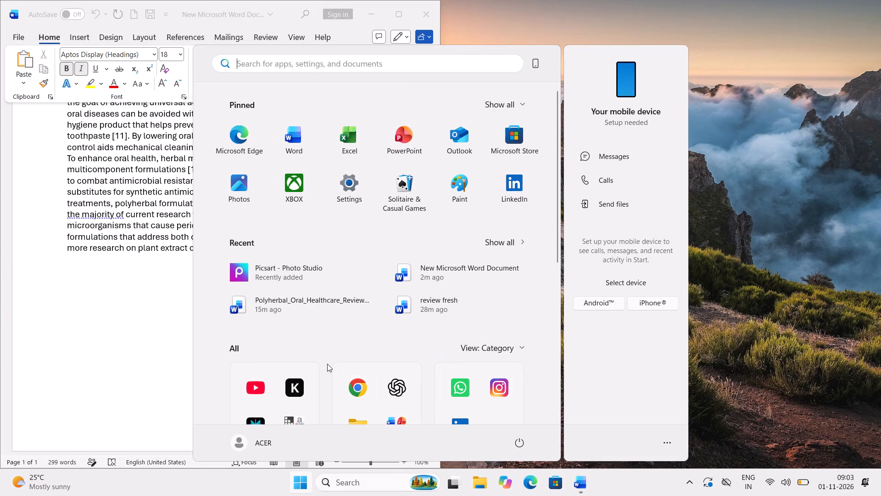
click(355, 388)
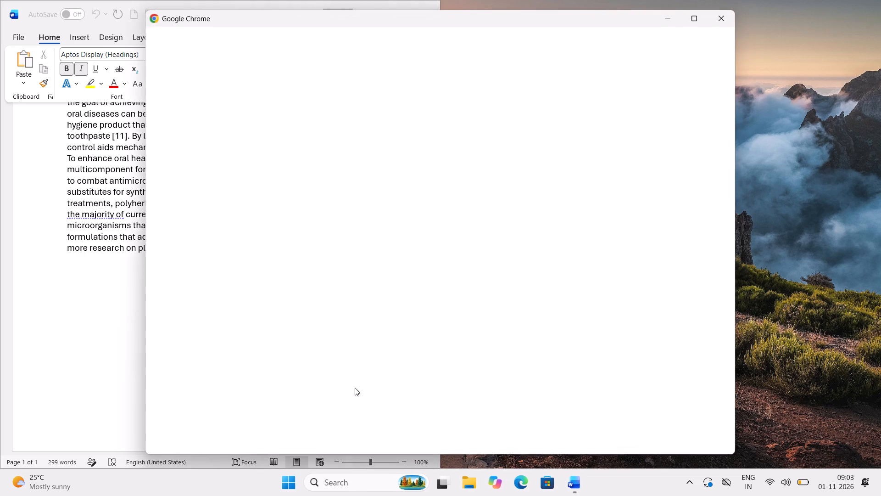
click(457, 285)
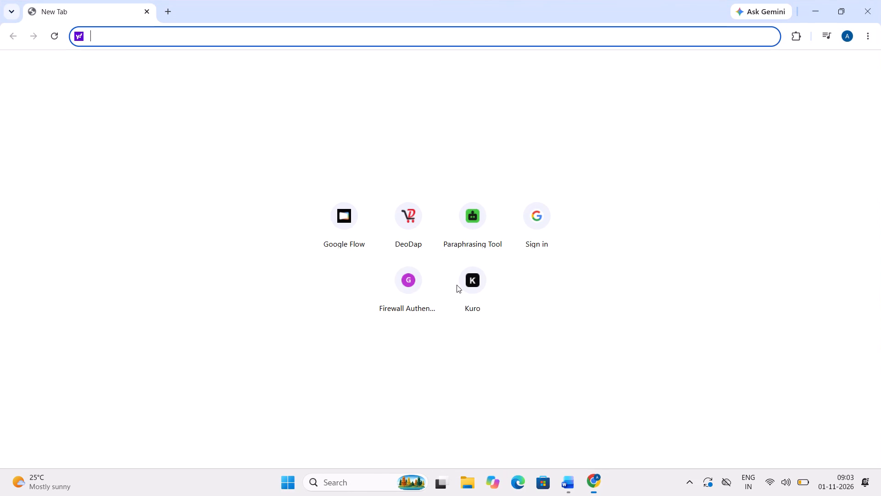
click(270, 32)
key(ctrl+v)
click(225, 82)
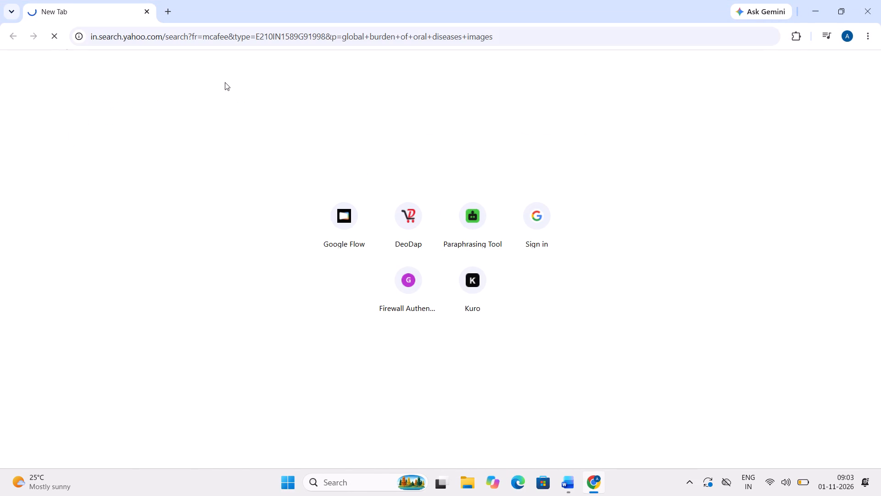
click(148, 107)
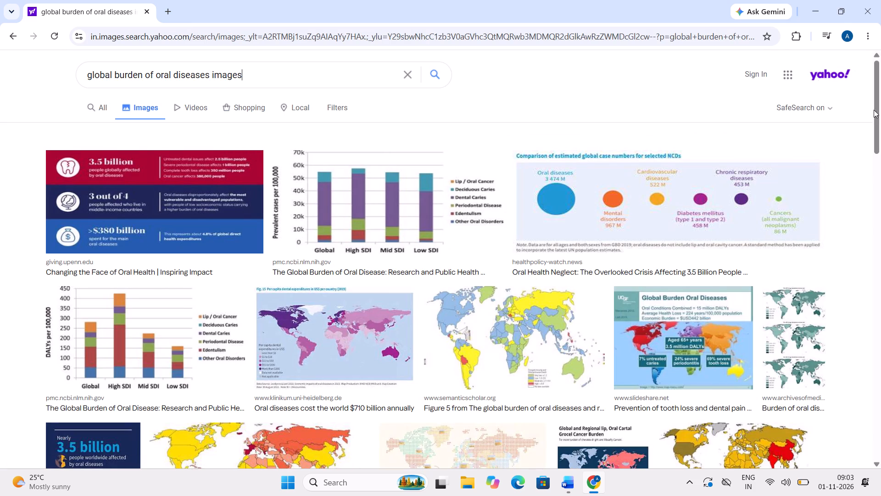
Look through the image results on the global burden of oral diseases for a suitable picture, and return to the first results.
drag(878, 111, 878, 129)
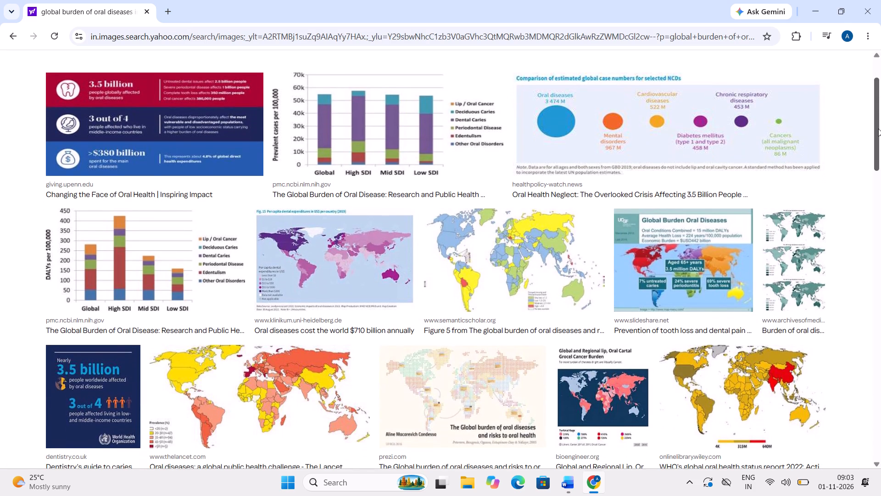
drag(878, 129, 878, 126)
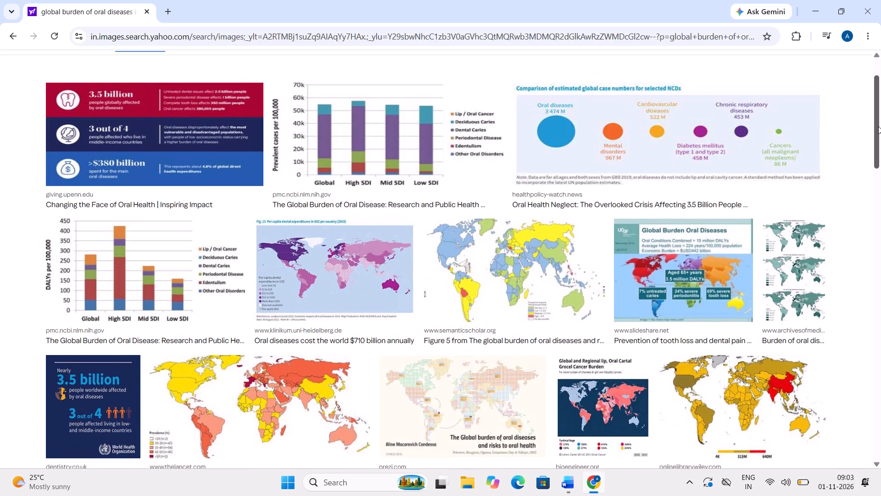
drag(878, 126, 878, 125)
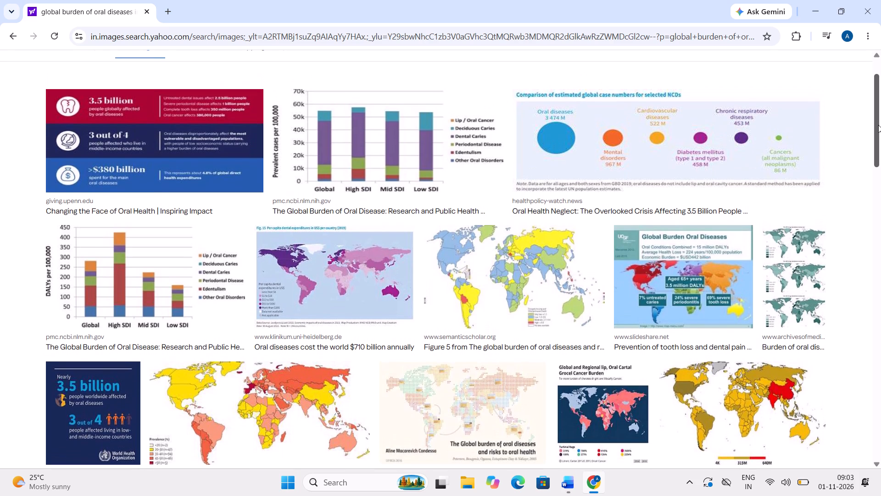
drag(878, 125, 878, 122)
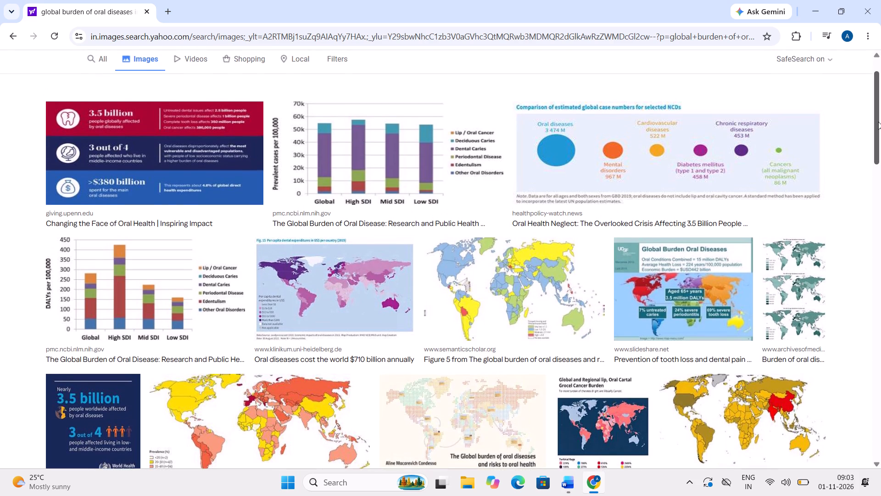
drag(878, 122, 878, 121)
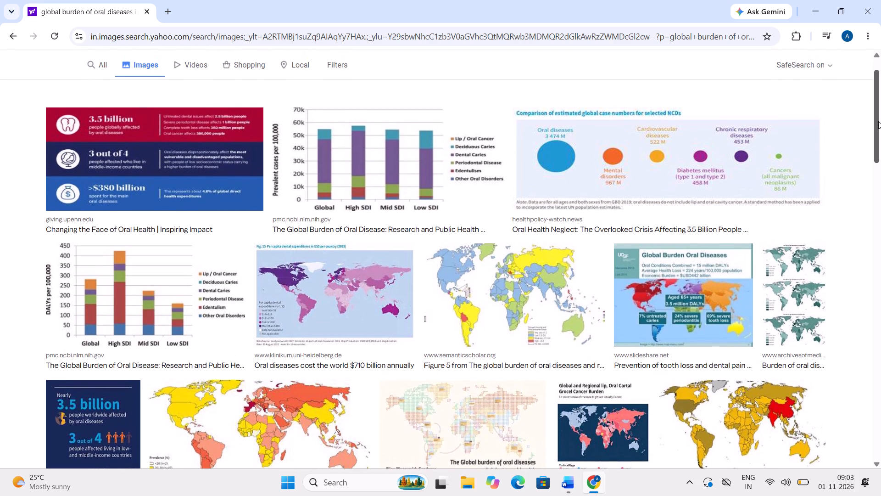
drag(878, 121, 880, 201)
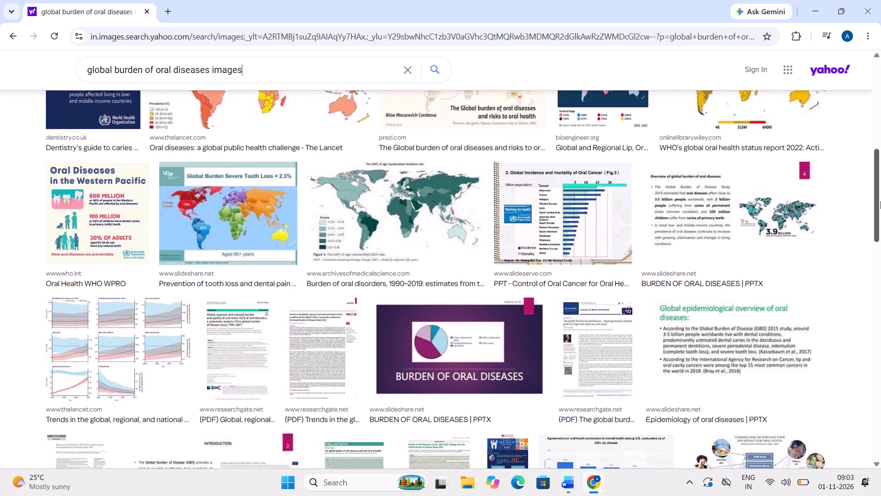
drag(880, 201, 880, 307)
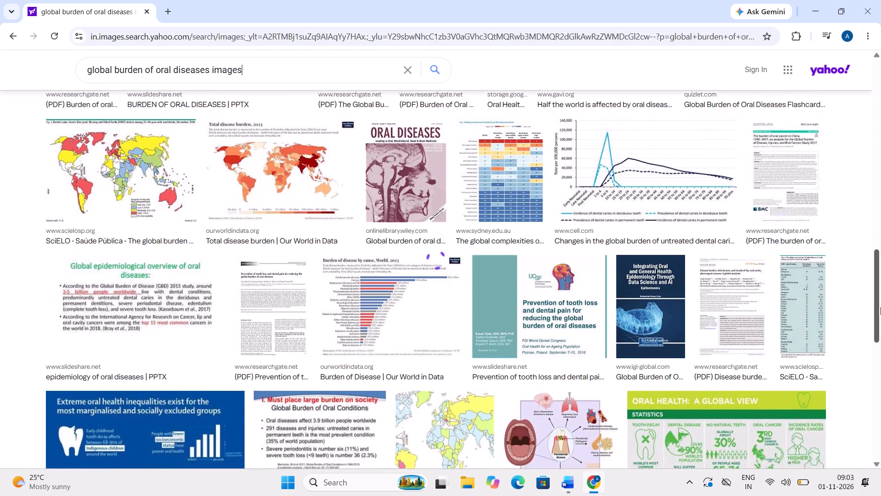
drag(880, 307, 880, 325)
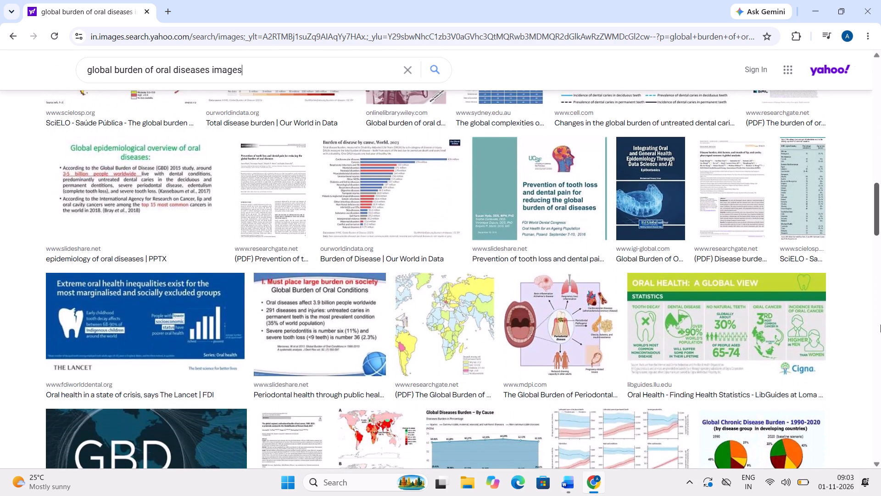
drag(880, 325, 880, 378)
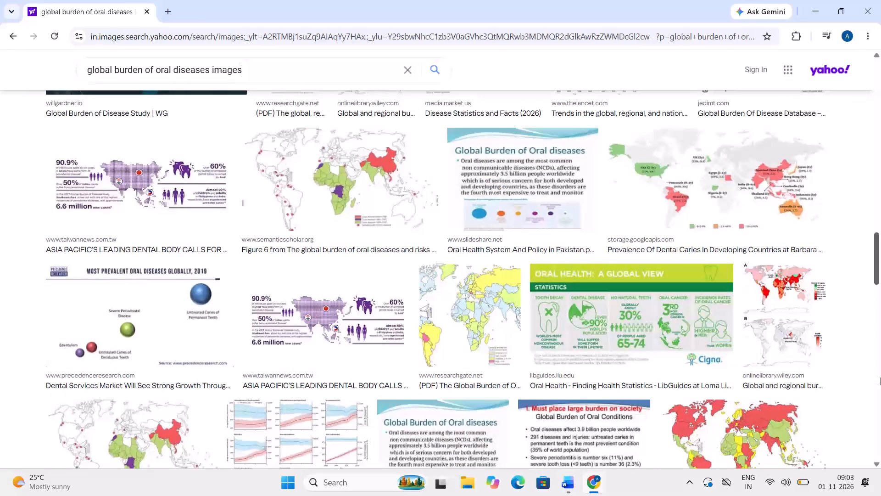
drag(880, 378, 867, 495)
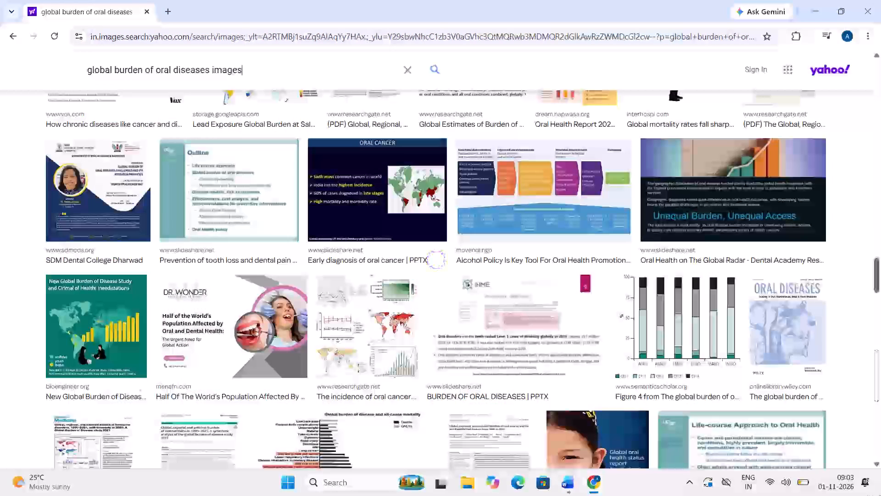
drag(867, 495, 866, 495)
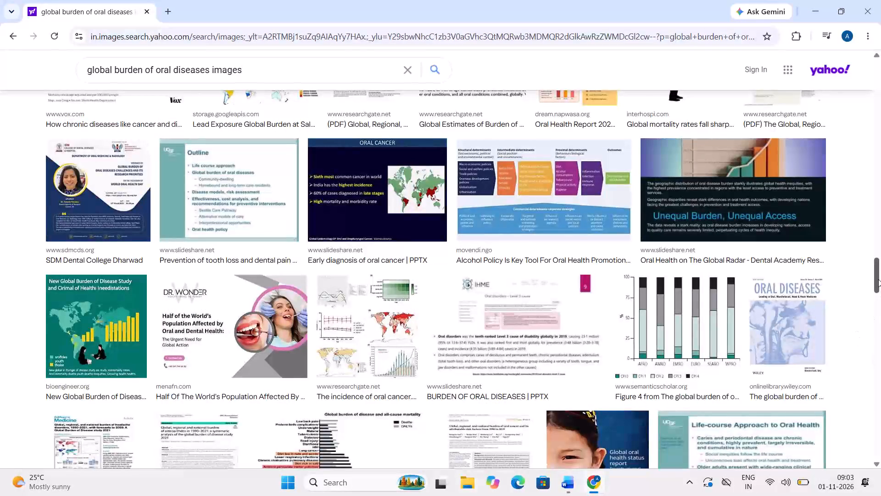
drag(878, 279, 880, 344)
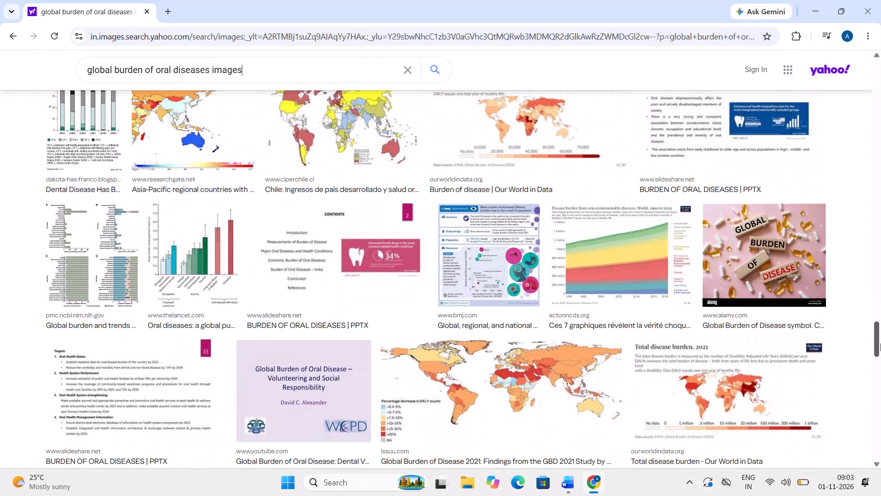
drag(880, 344, 880, 380)
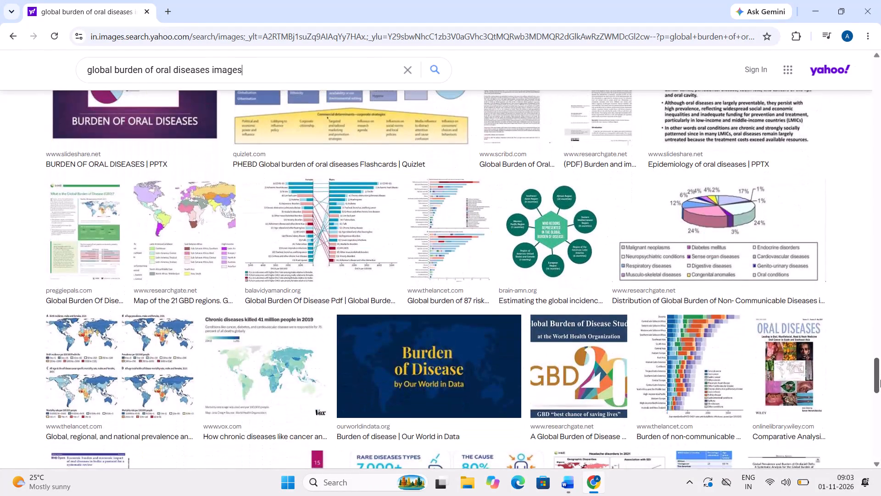
drag(880, 380, 880, 416)
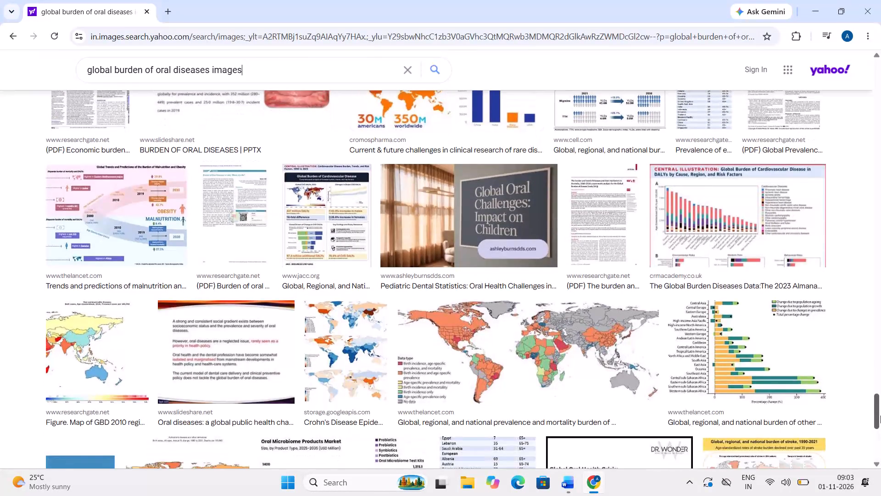
drag(880, 416, 880, 0)
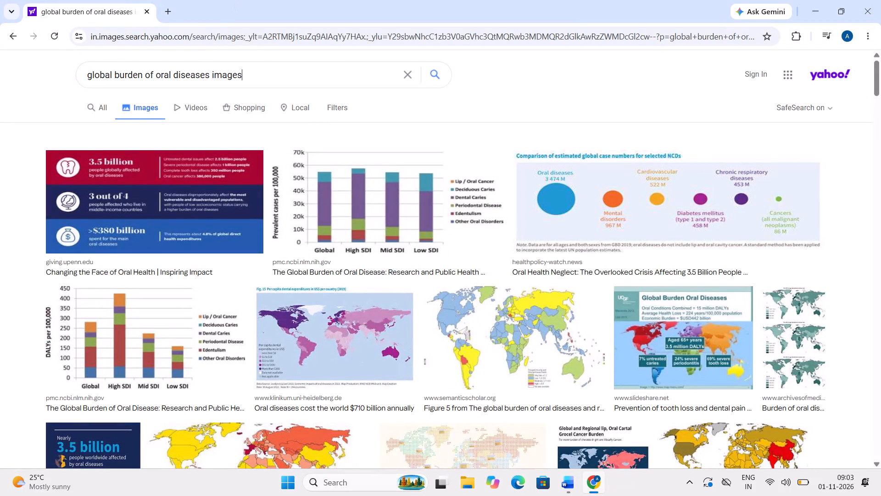
Shorten the image search query to "oral diseases images" and run it.
click(292, 79)
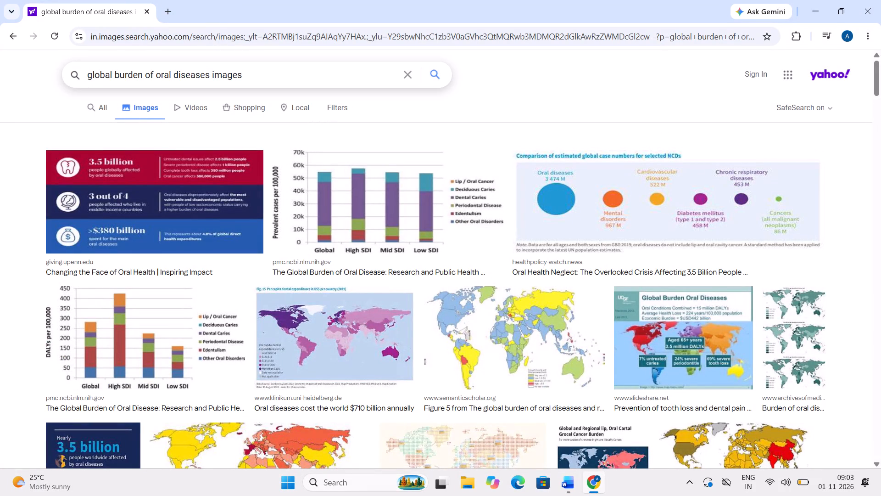
drag(156, 73, 42, 62)
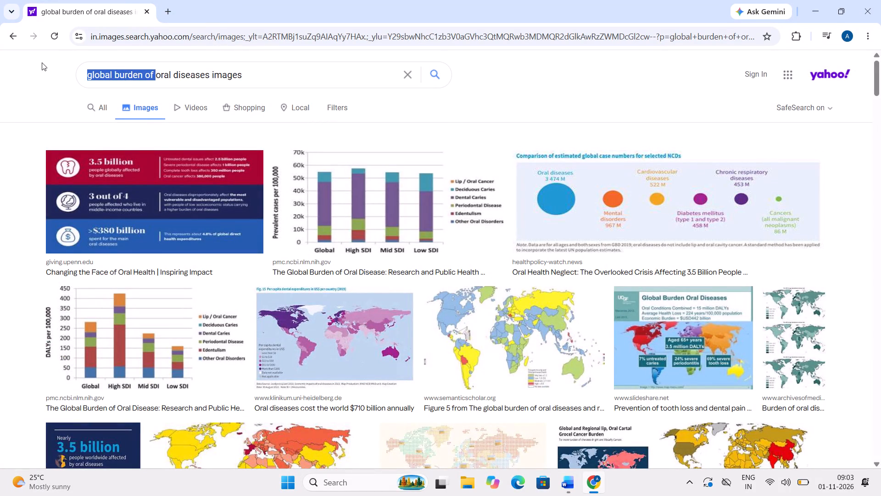
key(BackSpace)
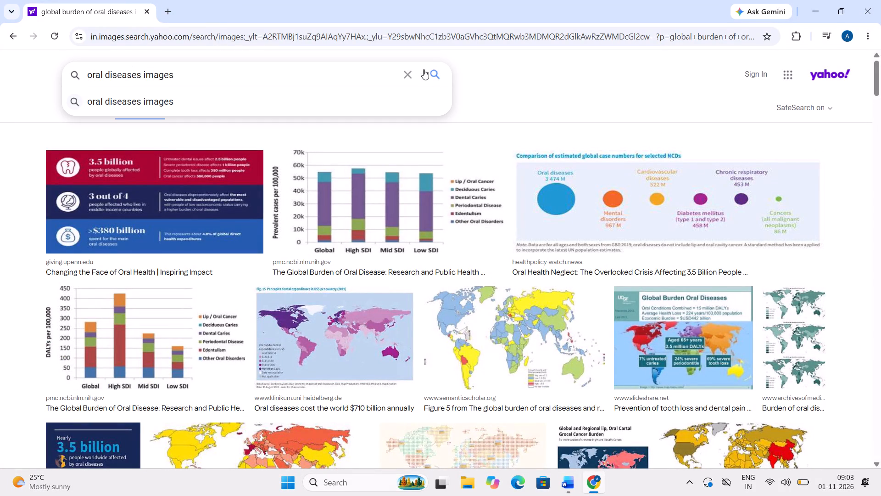
click(427, 71)
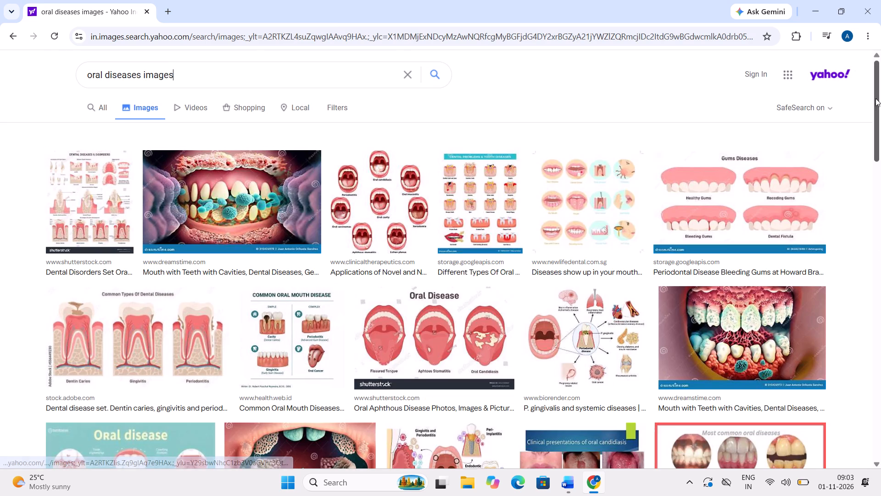
Preview the yourdentistryguide.com Gum Disease infographic of healthy gum, gingivitis and periodontitis, and go back to the previous page.
drag(876, 106, 880, 178)
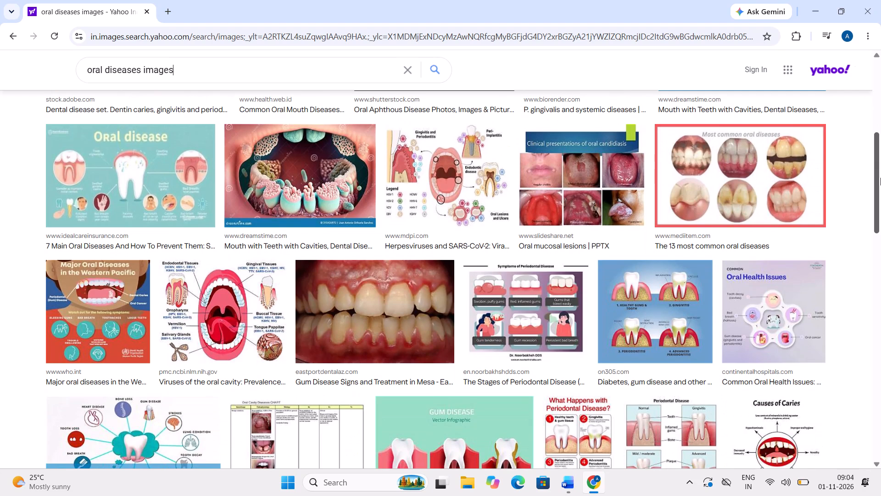
drag(880, 178, 880, 234)
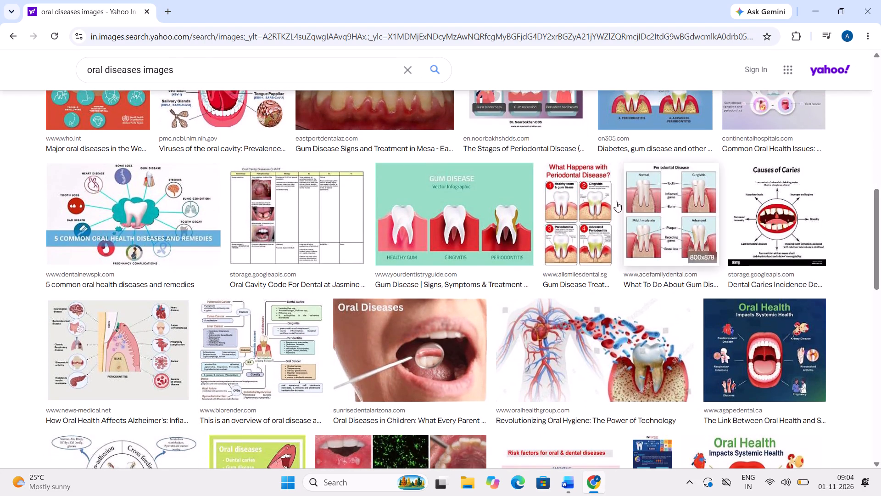
click(456, 179)
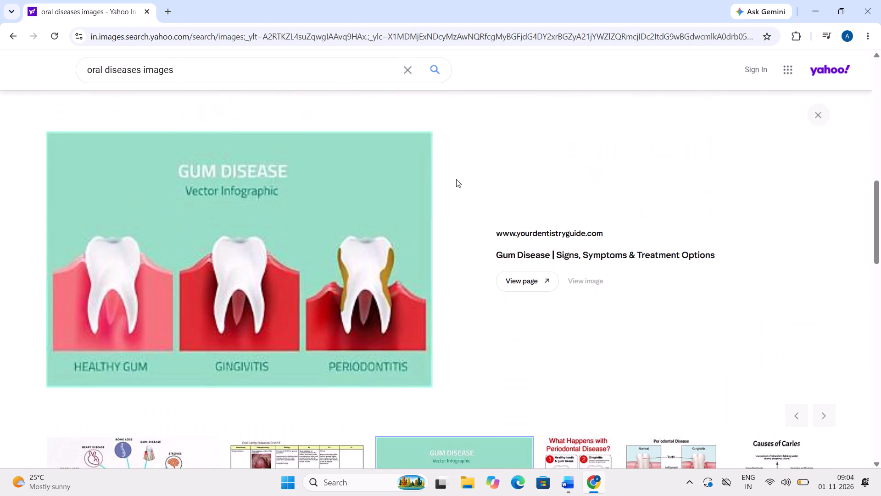
click(10, 38)
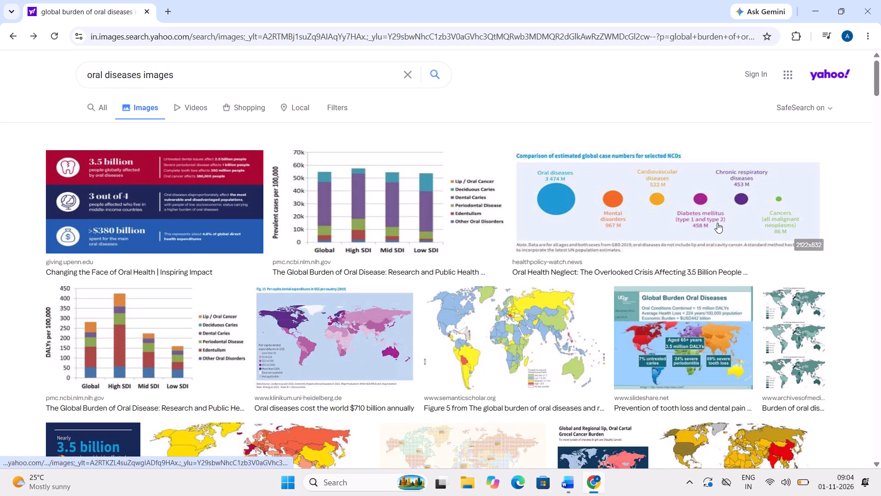
Run the Yahoo image search for "oral diseases images" again.
click(201, 79)
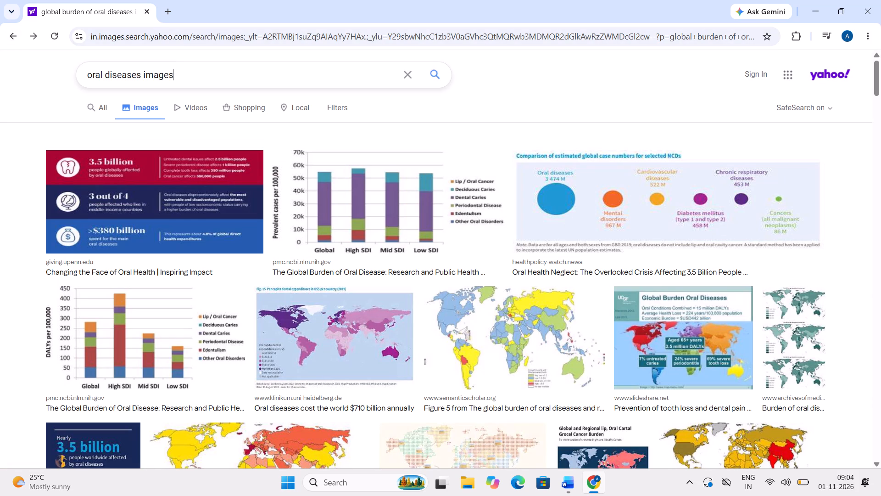
click(429, 71)
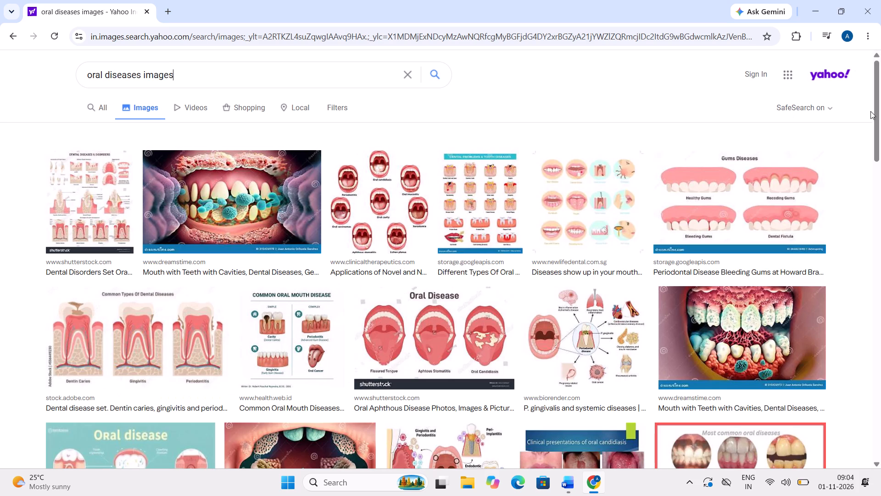
Look through the oral disease image results for a picture that suits the review's introduction.
drag(880, 112, 880, 343)
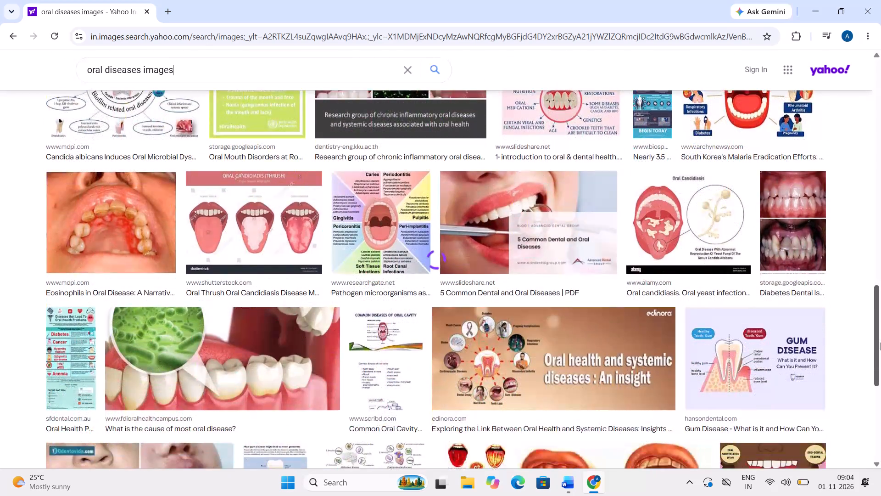
drag(880, 343, 856, 315)
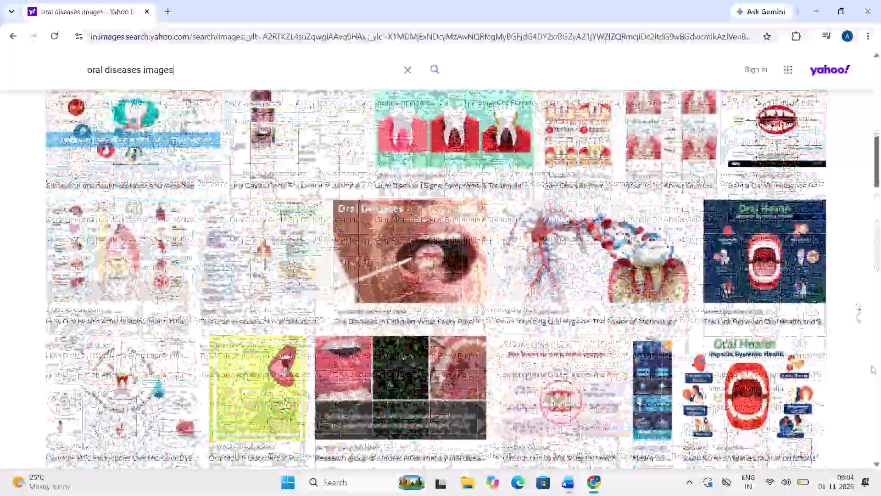
drag(856, 315, 855, 247)
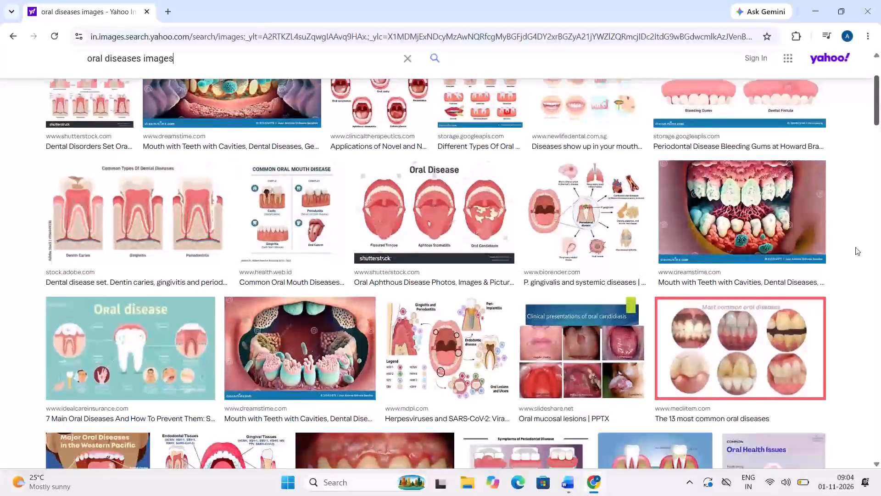
drag(855, 247, 856, 344)
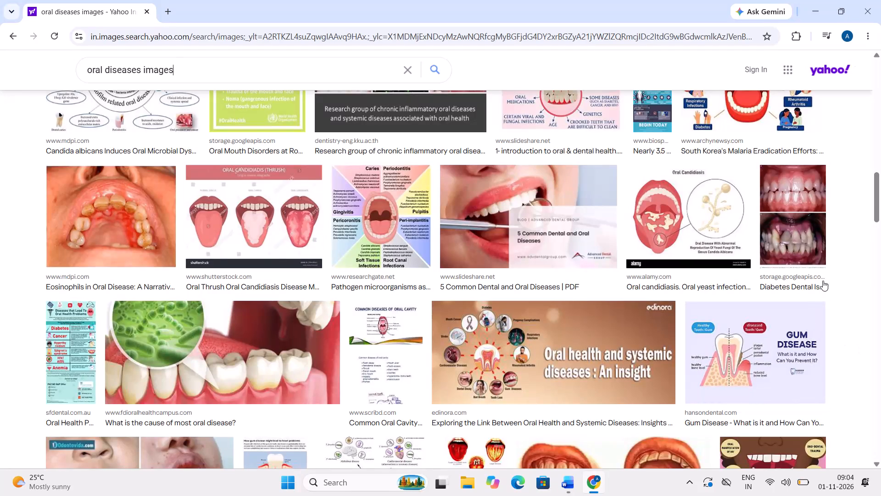
drag(872, 201, 874, 228)
drag(880, 212, 880, 240)
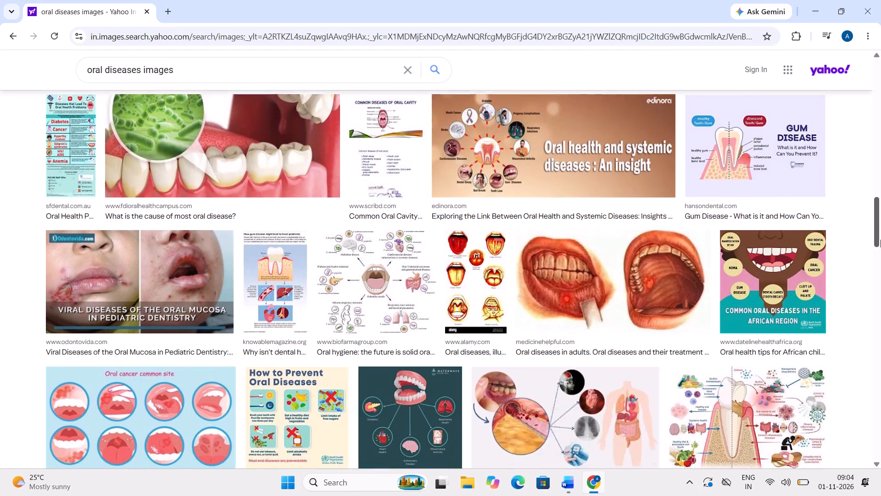
drag(880, 240, 880, 255)
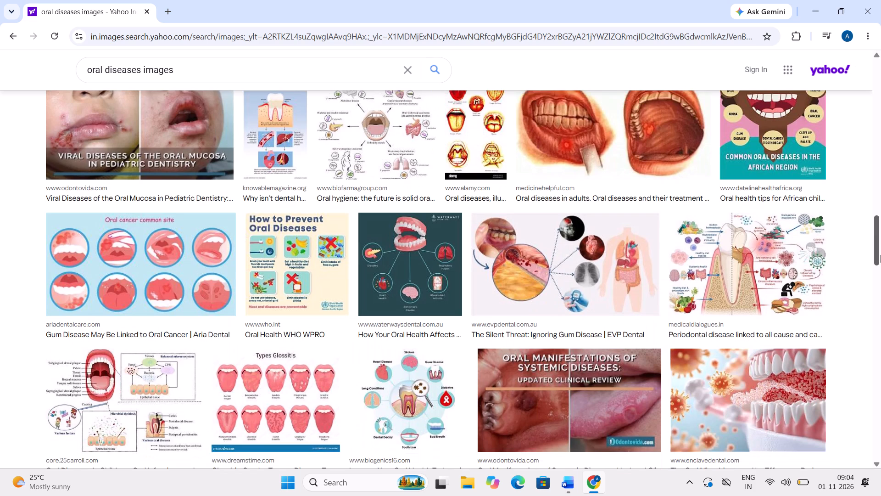
Preview the medicaldialogues.in diagram on periodontal disease linked to all-cause mortality, inspect it, and close the preview.
click(778, 263)
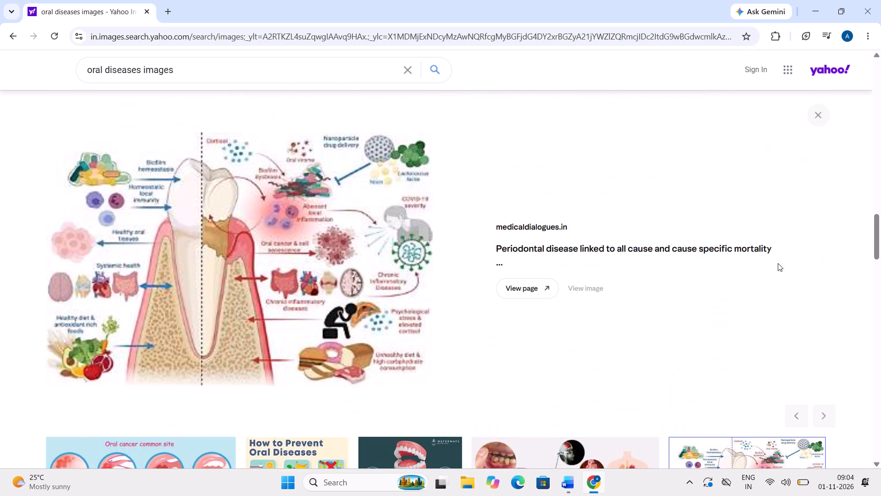
click(381, 261)
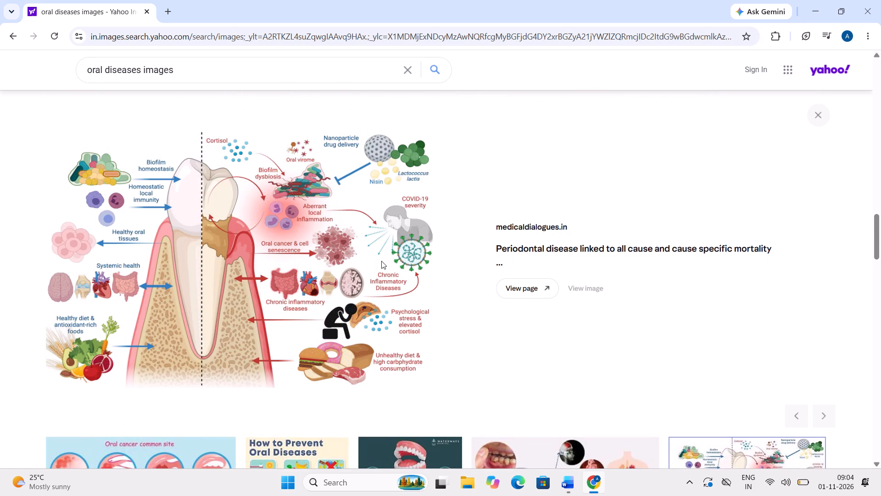
click(455, 274)
double_click(455, 274)
click(388, 269)
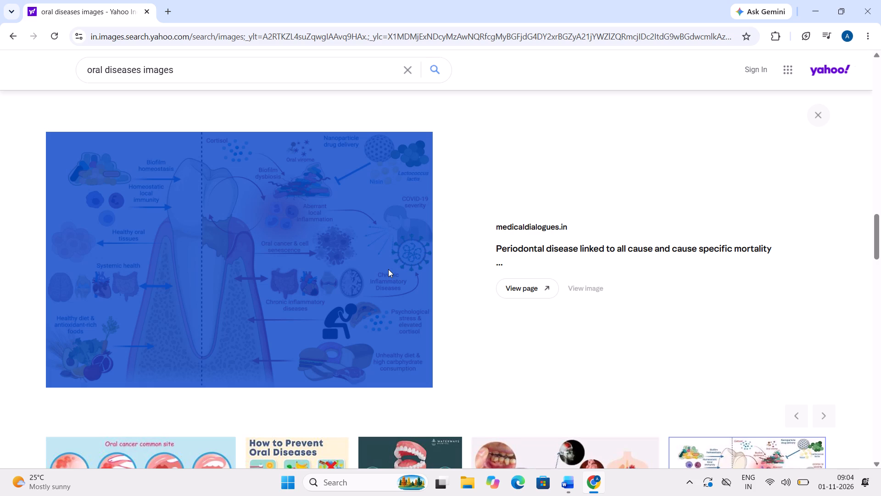
double_click(388, 269)
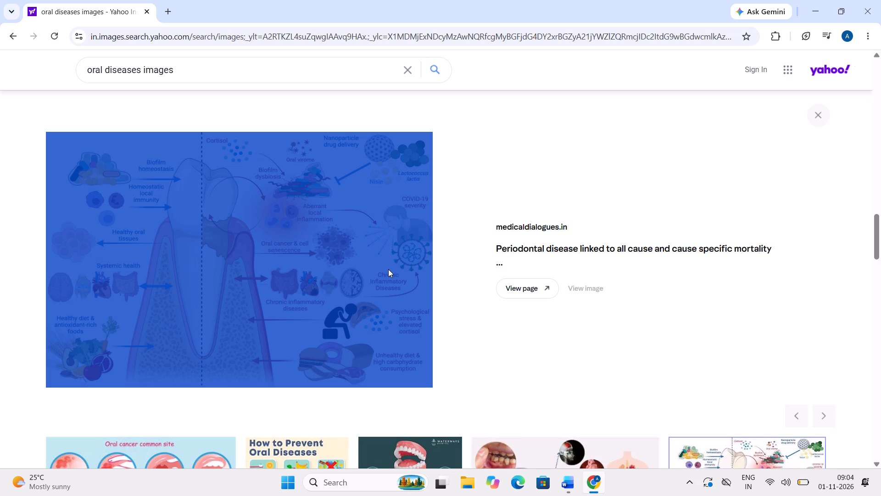
triple_click(388, 269)
click(813, 117)
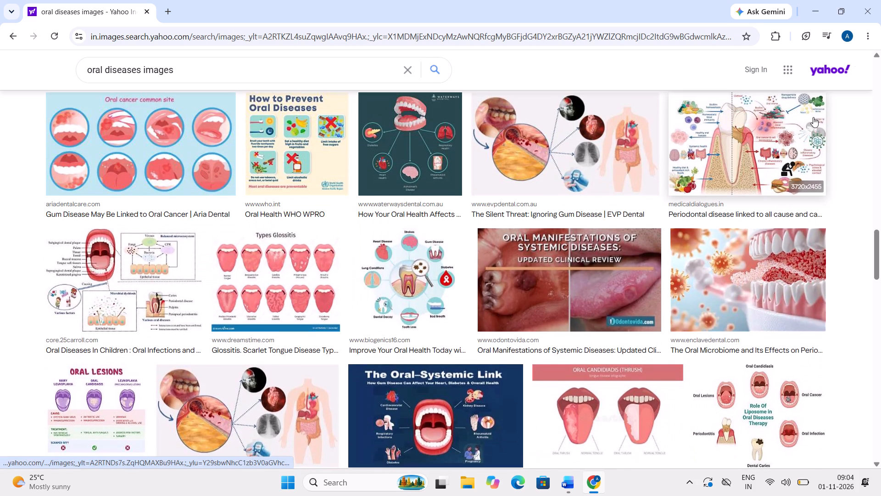
Close Google Chrome and place the cursor after the last introduction paragraph in the Word document.
click(875, 2)
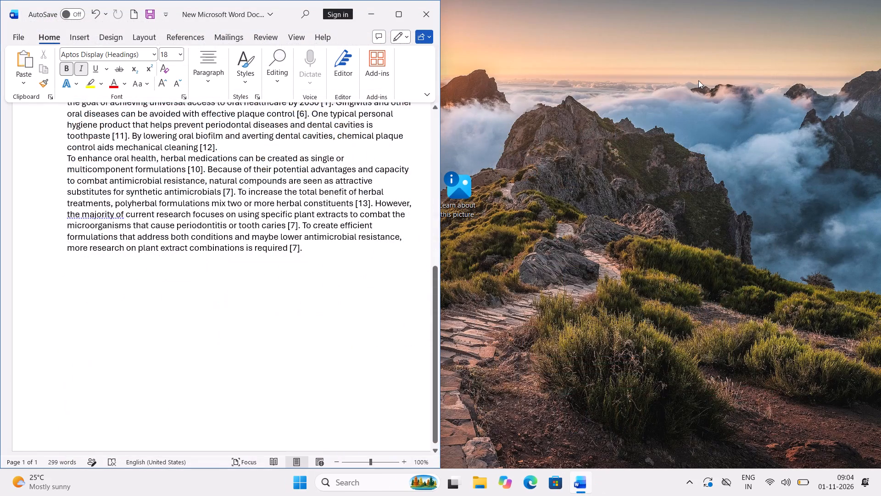
click(284, 339)
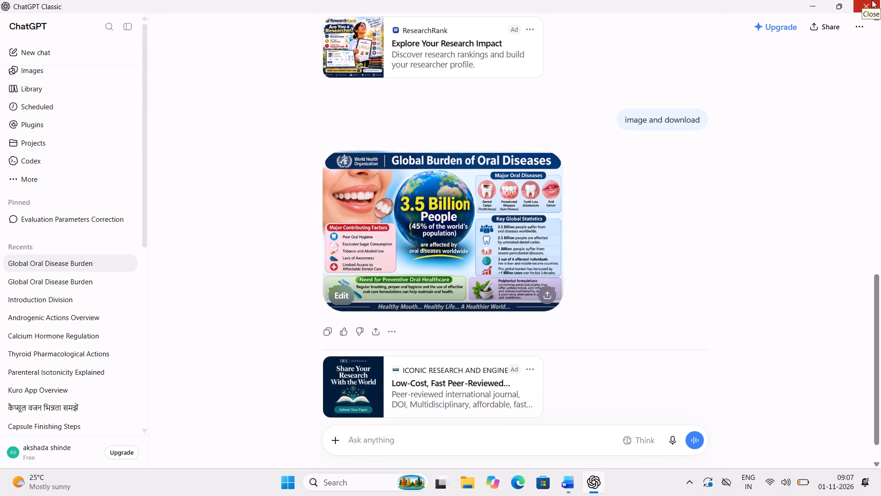
Close ChatGPT, maximize the Word document, and insert the picture "god" from Downloads after the last introduction paragraph.
click(872, 0)
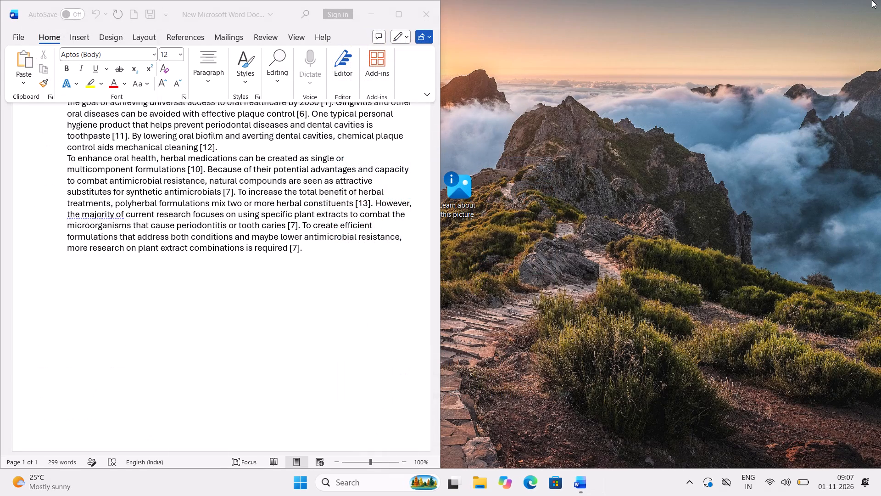
click(405, 7)
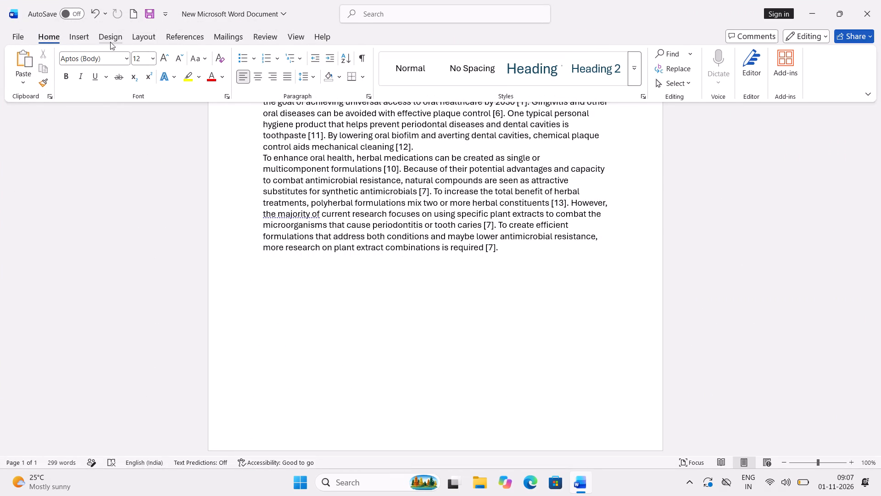
click(86, 39)
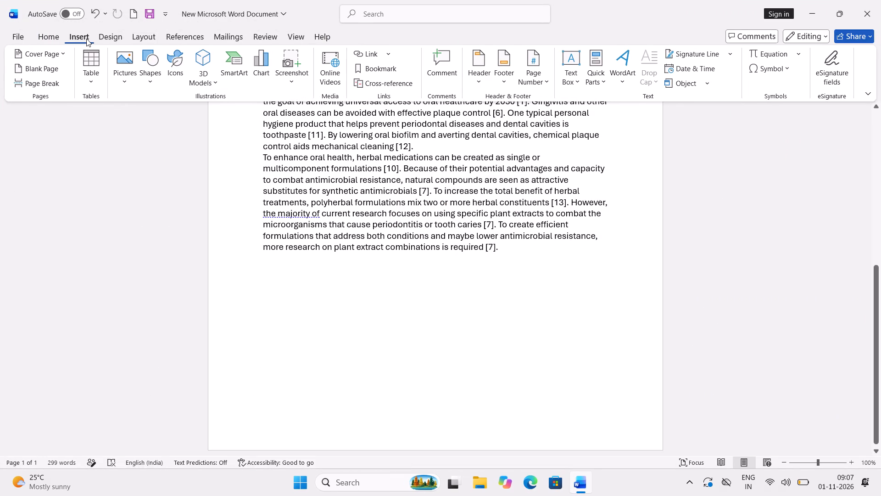
click(120, 57)
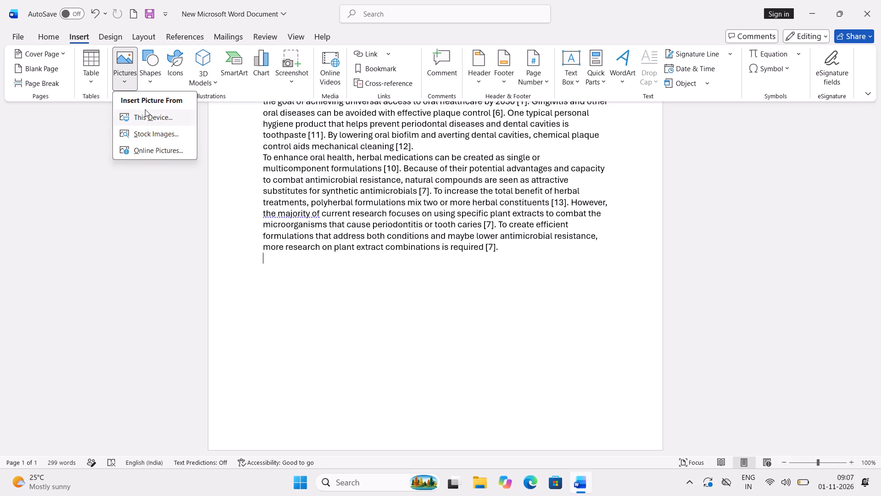
click(144, 118)
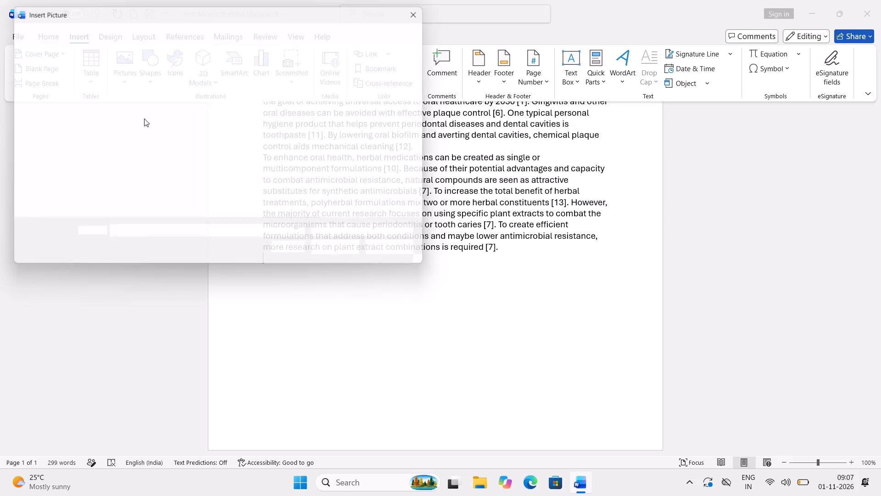
click(50, 124)
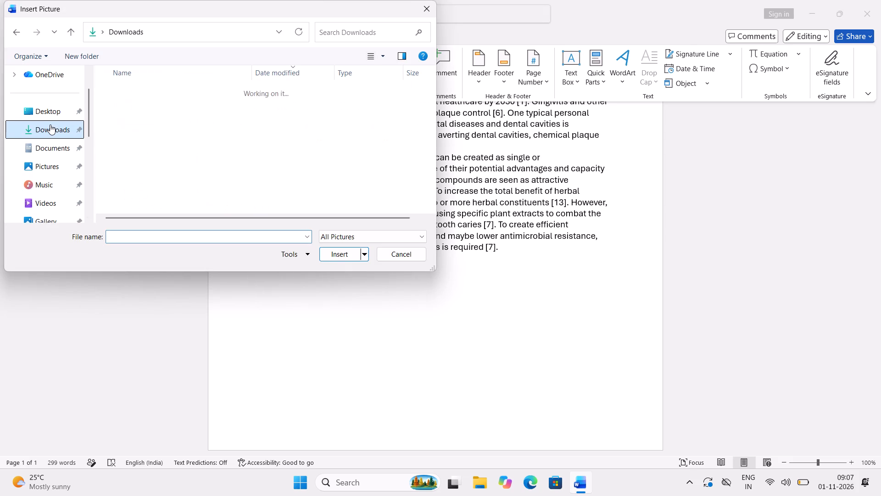
click(135, 100)
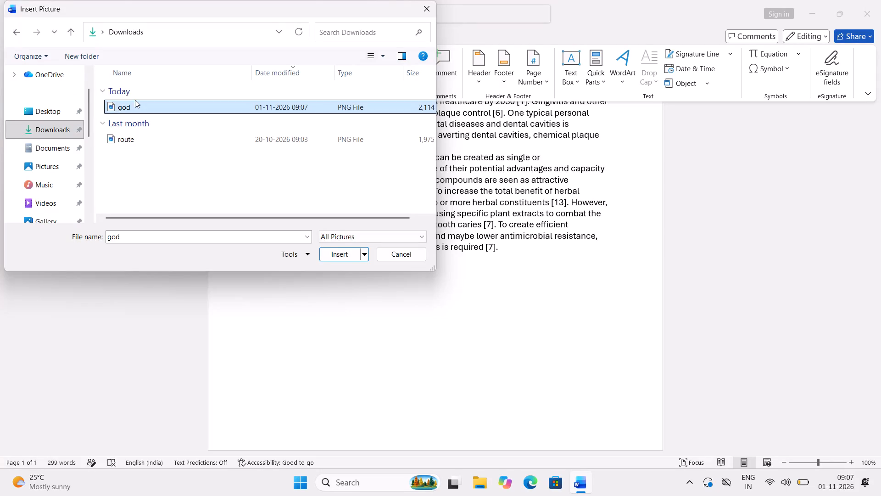
click(336, 258)
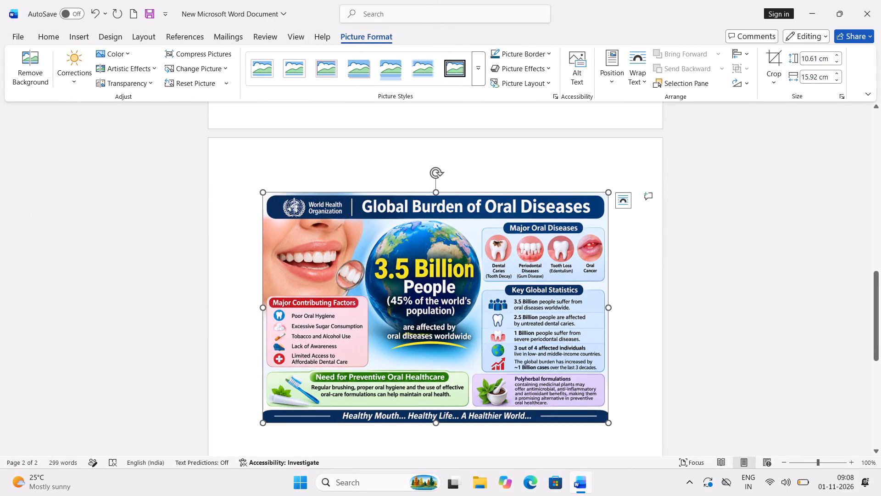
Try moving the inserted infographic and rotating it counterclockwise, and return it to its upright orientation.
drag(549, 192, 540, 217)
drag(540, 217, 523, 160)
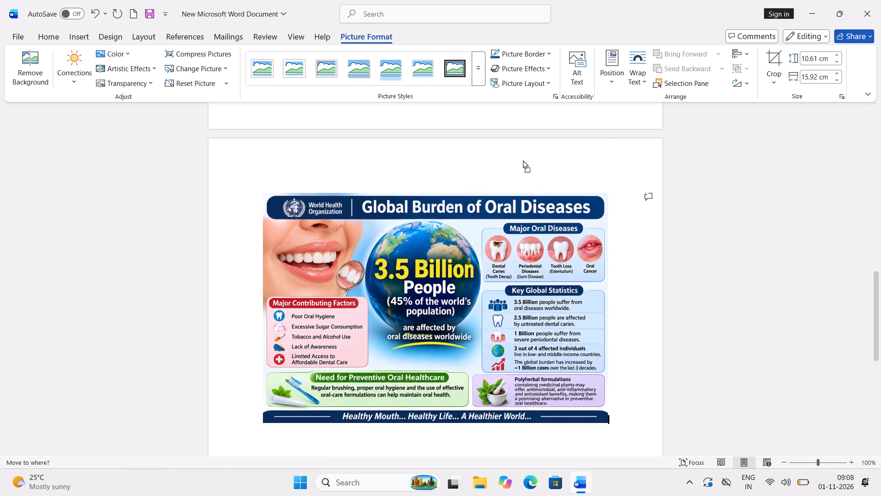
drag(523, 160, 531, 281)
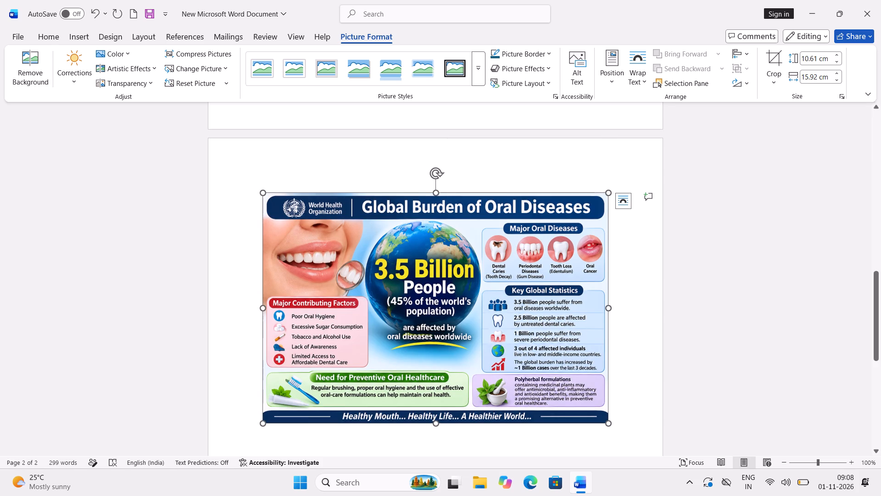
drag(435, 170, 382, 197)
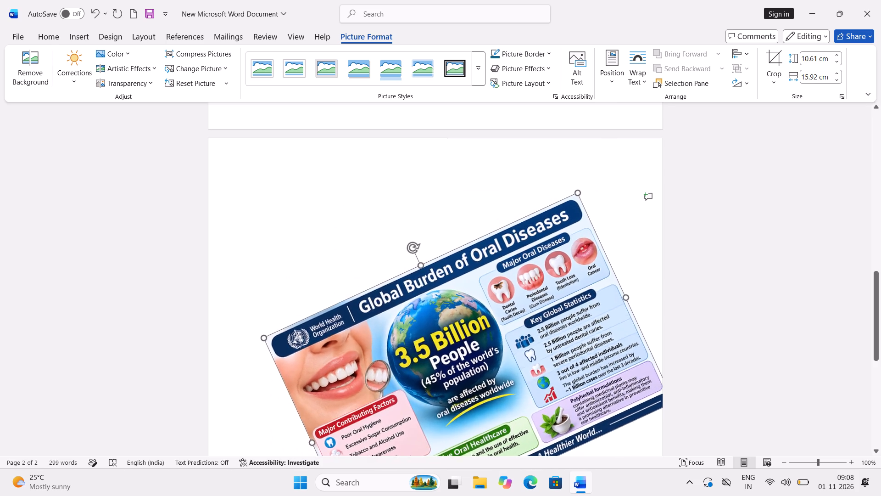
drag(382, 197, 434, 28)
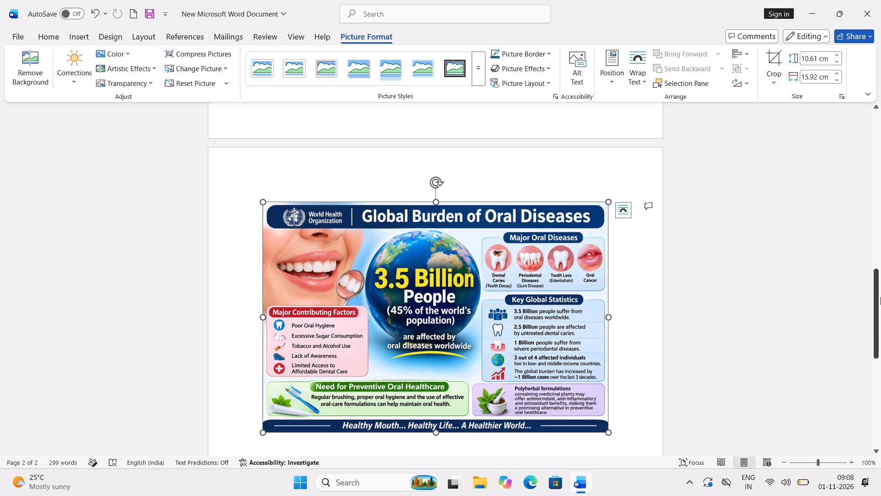
Insert five blank lines above the document title on page 1 to move the title further down the page.
drag(880, 326, 879, 210)
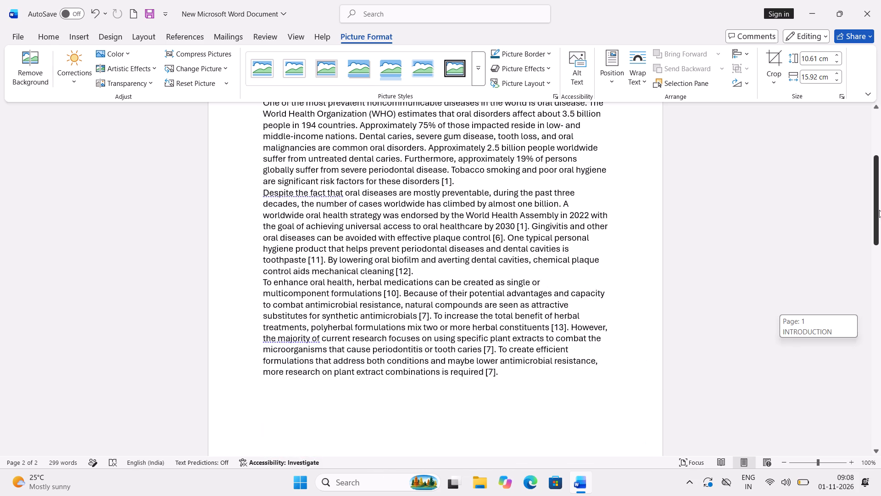
drag(879, 210, 880, 181)
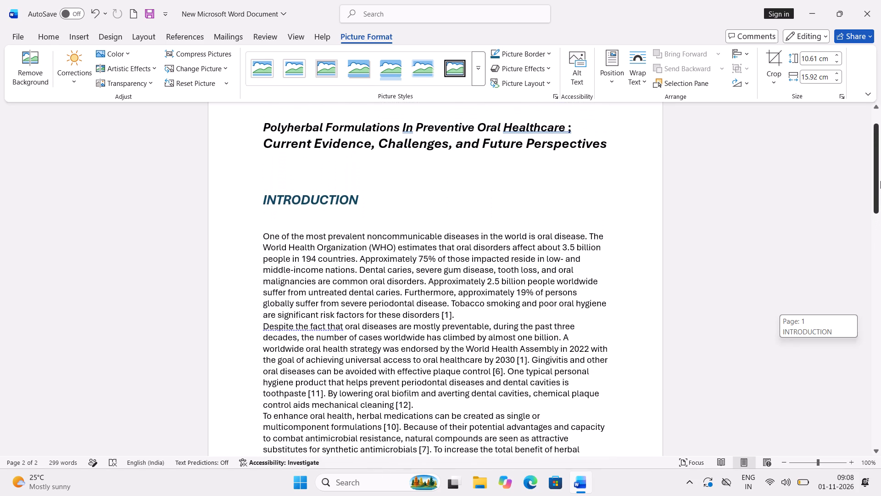
drag(880, 181, 878, 230)
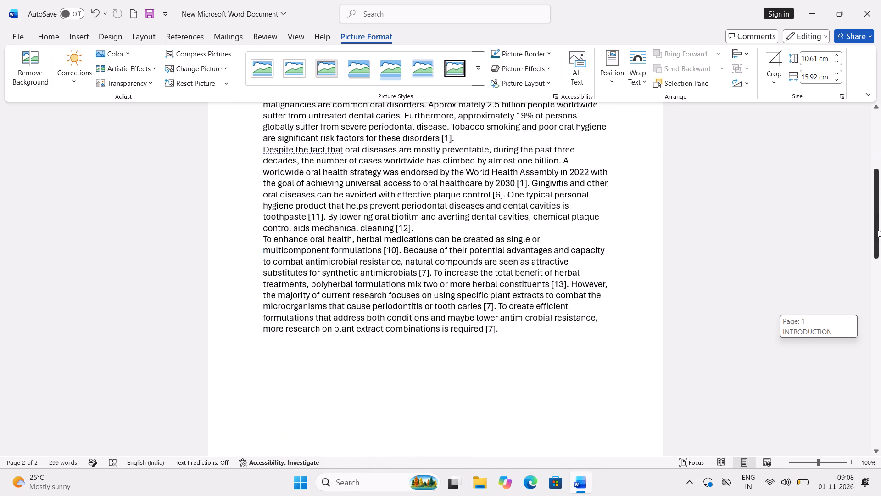
drag(878, 230, 880, 347)
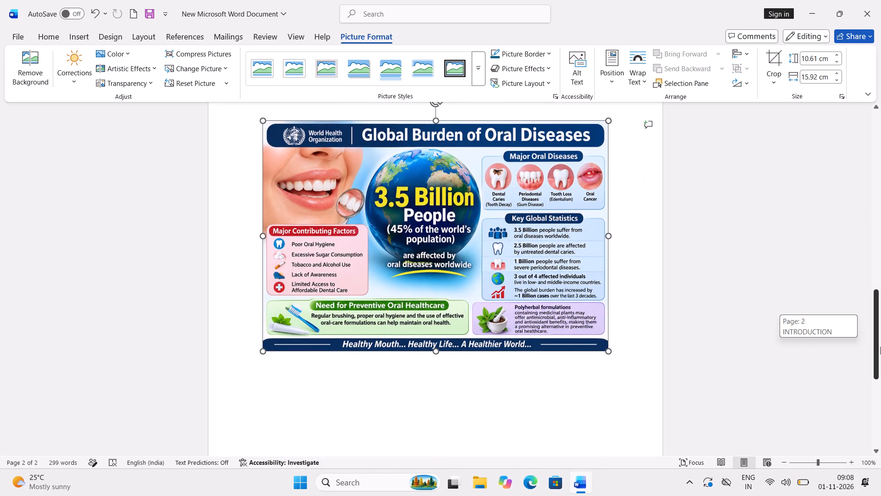
drag(880, 347, 869, 196)
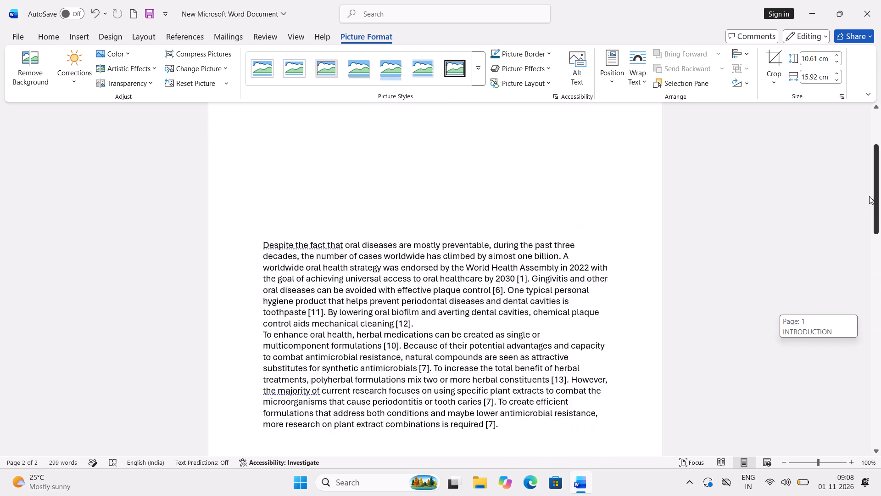
drag(869, 196, 868, 147)
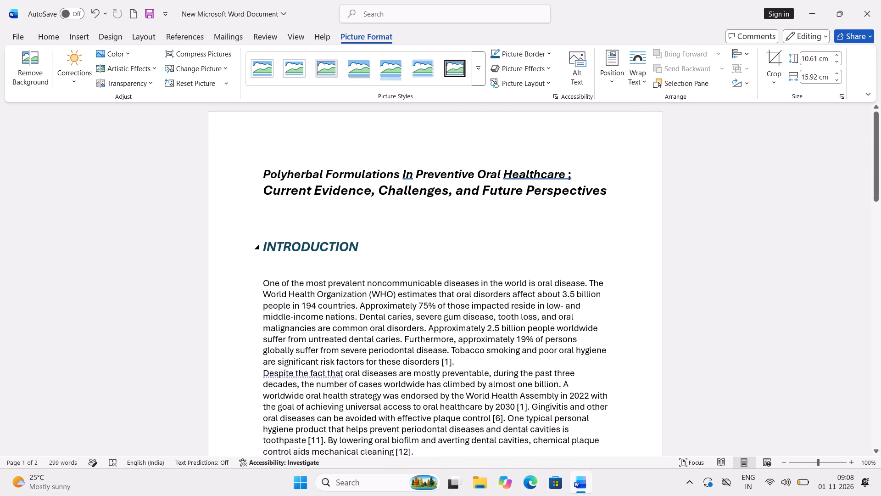
click(256, 171)
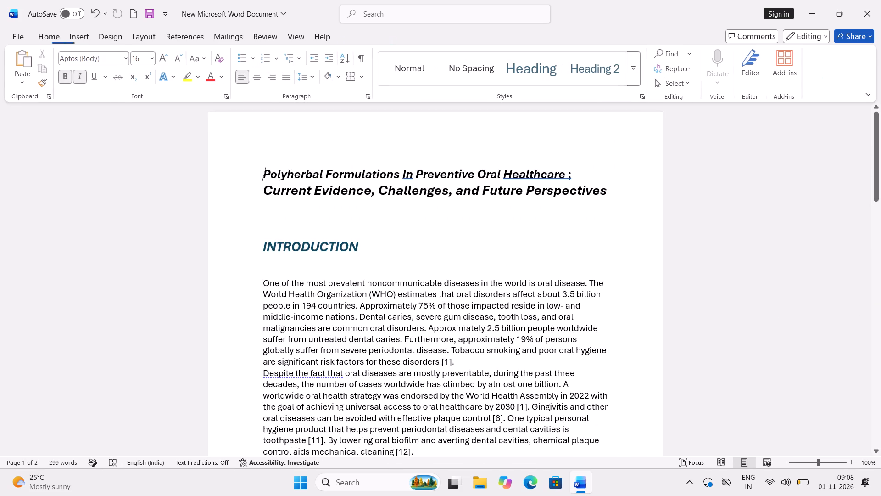
key(Return)
key(Return)
key(Return)
key(Return)
key(Return)
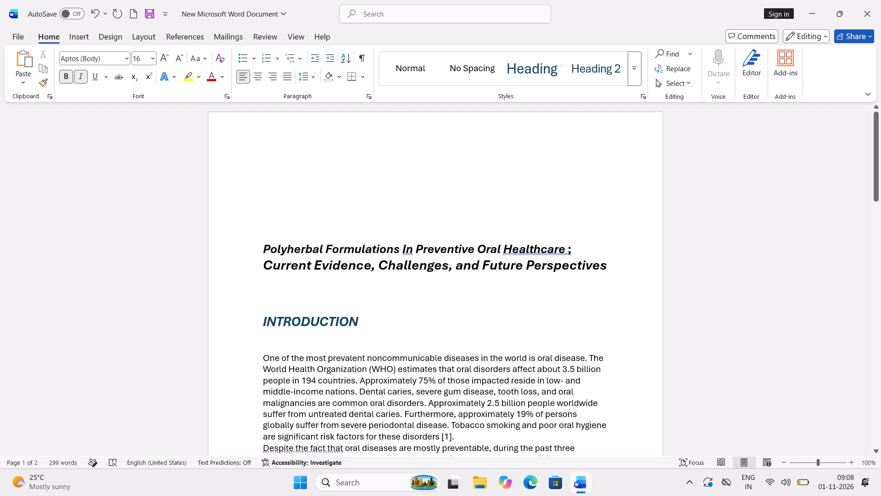
Set the font size of the title "Polyherbal Formulations In Preventive Oral Healthcare ; Current Evidence, Challenges, and Future Perspectives" to 28.
drag(266, 244, 507, 304)
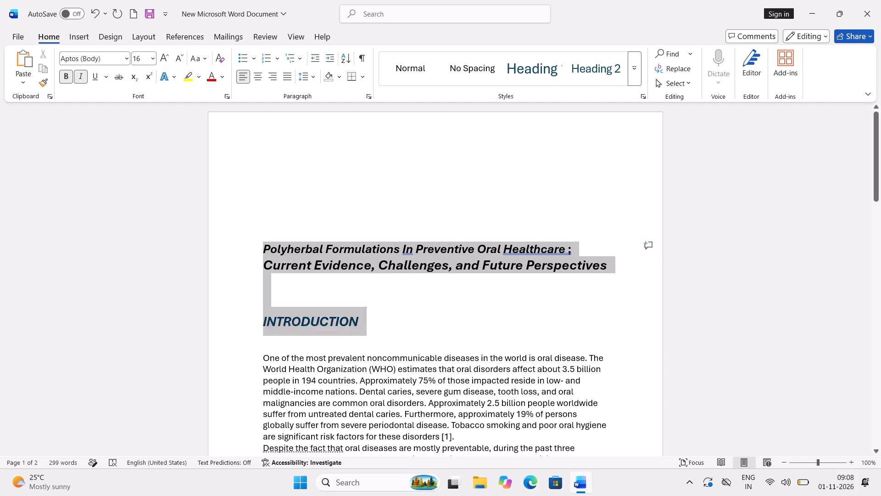
drag(507, 304, 507, 301)
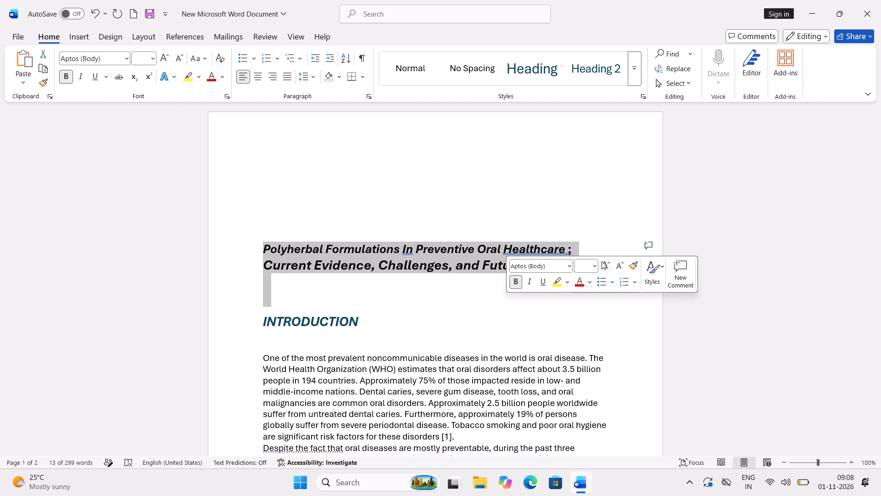
click(593, 265)
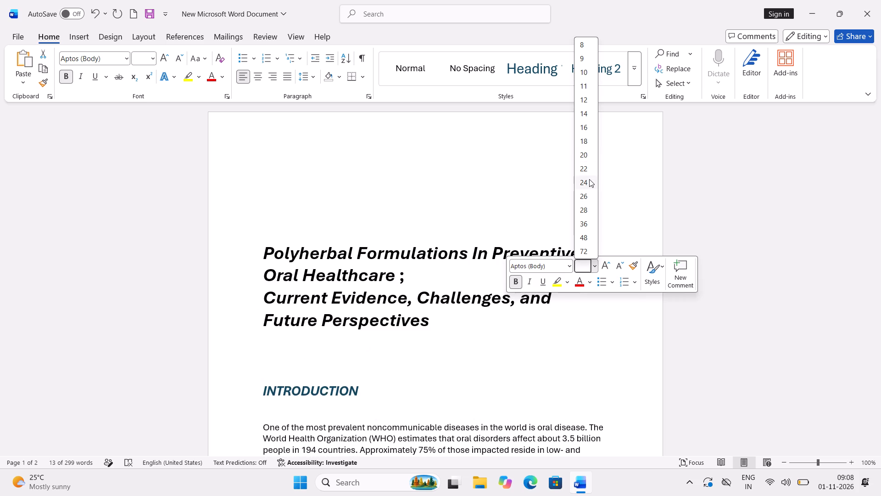
click(586, 213)
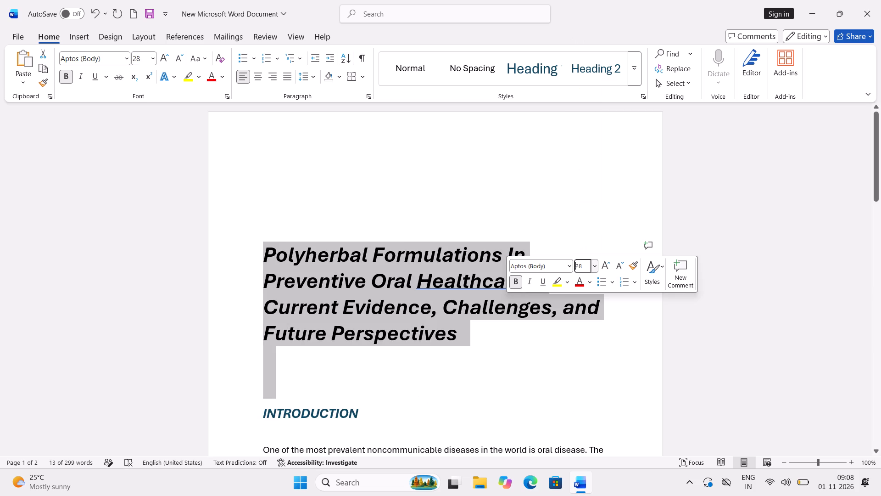
click(755, 225)
Remove one blank line between the enlarged title and the INTRODUCTION heading.
drag(880, 167, 880, 200)
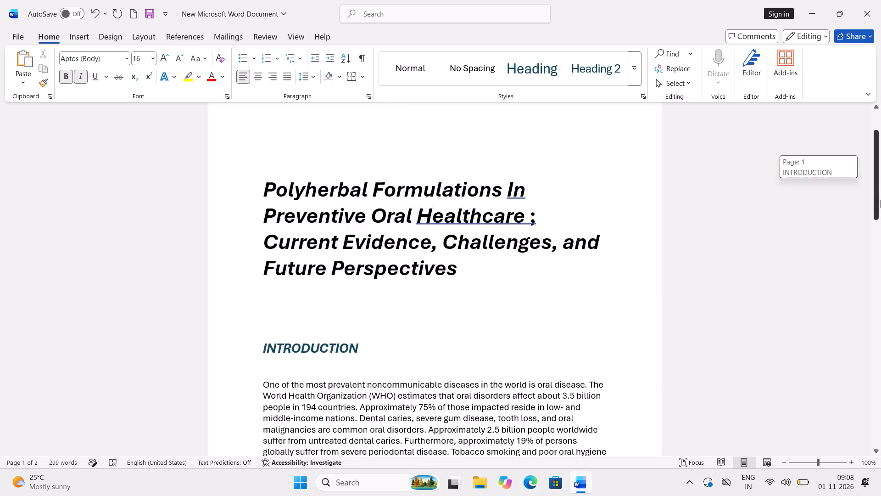
drag(880, 200, 868, 217)
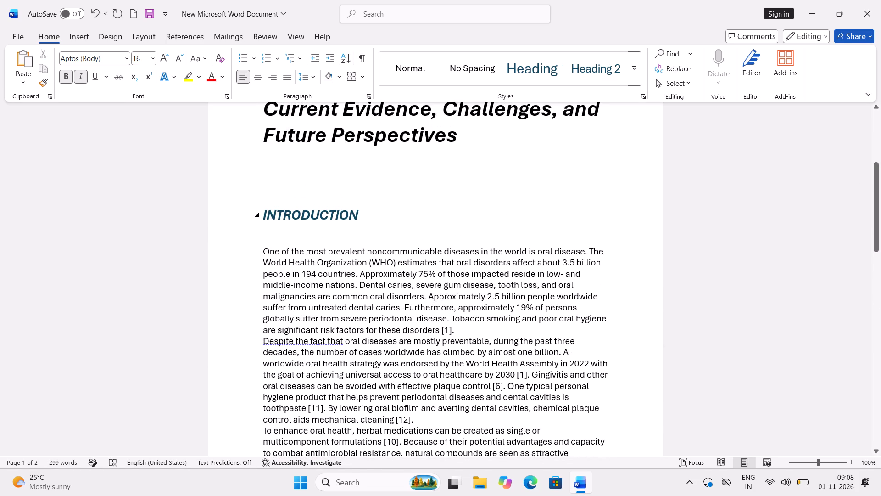
click(262, 217)
key(BackSpace)
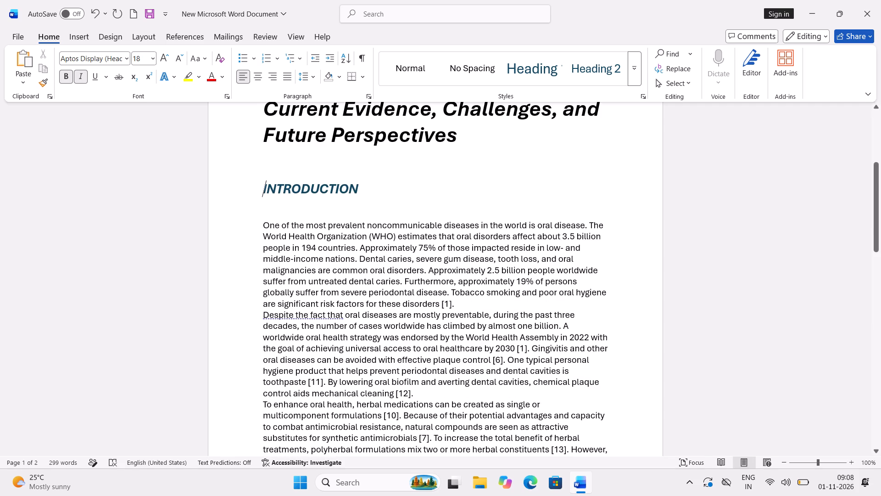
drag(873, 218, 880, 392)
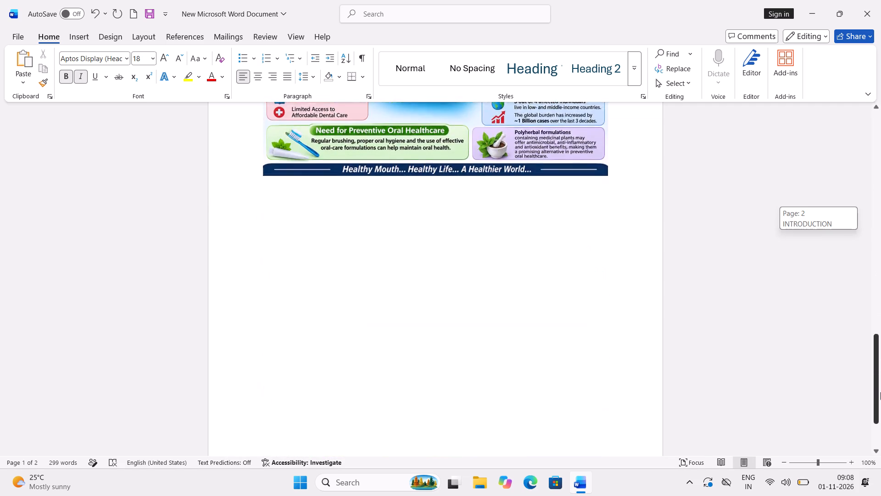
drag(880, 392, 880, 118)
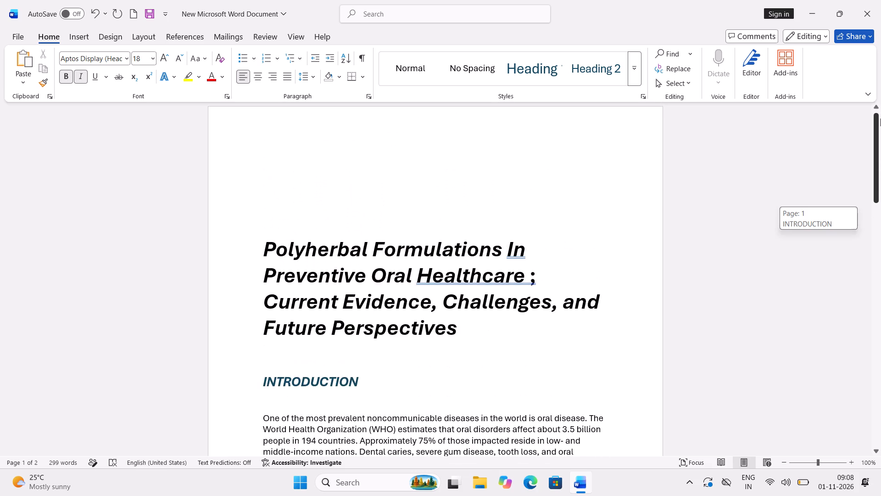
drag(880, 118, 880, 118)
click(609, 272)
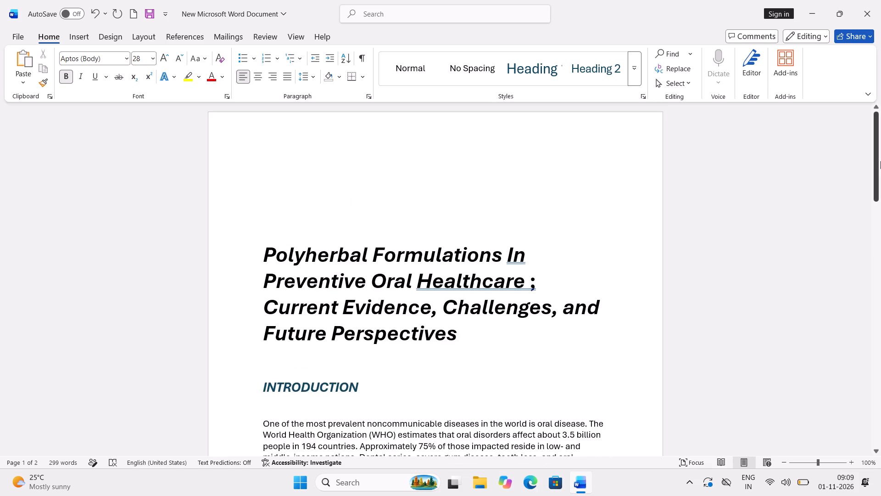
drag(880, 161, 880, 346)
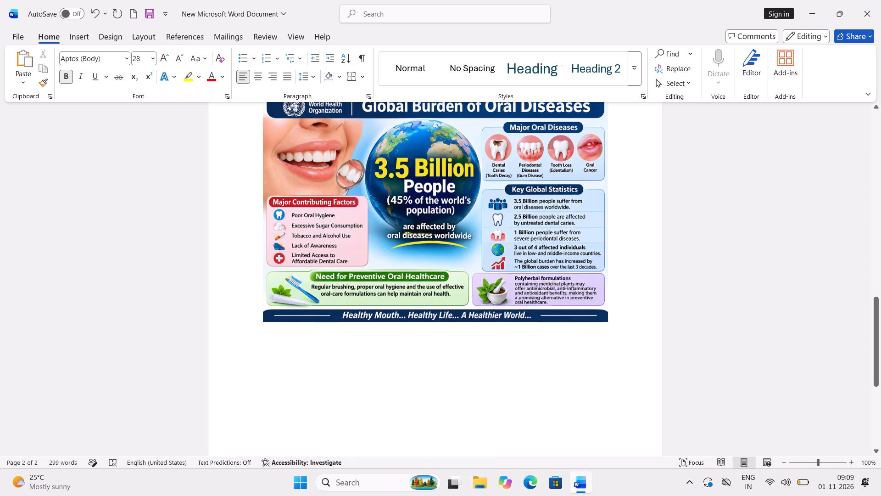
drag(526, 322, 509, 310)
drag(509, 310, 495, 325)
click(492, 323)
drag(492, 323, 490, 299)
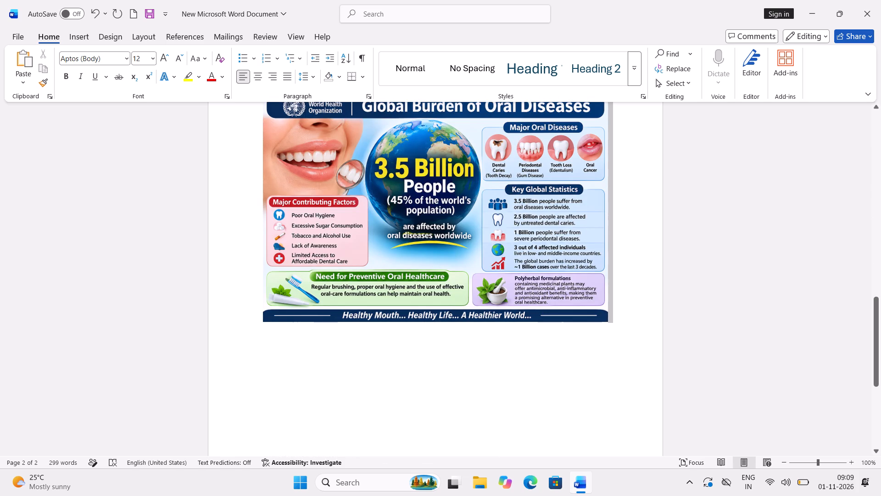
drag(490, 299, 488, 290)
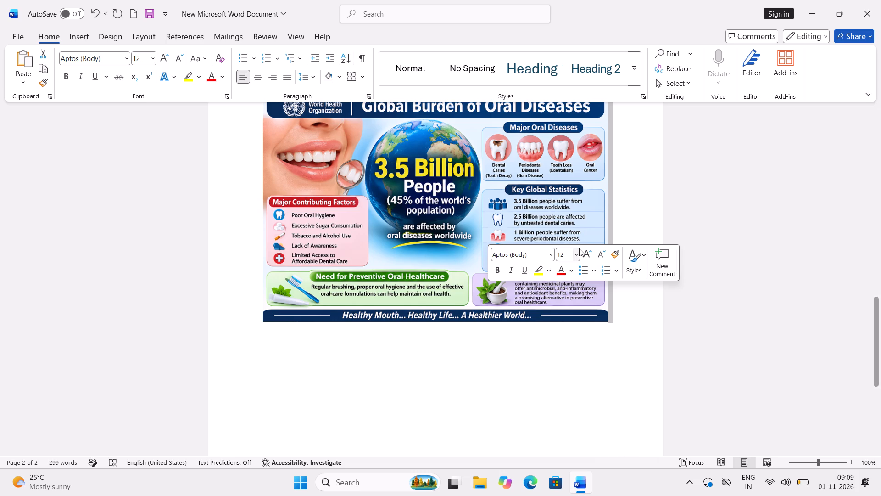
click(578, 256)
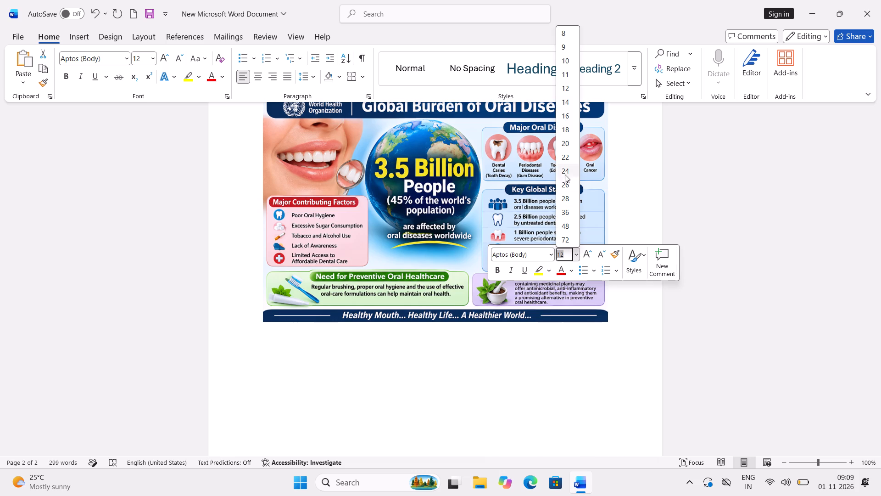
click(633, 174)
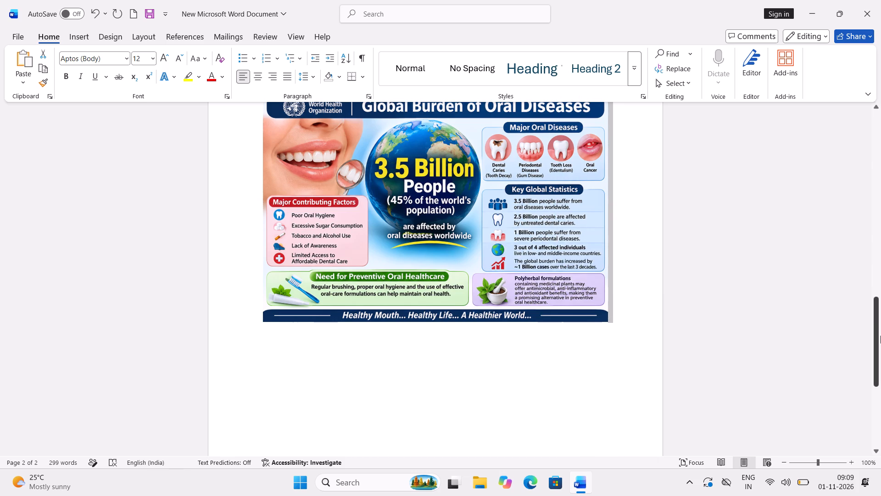
Shrink the Global Burden of Oral Diseases infographic on page 2, keeping it roughly in proportion.
drag(880, 337, 874, 307)
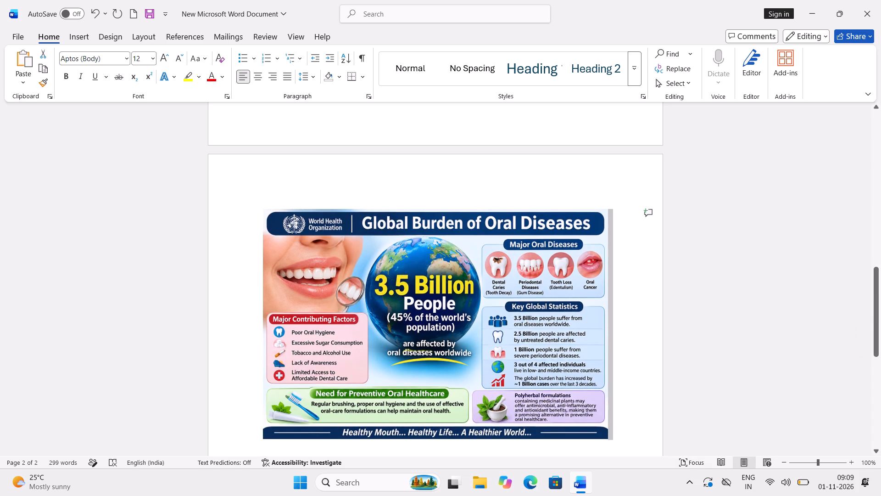
click(509, 210)
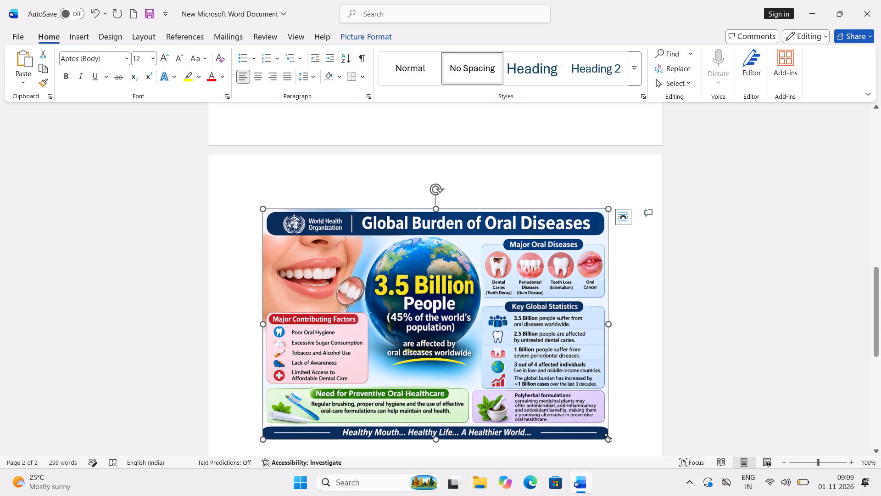
drag(608, 437, 553, 377)
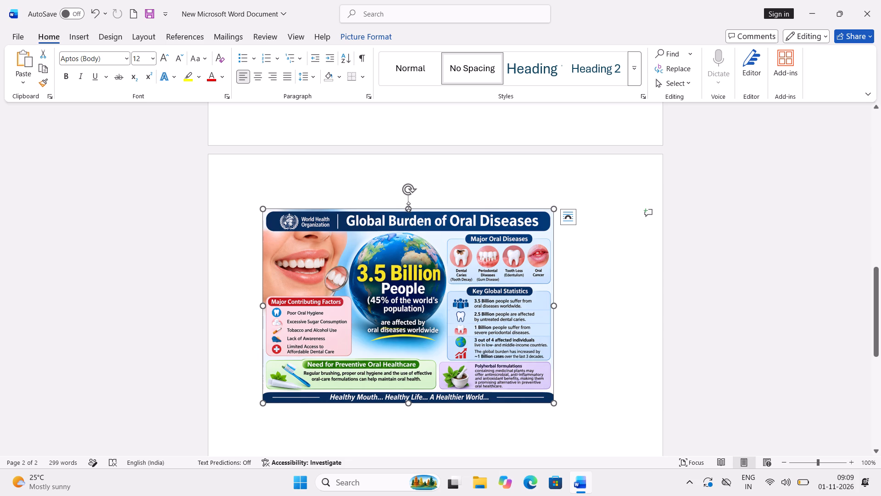
drag(408, 207, 425, 207)
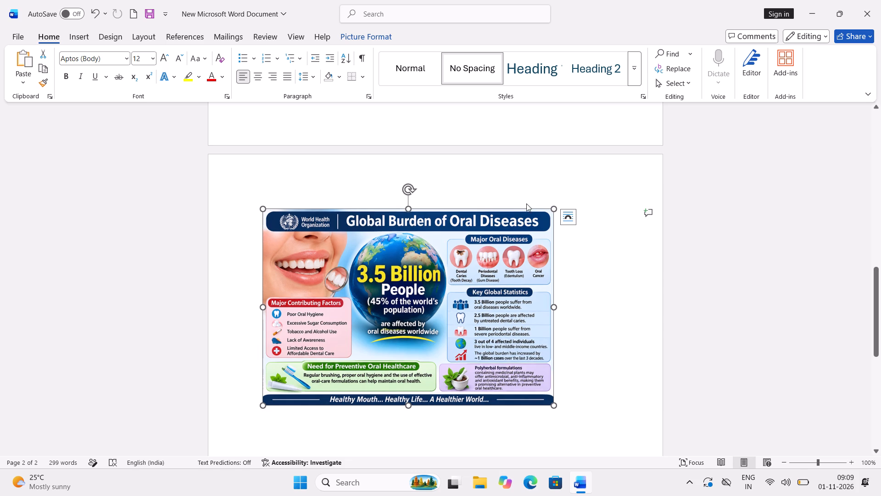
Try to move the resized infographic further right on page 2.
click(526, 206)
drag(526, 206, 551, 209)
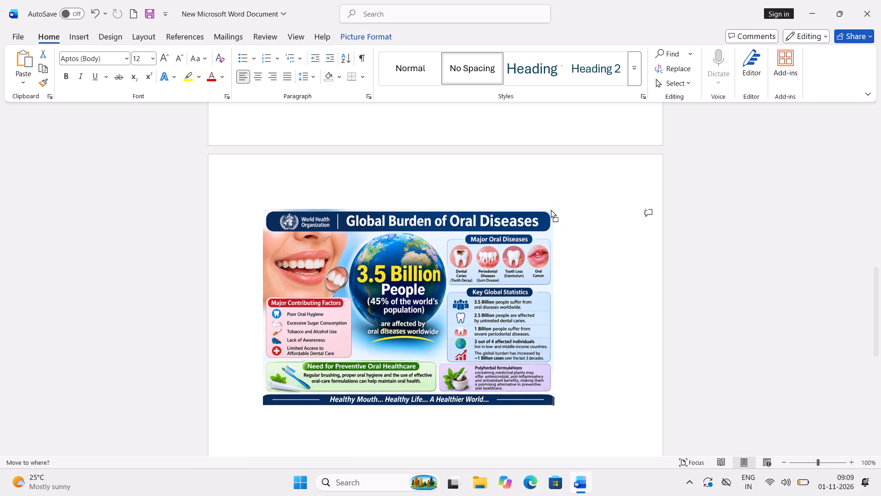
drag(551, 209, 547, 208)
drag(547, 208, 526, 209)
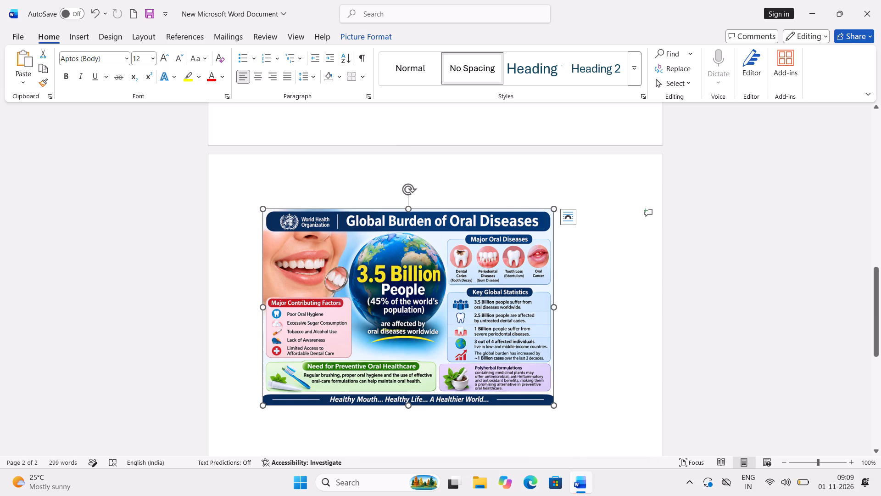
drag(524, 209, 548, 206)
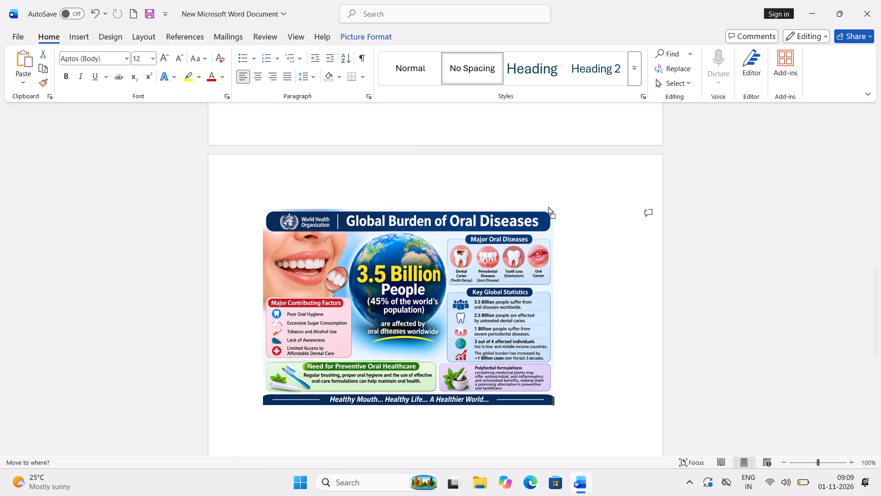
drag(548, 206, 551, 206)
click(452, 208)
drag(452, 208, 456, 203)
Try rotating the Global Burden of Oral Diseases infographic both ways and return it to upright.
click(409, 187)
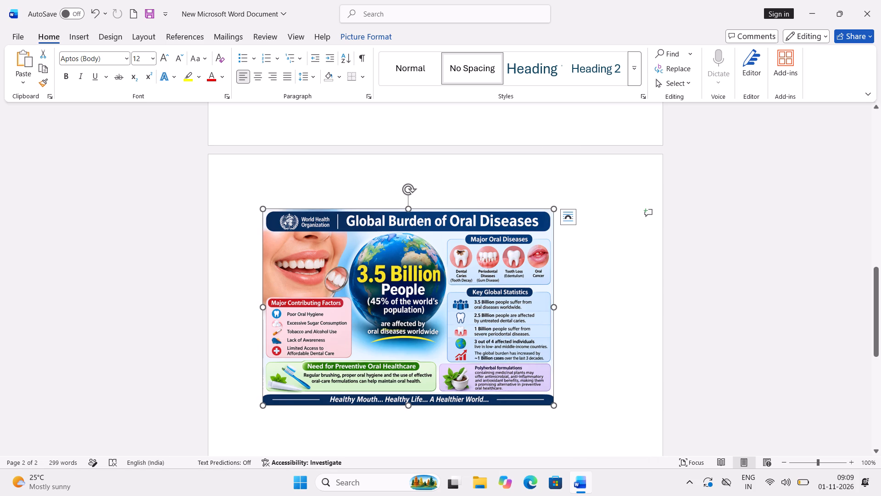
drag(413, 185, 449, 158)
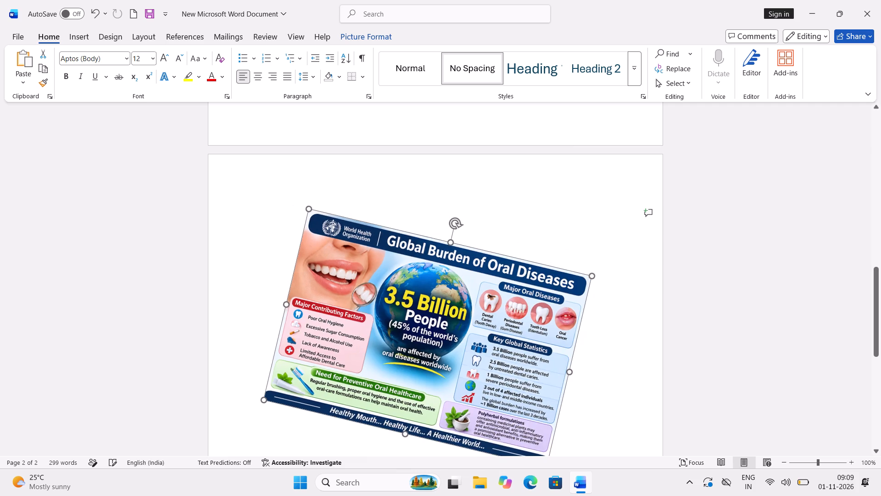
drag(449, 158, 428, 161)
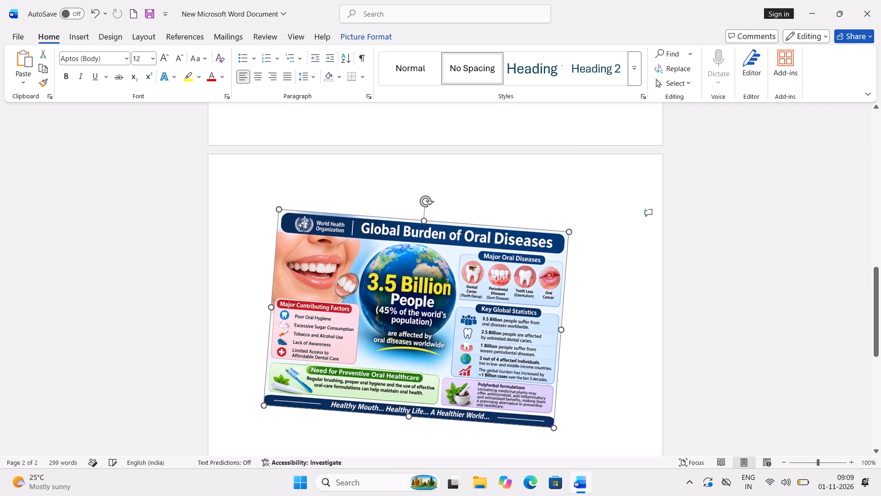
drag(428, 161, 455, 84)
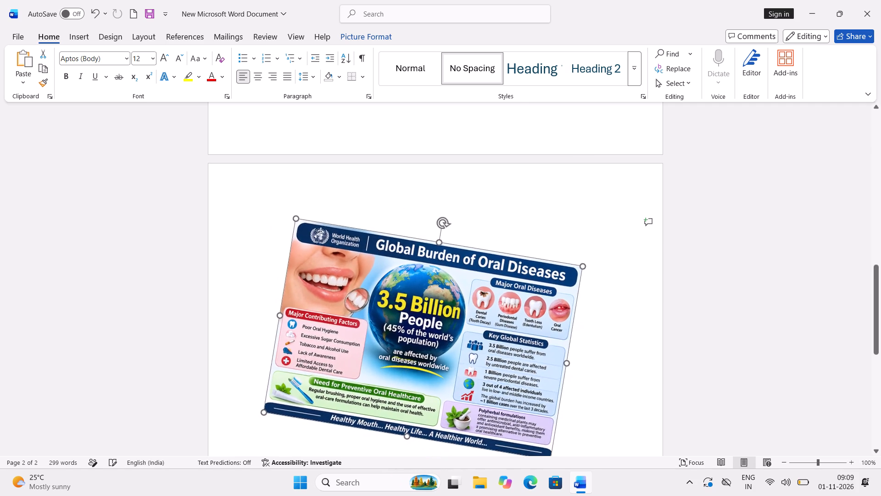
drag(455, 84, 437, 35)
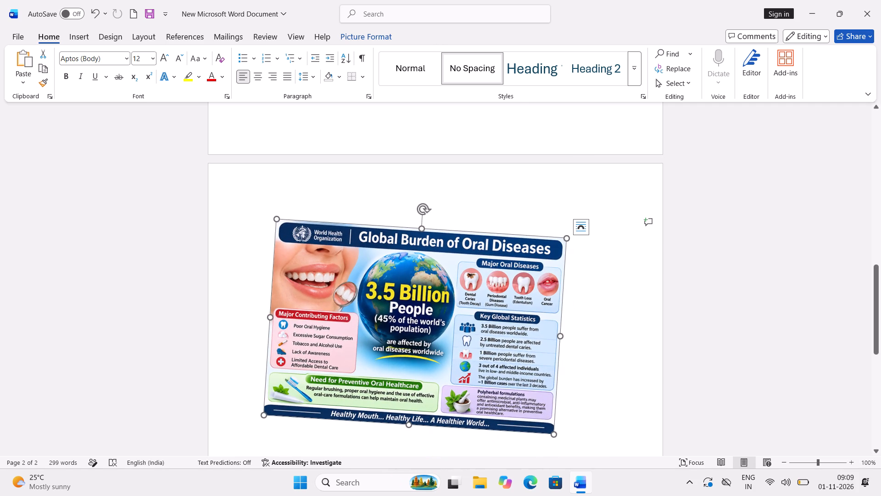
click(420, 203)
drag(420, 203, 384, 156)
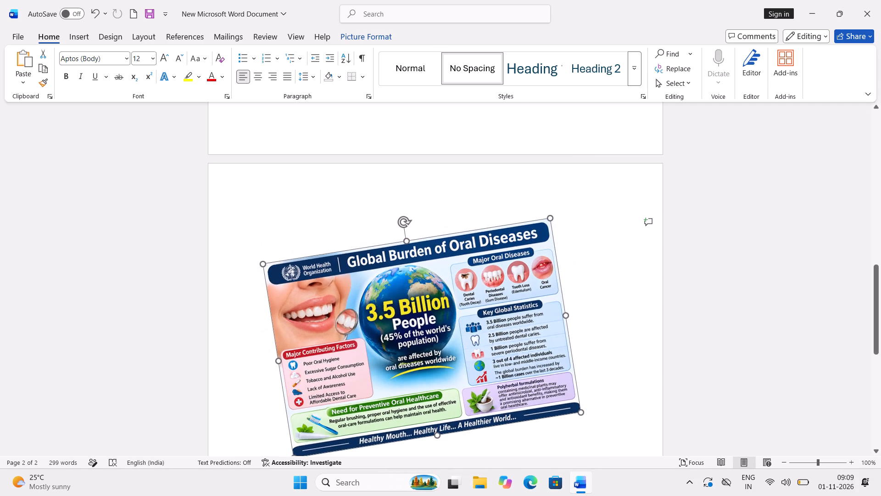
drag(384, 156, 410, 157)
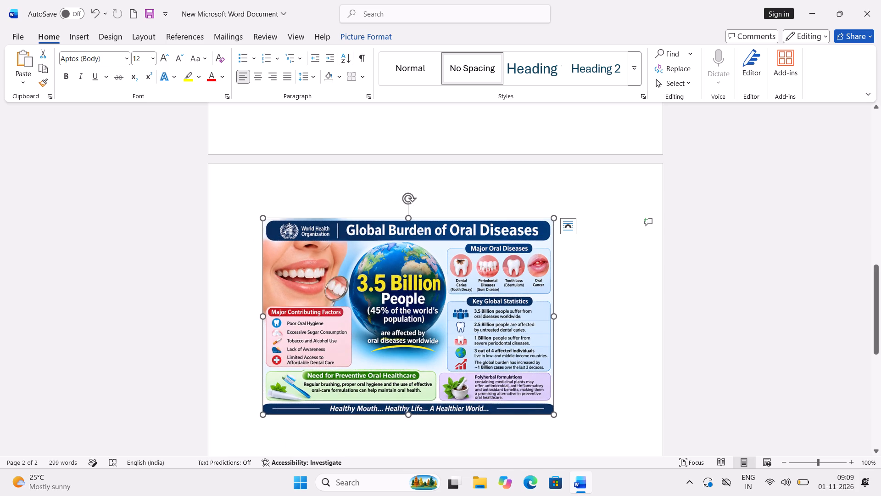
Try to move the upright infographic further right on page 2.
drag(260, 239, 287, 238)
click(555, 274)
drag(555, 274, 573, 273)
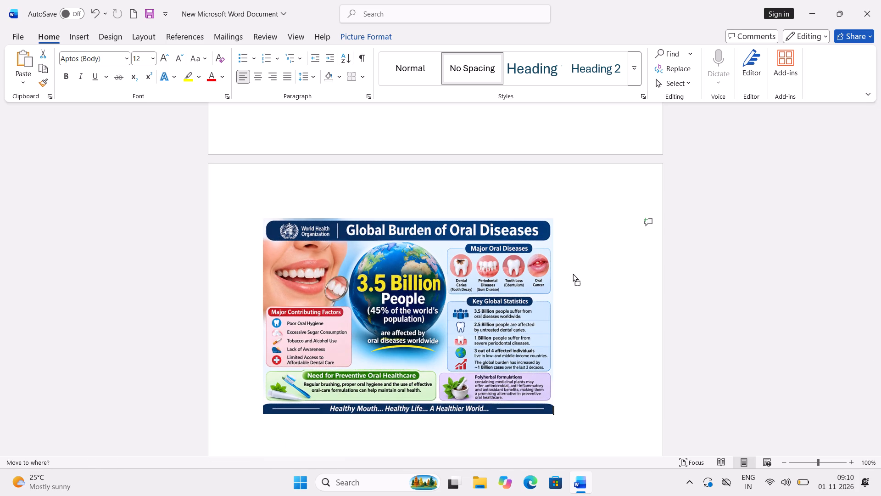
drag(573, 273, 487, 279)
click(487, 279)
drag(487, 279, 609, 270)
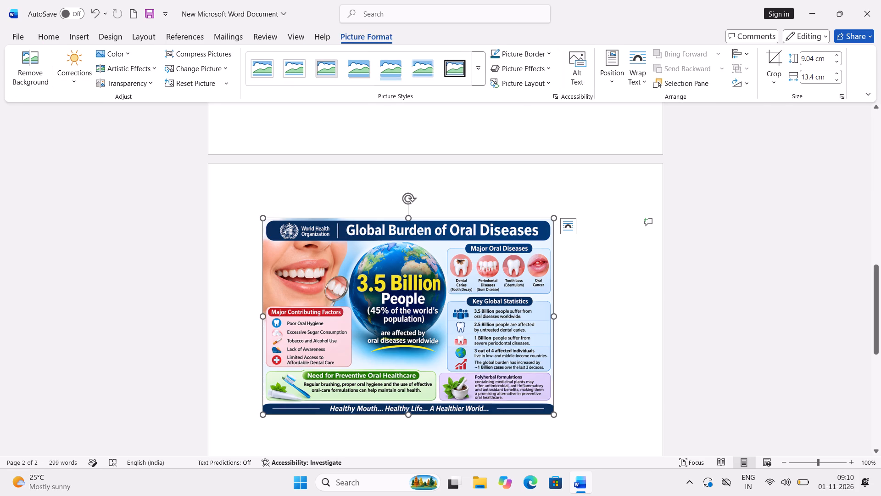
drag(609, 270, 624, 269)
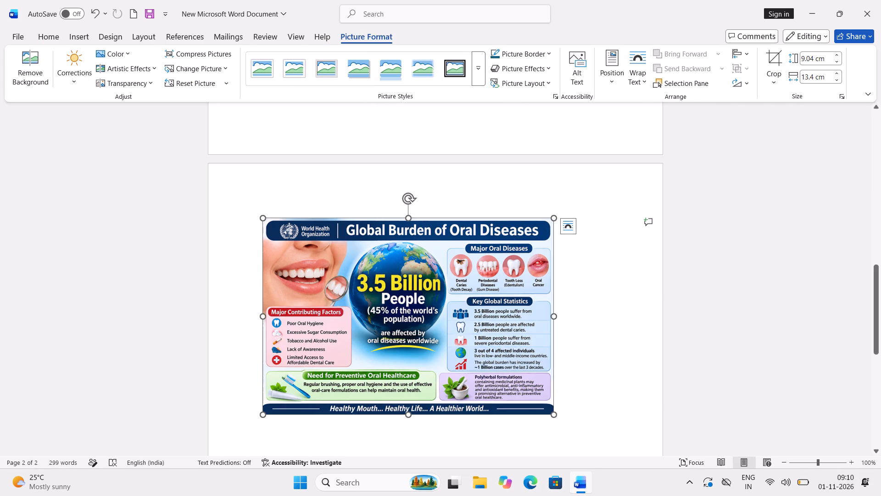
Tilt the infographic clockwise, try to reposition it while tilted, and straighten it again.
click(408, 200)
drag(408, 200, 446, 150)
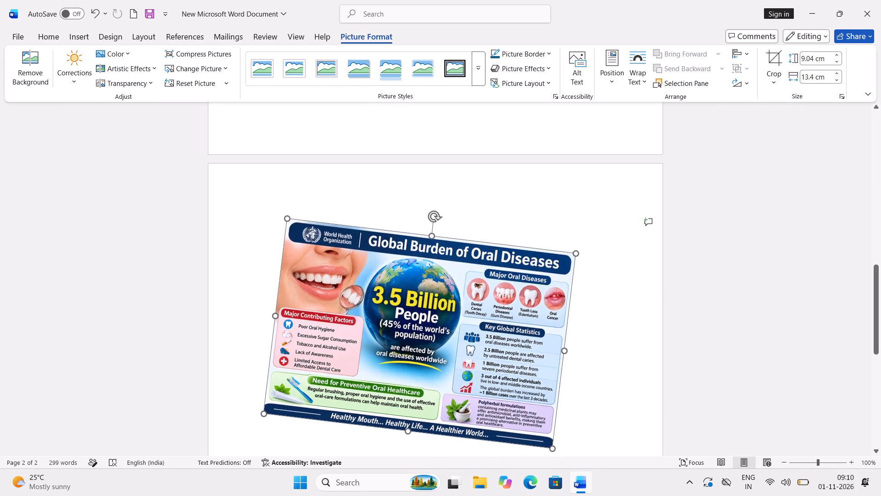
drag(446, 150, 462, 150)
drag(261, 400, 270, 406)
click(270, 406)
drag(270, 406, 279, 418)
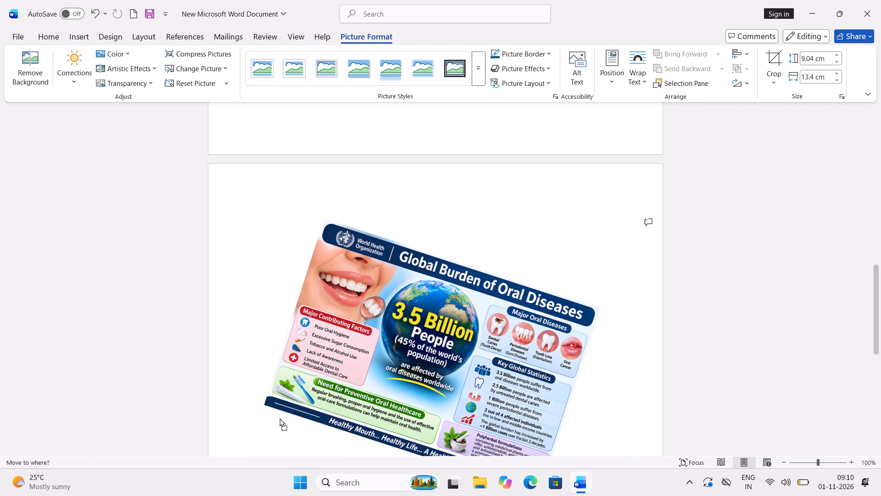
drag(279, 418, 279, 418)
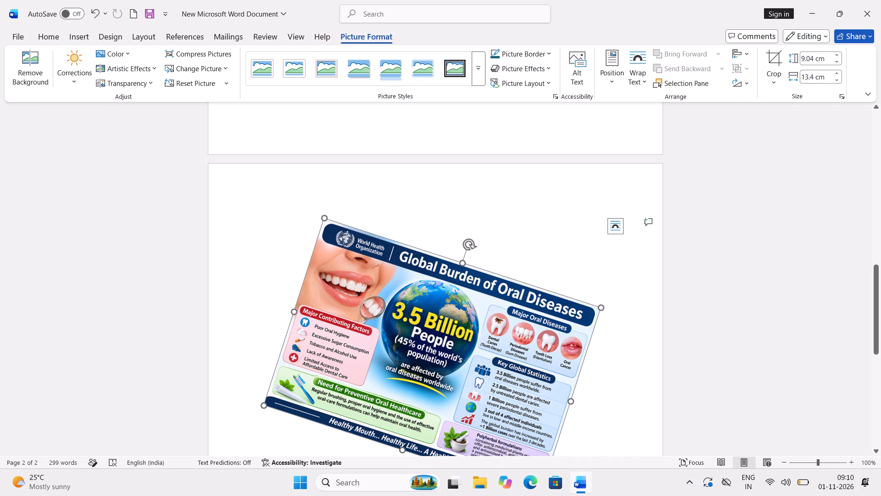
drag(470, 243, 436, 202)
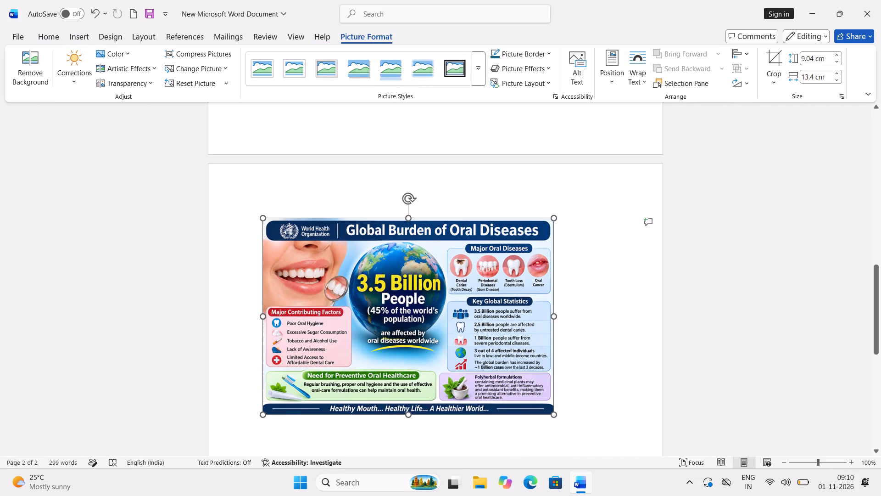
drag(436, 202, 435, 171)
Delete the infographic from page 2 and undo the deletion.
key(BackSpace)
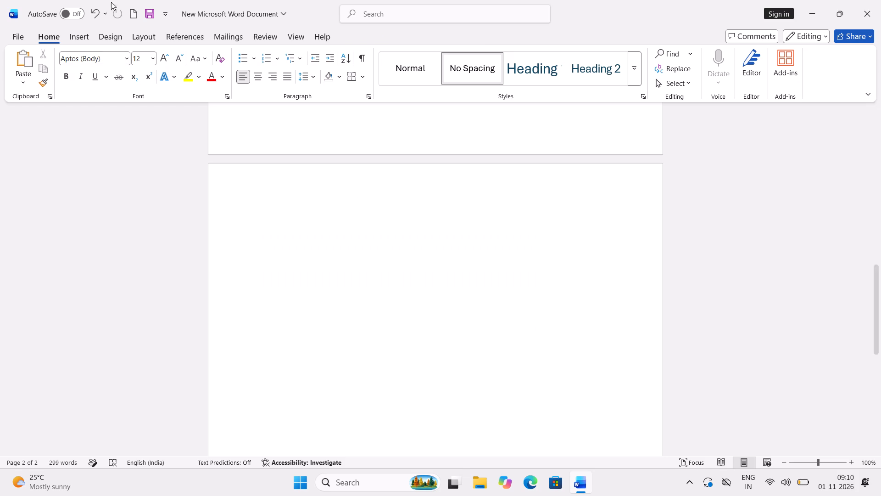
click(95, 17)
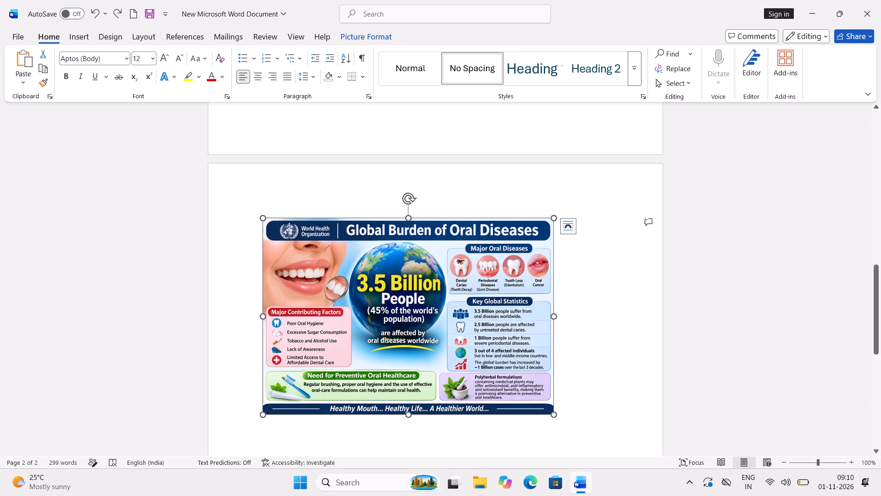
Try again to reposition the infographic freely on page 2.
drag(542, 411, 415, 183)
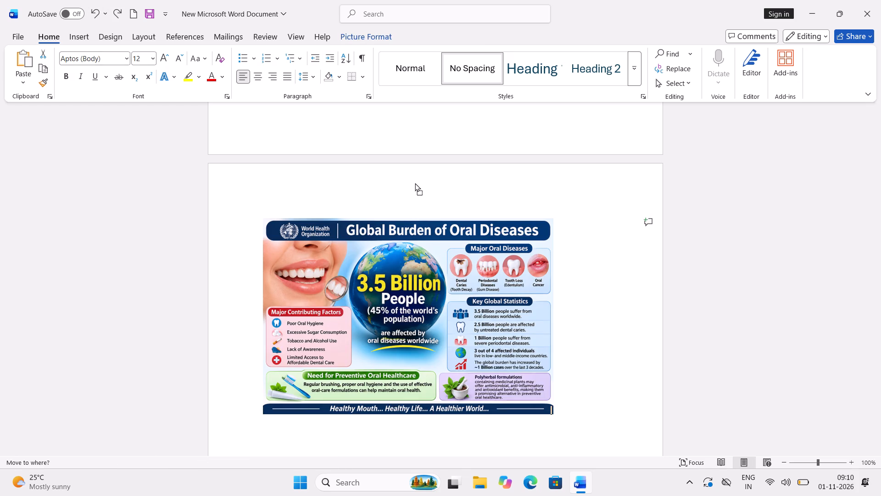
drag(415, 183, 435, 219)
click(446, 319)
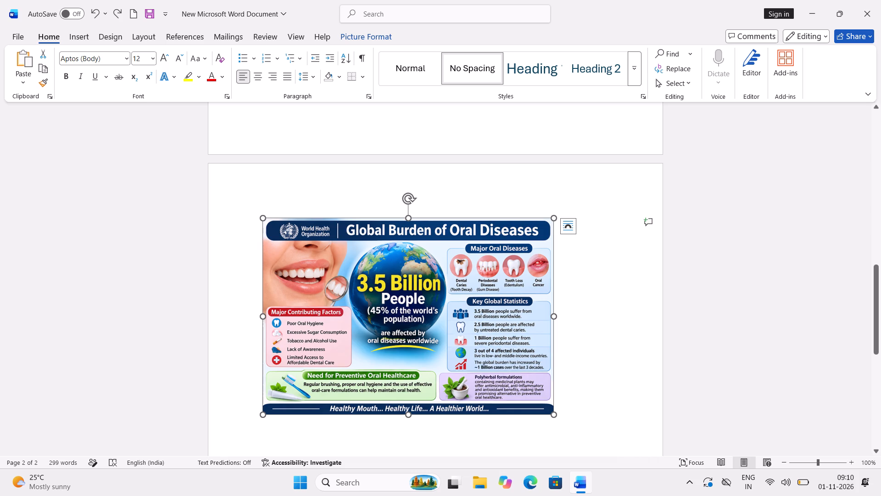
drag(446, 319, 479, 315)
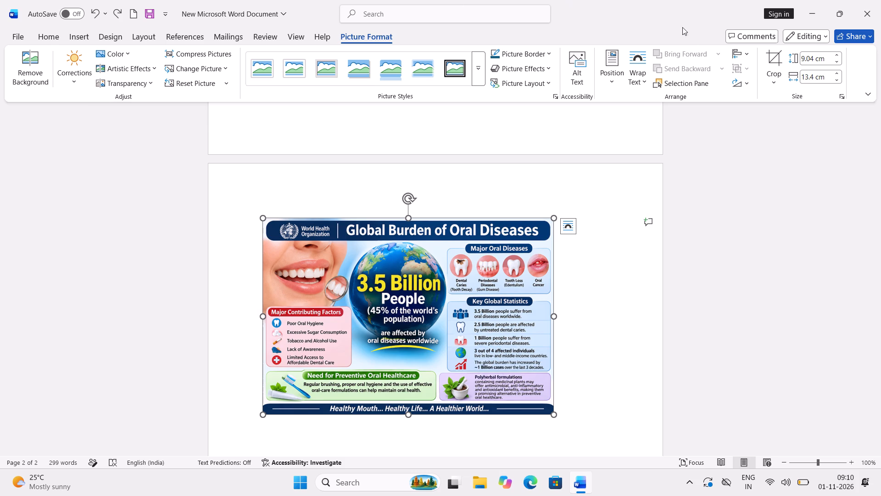
Try several picture styles on the infographic and apply the white matte frame with bevelled edges.
click(820, 62)
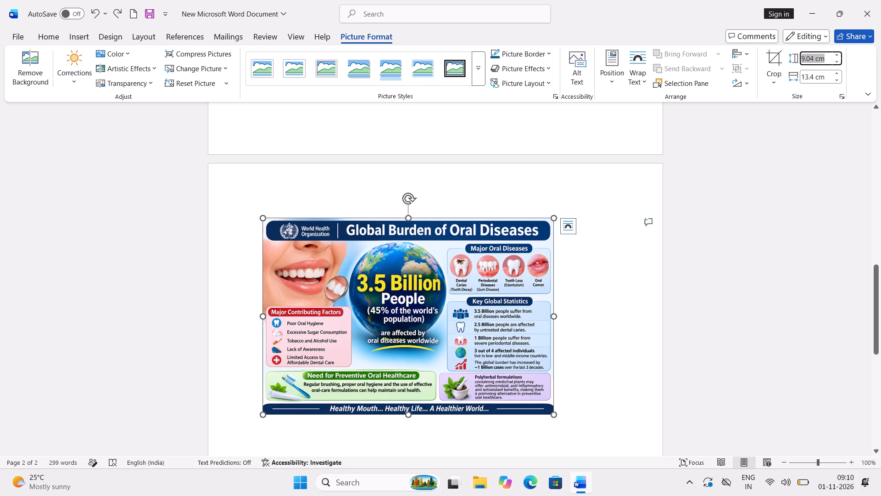
click(280, 73)
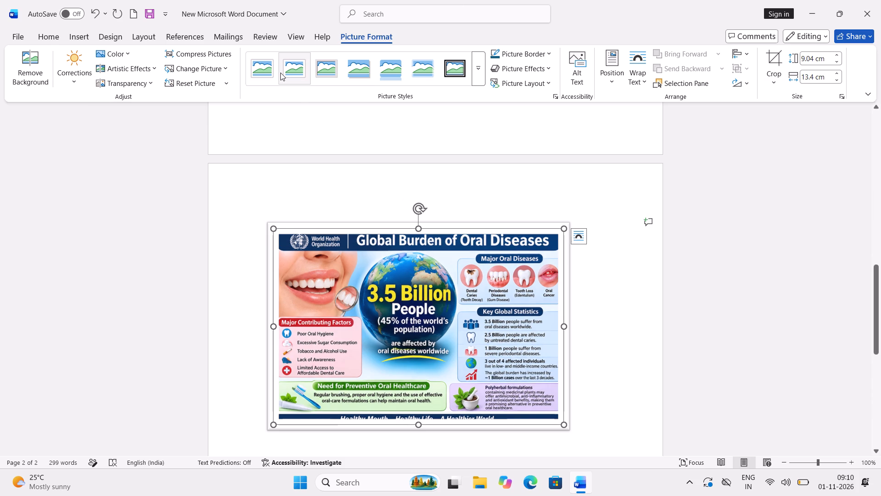
click(268, 59)
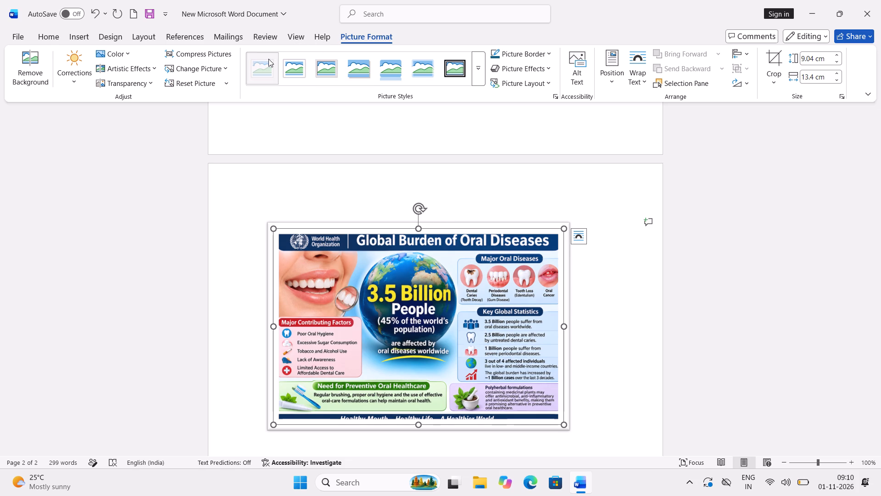
click(405, 69)
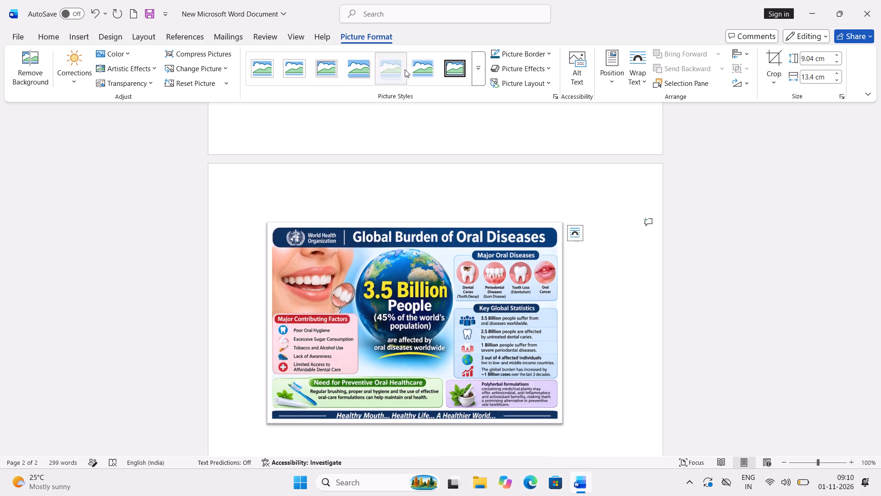
click(362, 78)
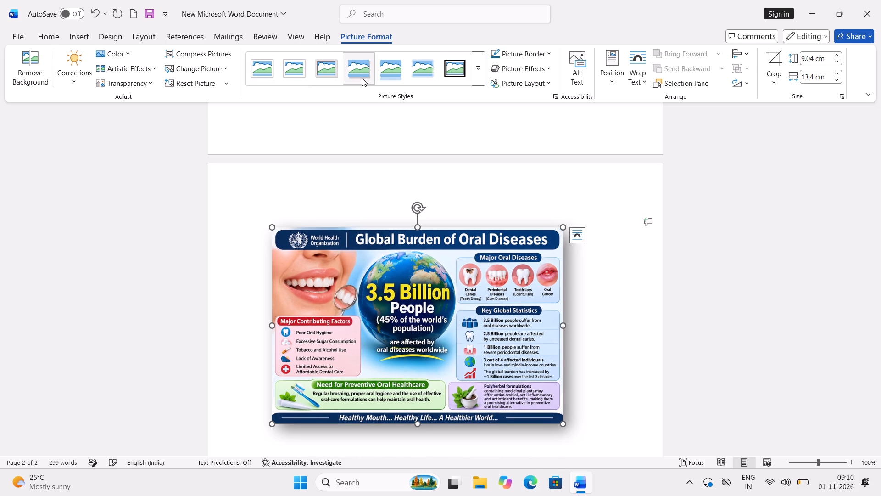
click(299, 73)
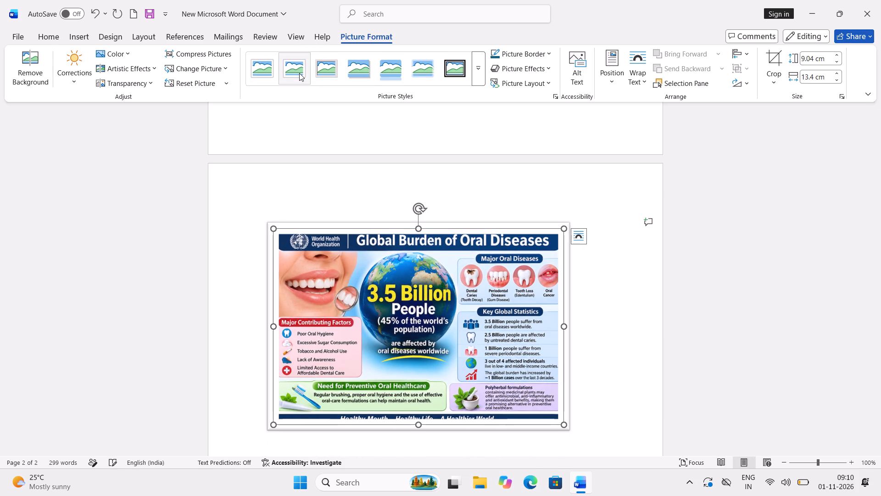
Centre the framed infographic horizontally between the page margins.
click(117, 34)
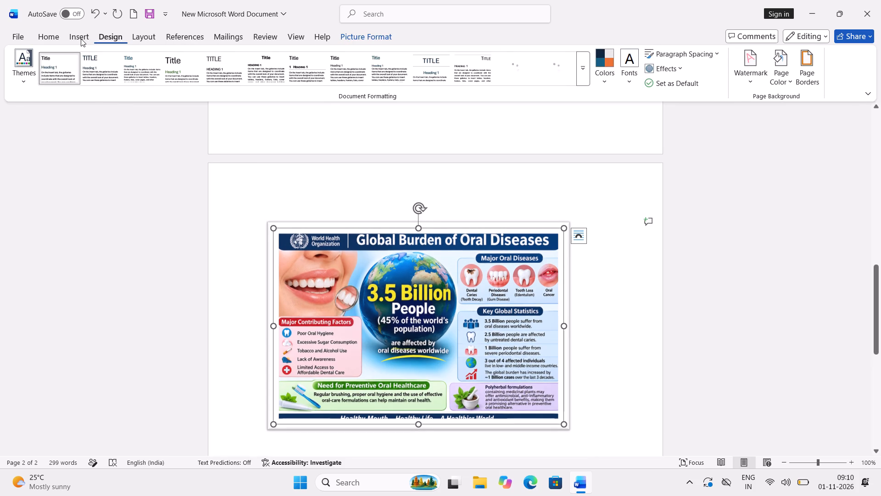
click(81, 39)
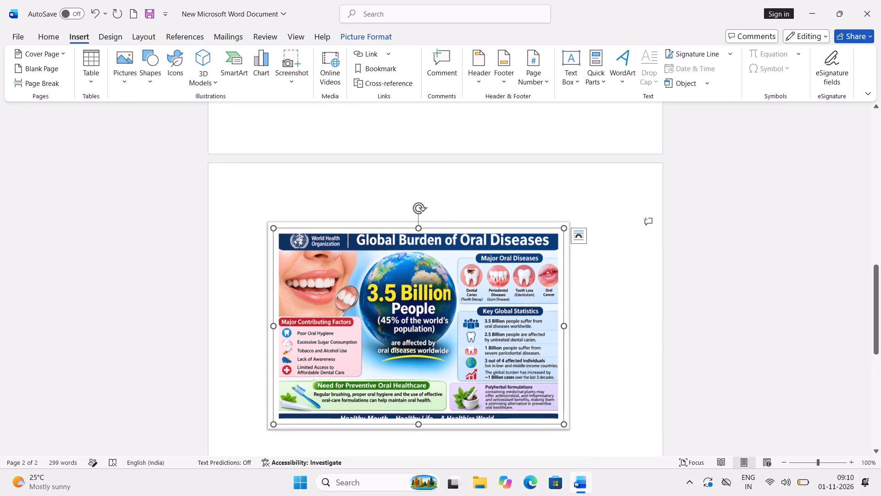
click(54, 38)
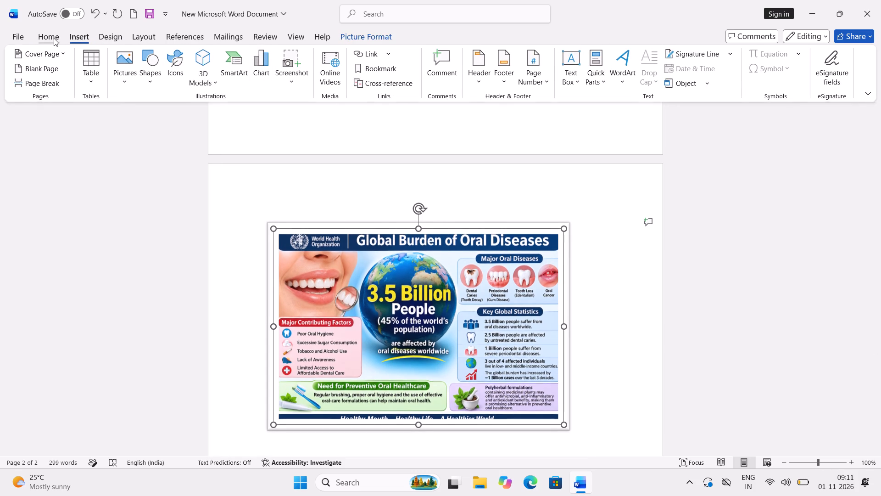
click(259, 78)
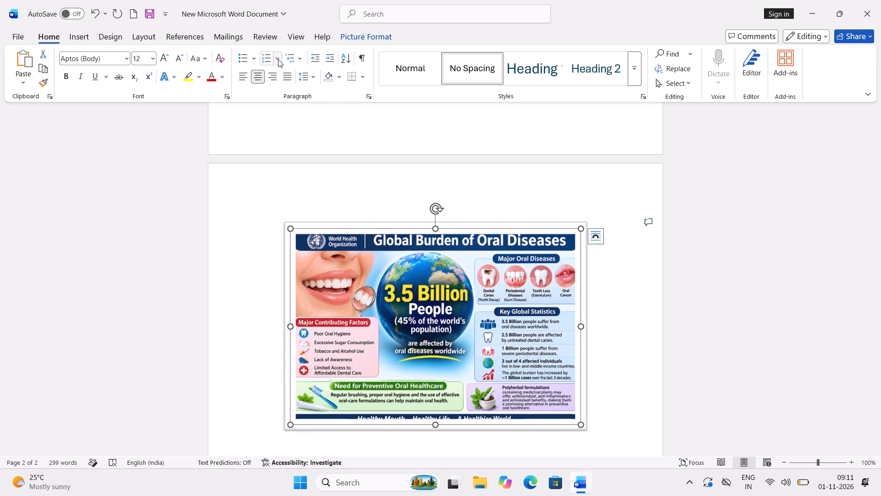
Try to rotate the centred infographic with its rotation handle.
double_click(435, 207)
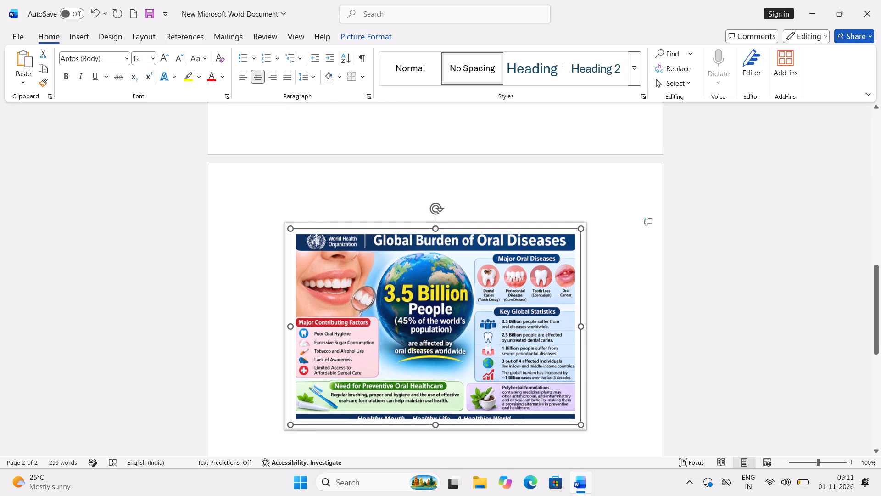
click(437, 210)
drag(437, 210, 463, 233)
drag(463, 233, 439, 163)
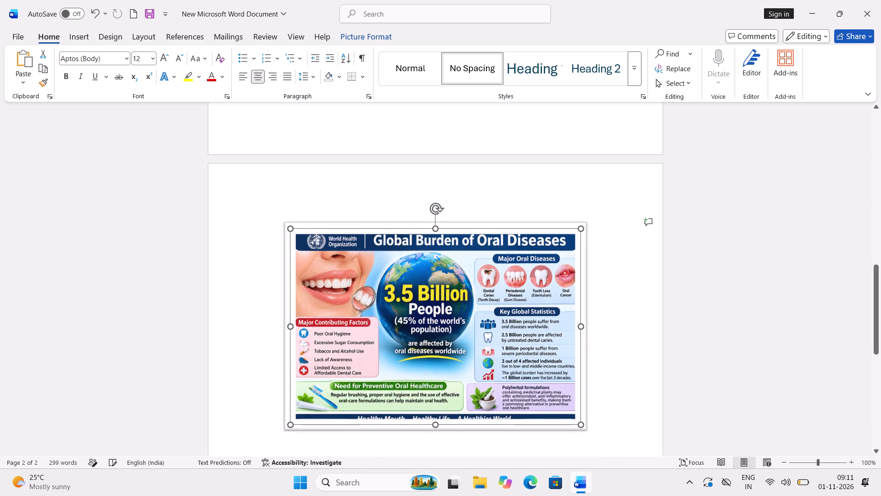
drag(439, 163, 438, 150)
Align the framed infographic to the right margin of page 2.
click(267, 78)
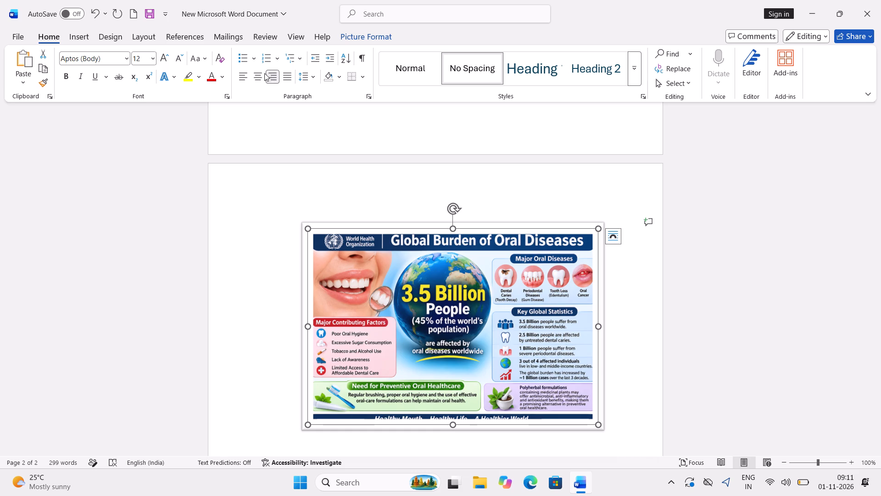
Centre the framed infographic horizontally between the margins of page 2.
click(259, 73)
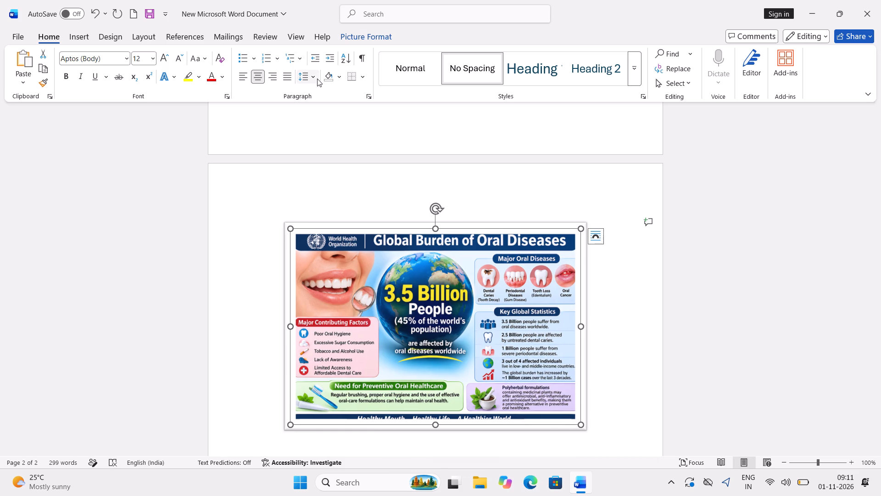
click(307, 76)
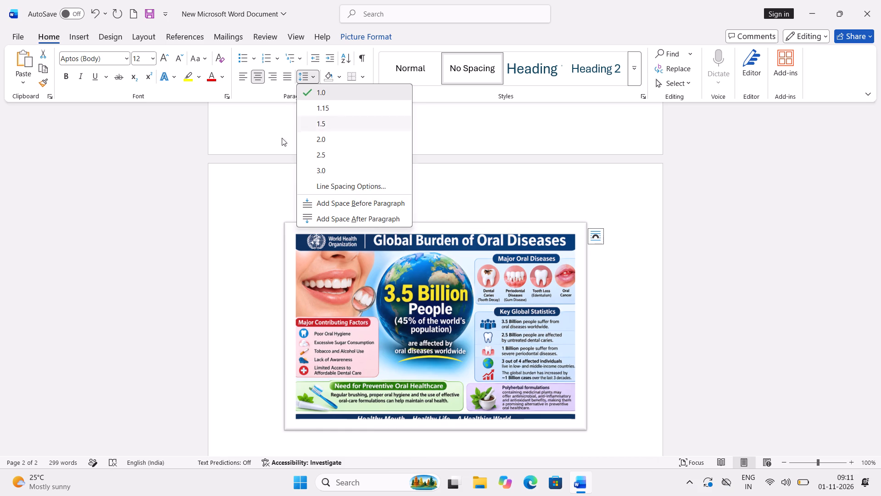
click(255, 191)
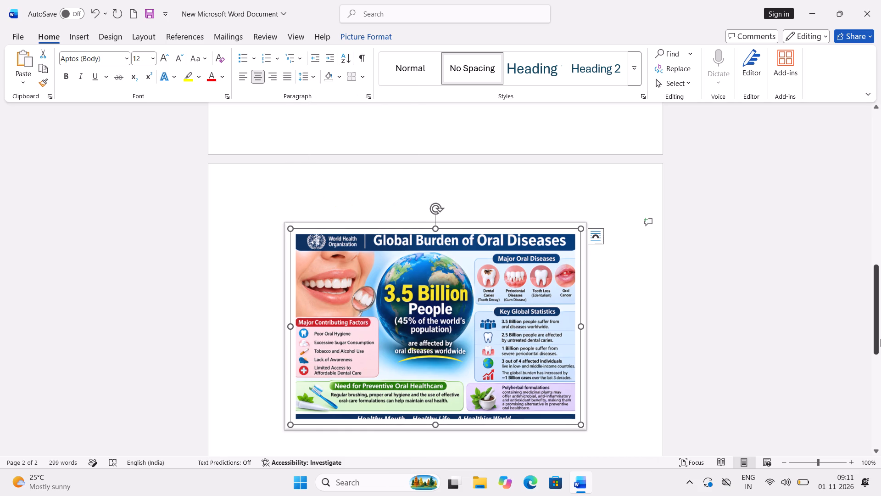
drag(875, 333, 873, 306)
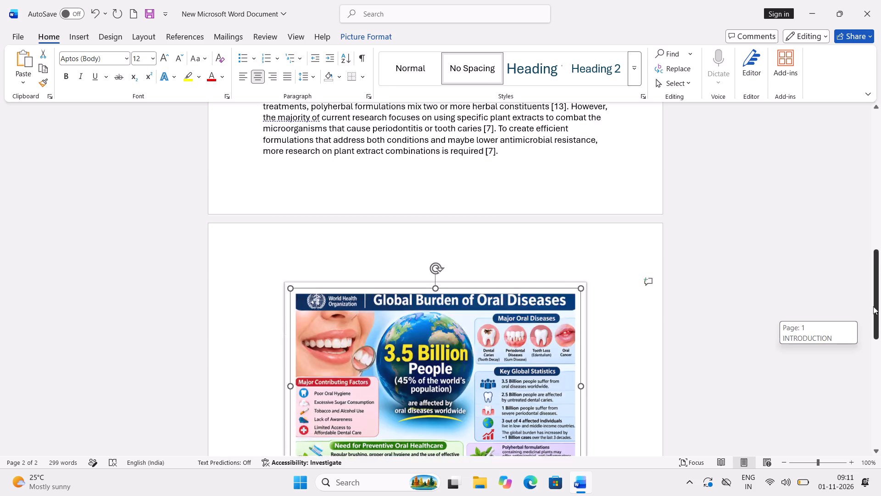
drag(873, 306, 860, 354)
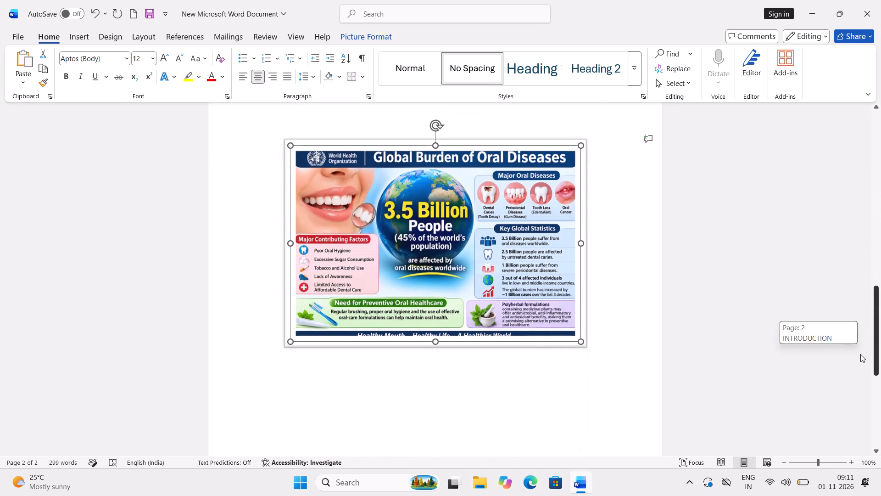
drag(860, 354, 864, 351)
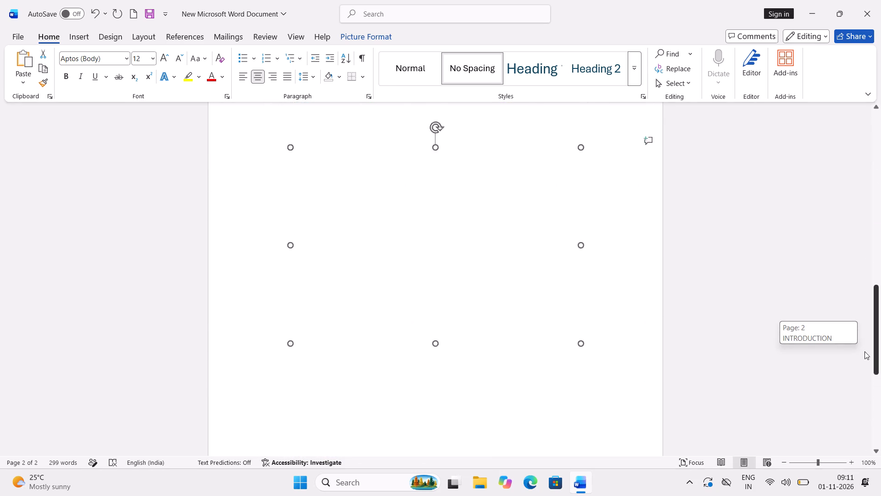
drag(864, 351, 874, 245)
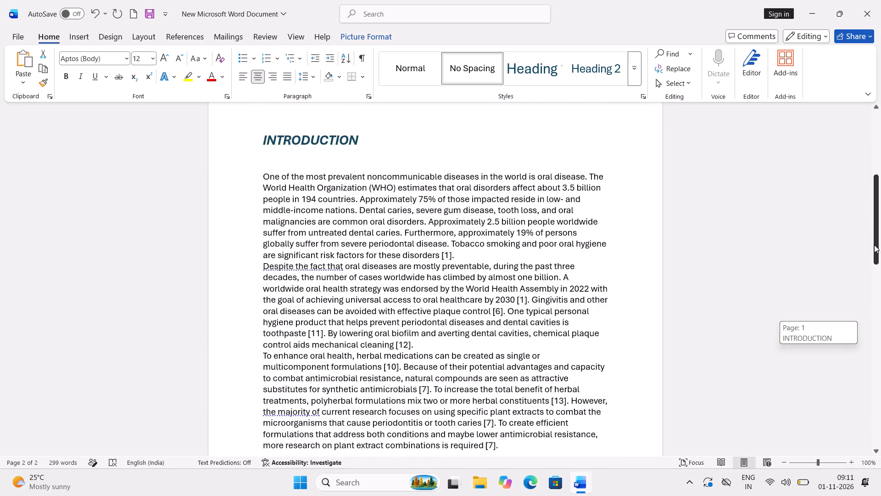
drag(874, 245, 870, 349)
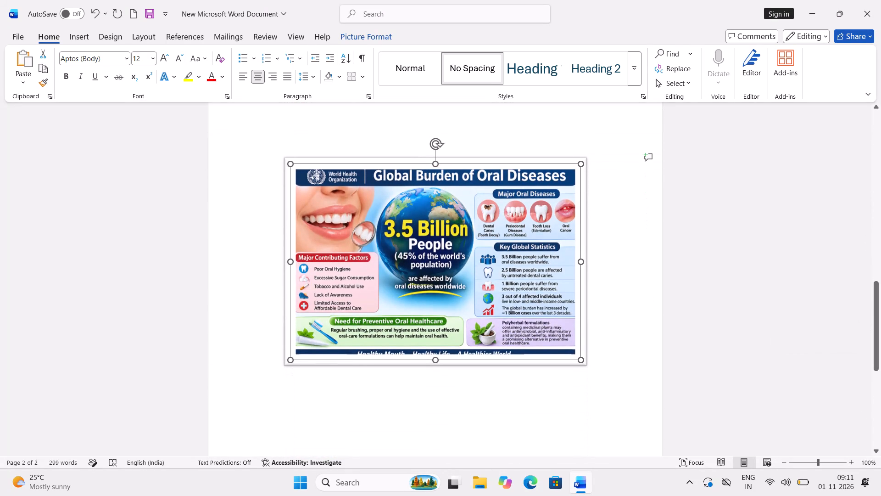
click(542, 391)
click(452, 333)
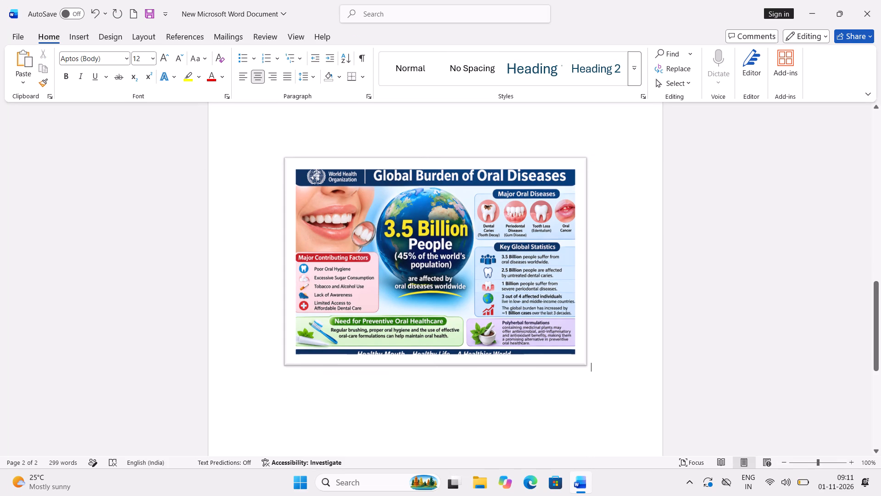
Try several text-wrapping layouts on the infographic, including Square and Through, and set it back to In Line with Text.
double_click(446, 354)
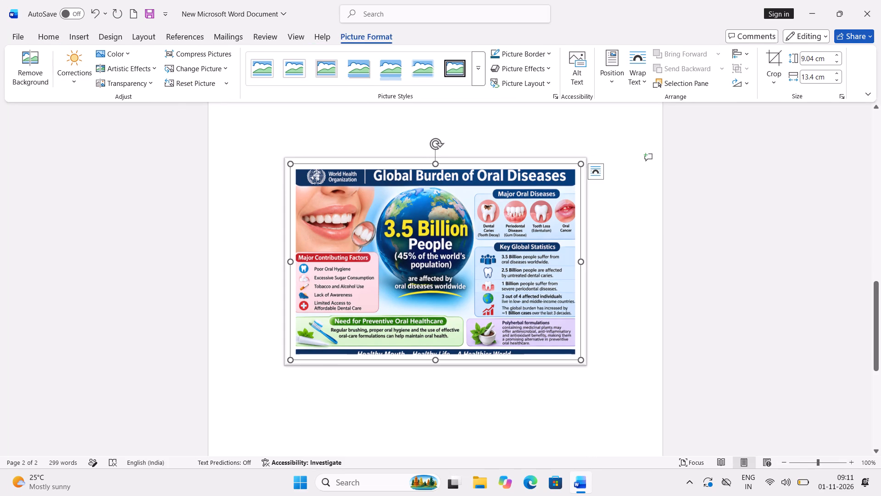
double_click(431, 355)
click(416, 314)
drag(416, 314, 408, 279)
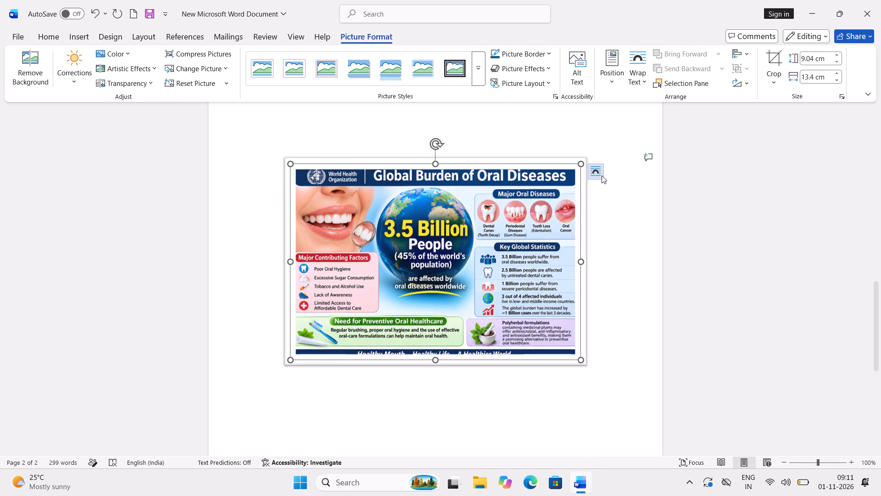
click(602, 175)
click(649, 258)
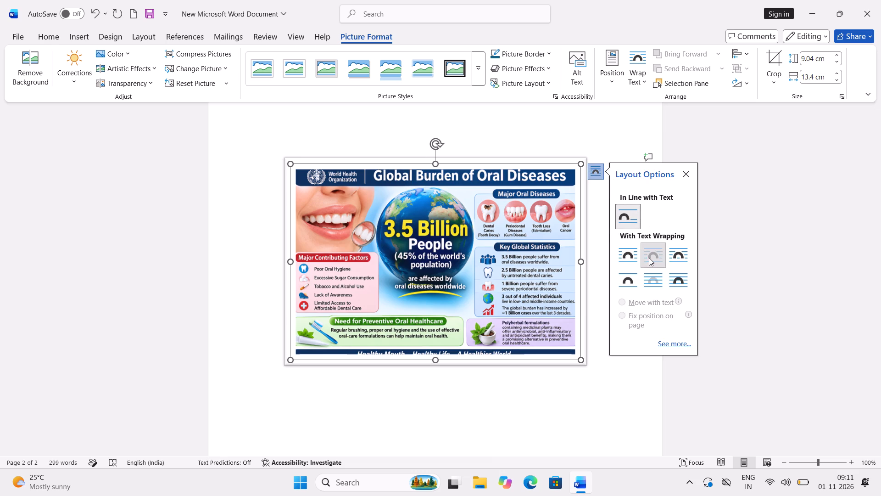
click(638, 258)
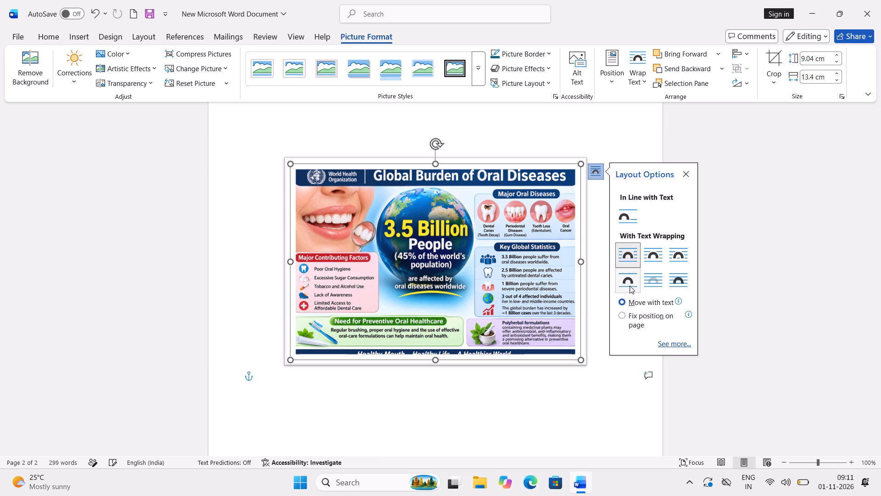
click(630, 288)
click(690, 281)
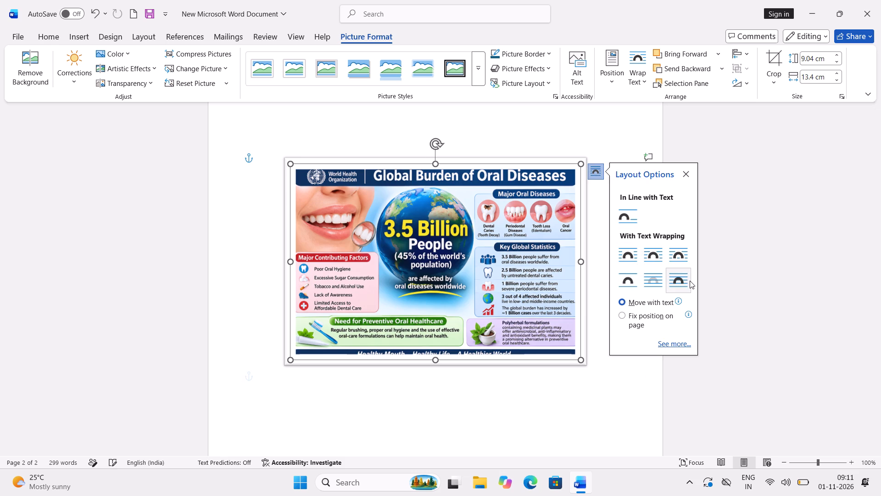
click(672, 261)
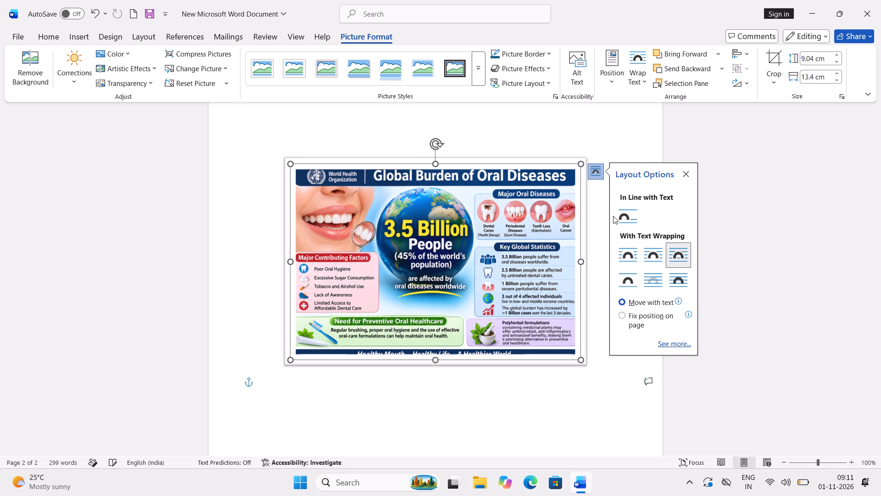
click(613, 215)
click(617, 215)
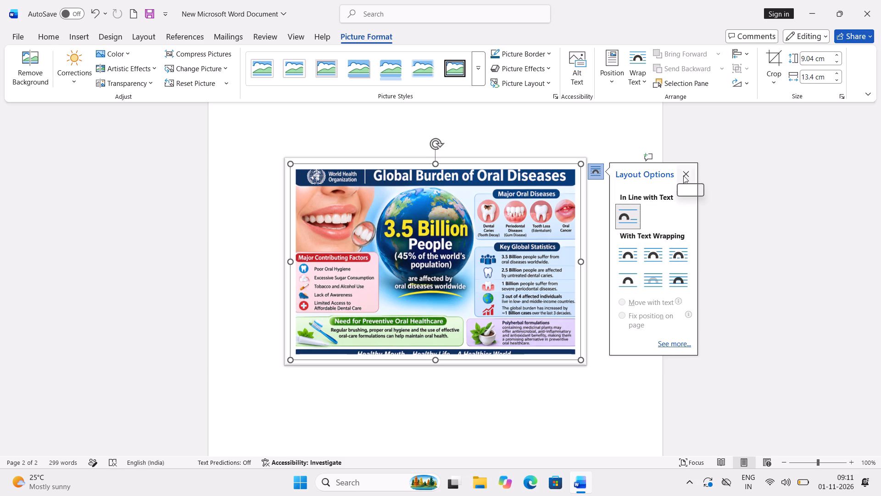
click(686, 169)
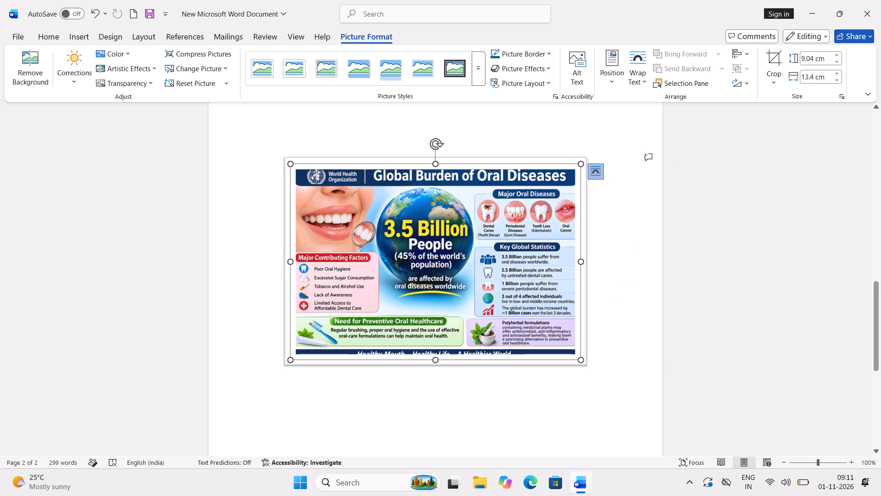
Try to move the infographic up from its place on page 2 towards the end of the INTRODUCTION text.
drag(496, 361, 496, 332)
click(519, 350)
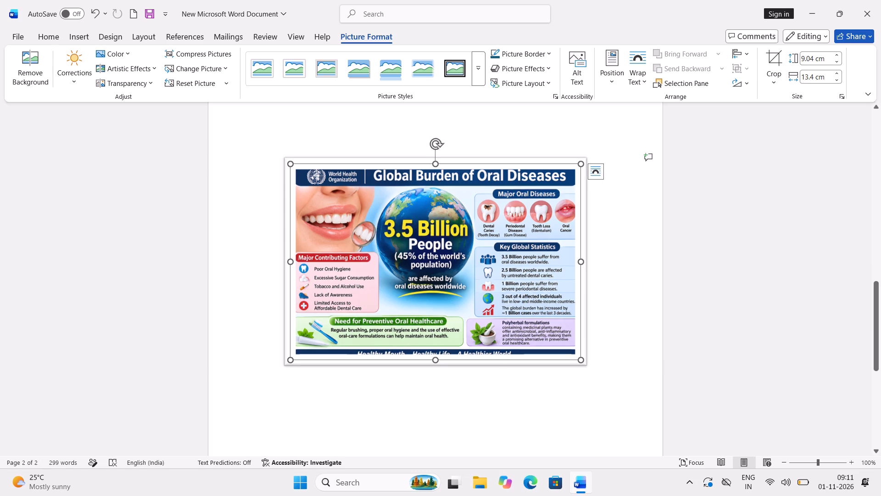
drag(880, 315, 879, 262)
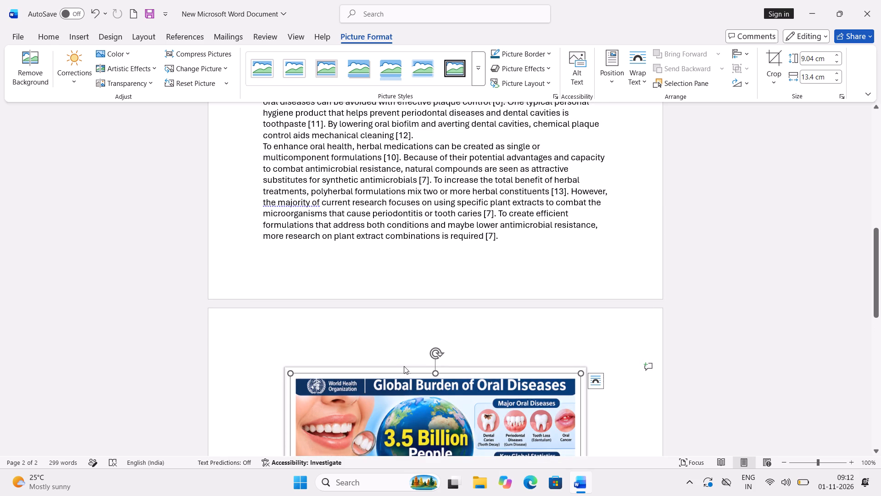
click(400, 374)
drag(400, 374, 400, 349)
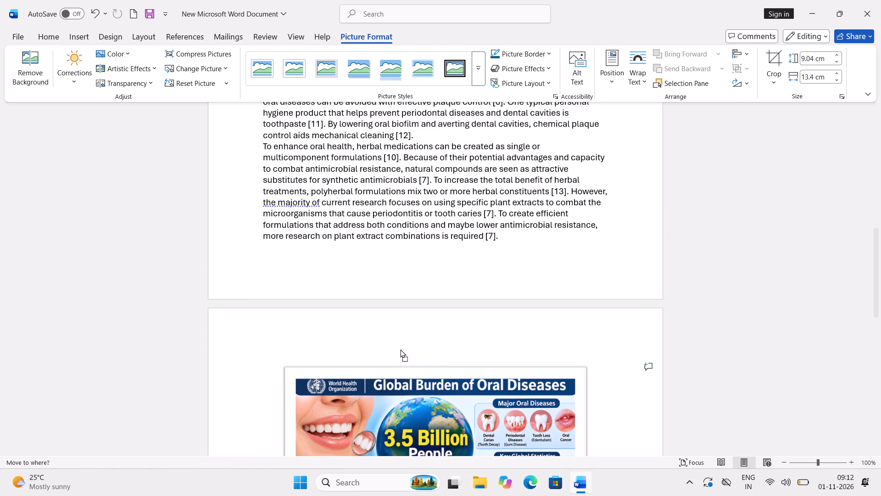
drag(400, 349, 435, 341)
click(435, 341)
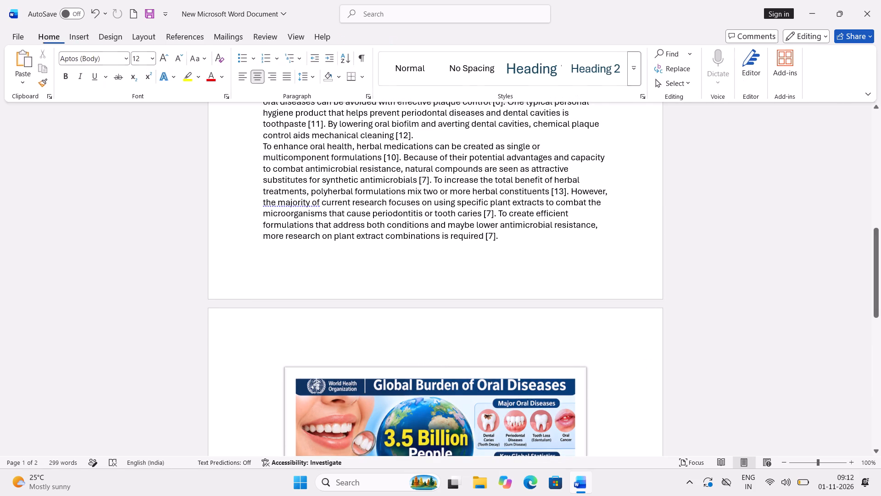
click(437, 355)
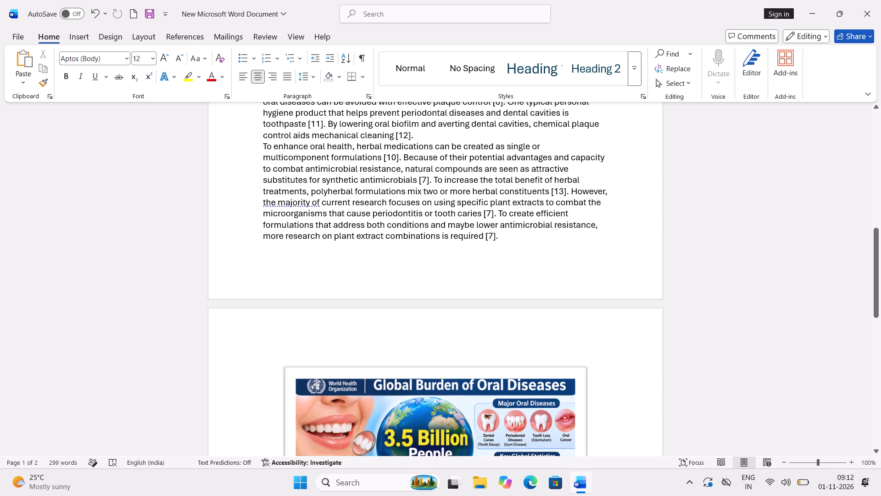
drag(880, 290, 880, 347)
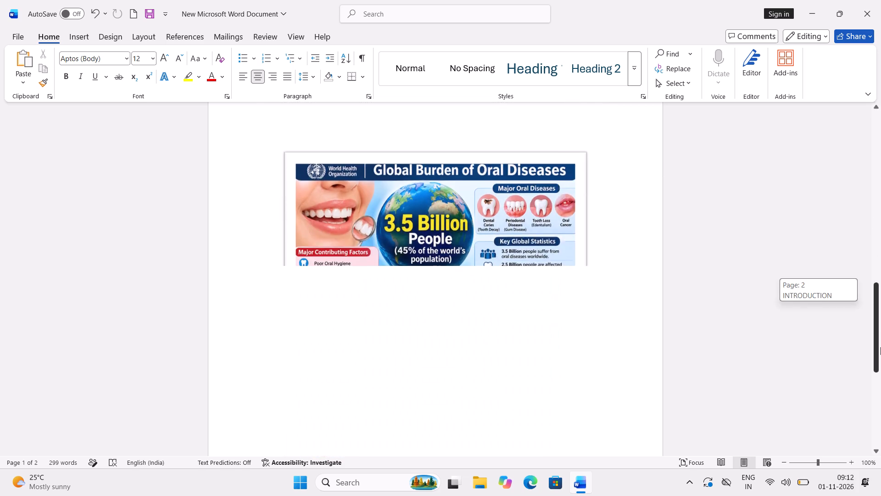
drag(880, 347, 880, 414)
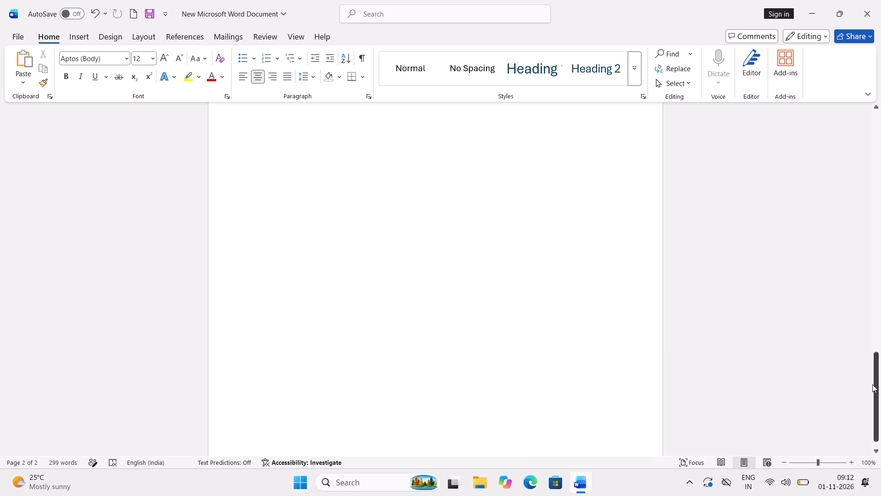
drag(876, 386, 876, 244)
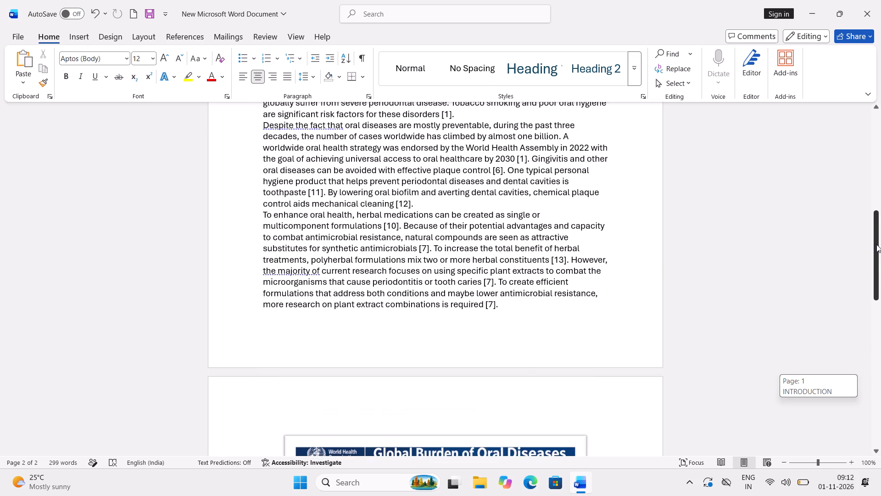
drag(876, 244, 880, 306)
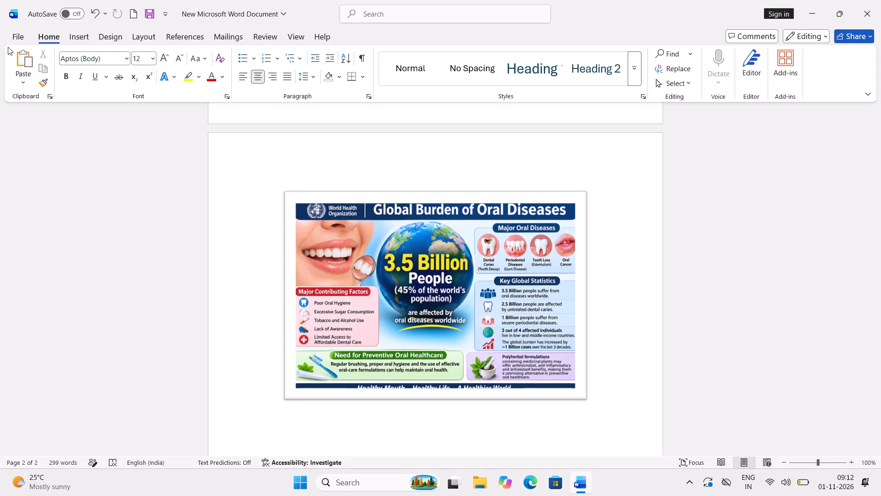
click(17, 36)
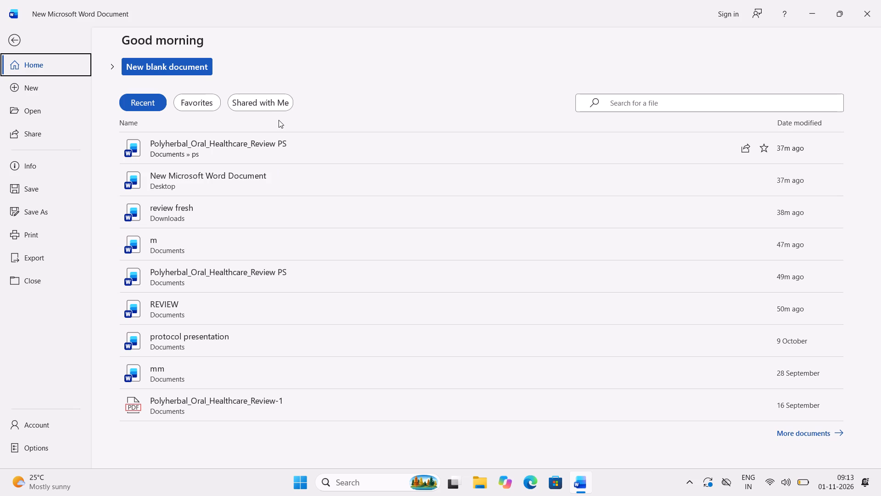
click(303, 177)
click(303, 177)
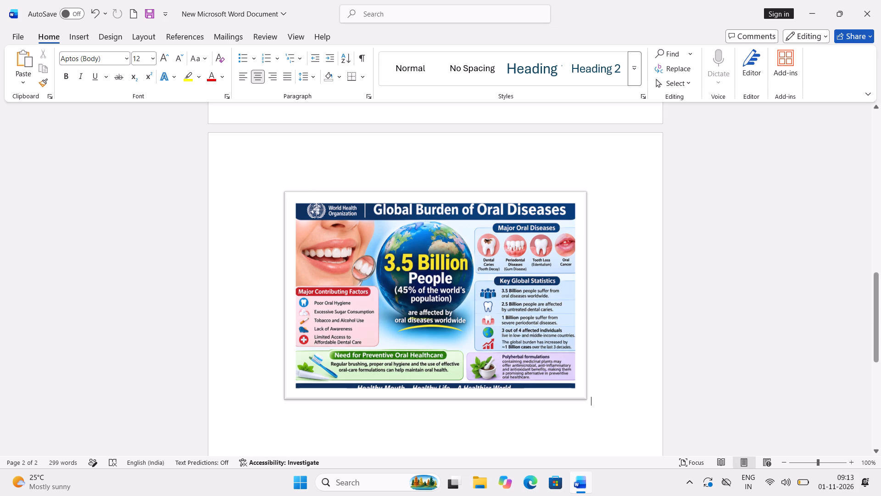
Open the recent document "review fresh" from Downloads and browse to section 2, Burden of Oral Diseases and the Case for Prevention.
click(12, 39)
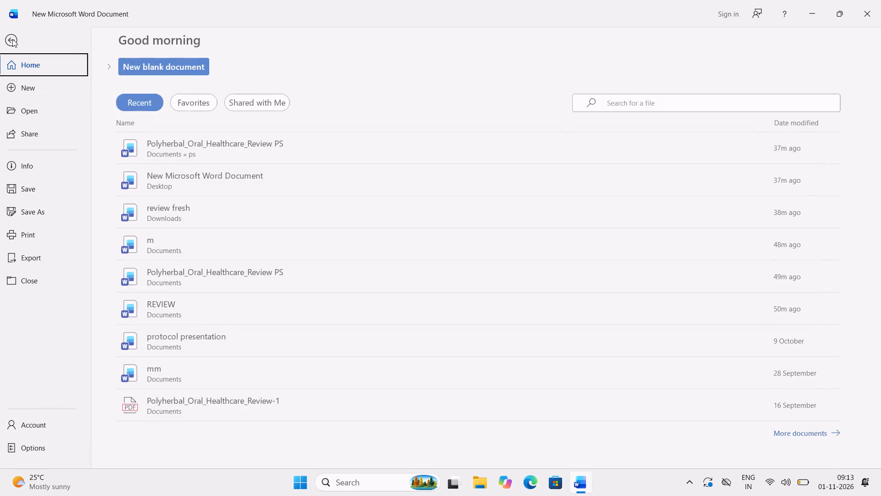
click(178, 214)
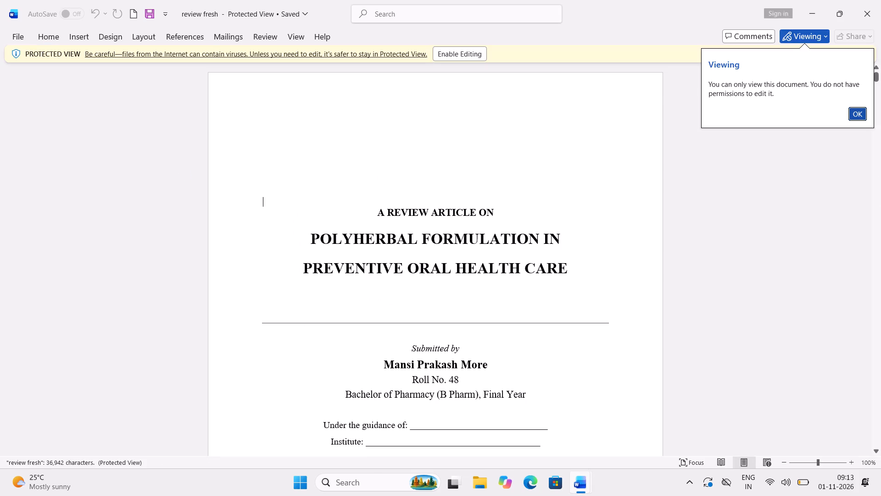
double_click(876, 71)
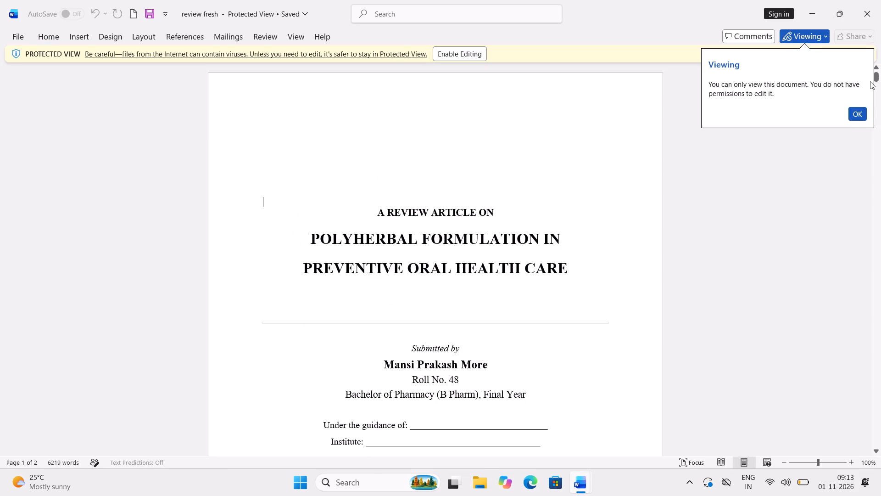
drag(876, 73, 880, 123)
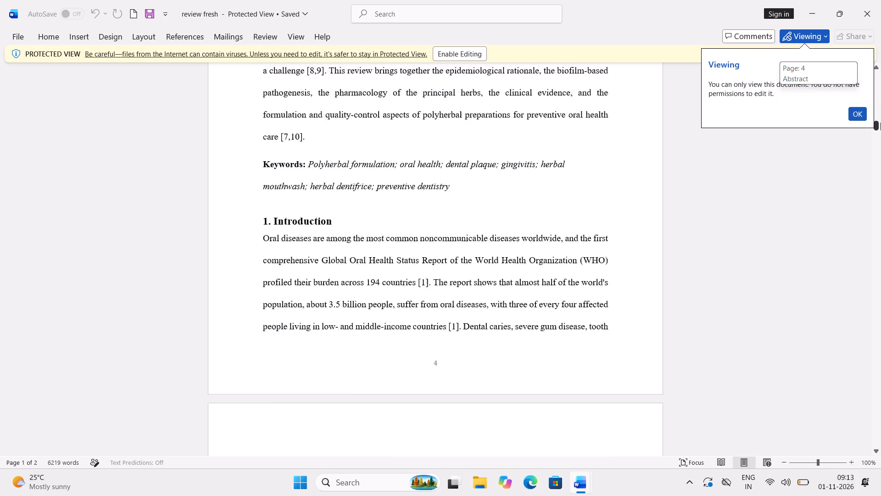
drag(880, 123, 880, 122)
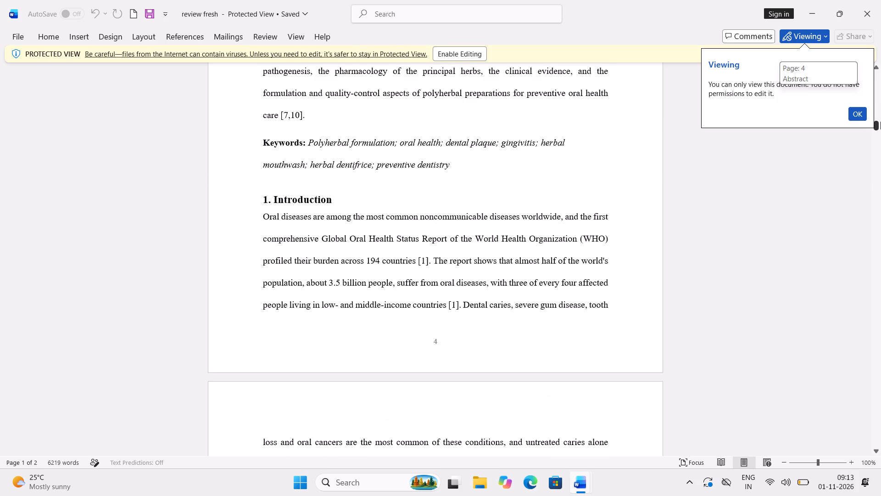
drag(880, 122, 880, 141)
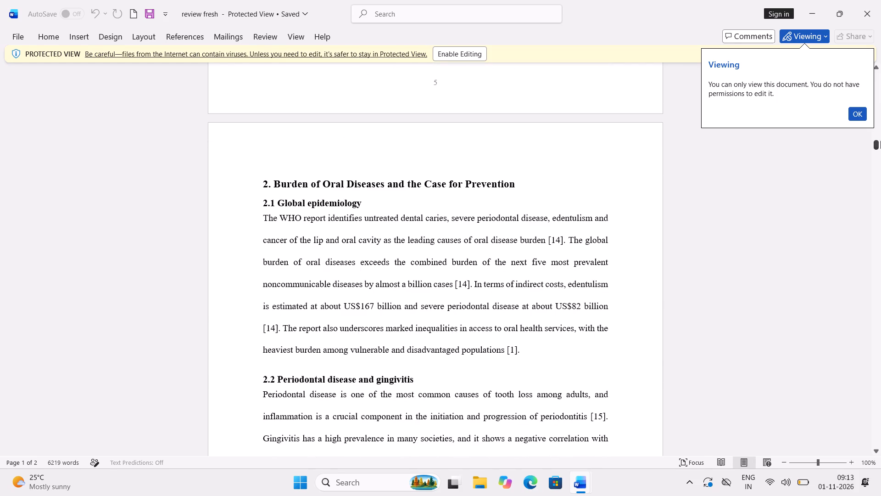
Copy section 2 of "review fresh", from the Burden of Oral Diseases heading through the end of 2.2 Periodontal disease and gingivitis.
drag(267, 182, 537, 352)
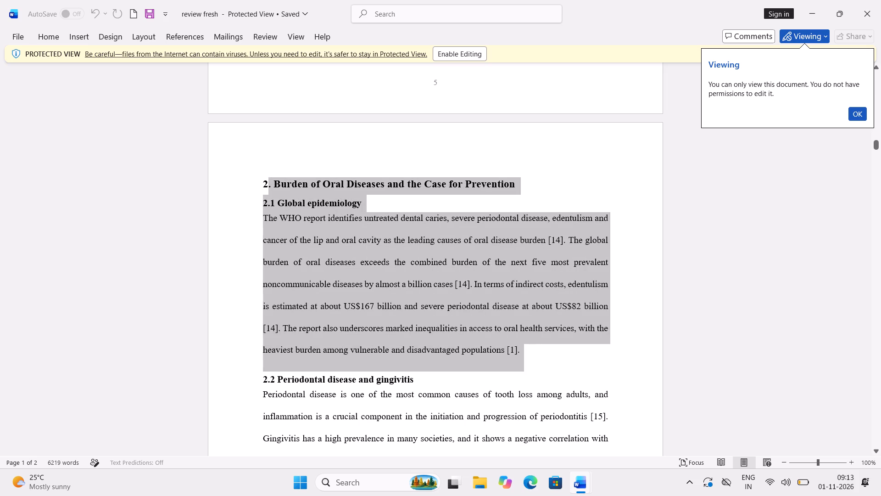
drag(537, 352, 541, 361)
drag(541, 361, 575, 486)
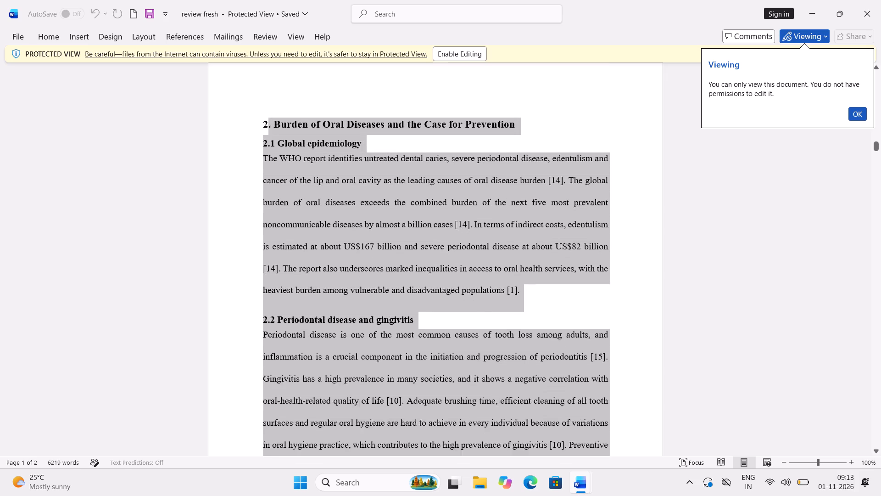
drag(575, 486, 515, 333)
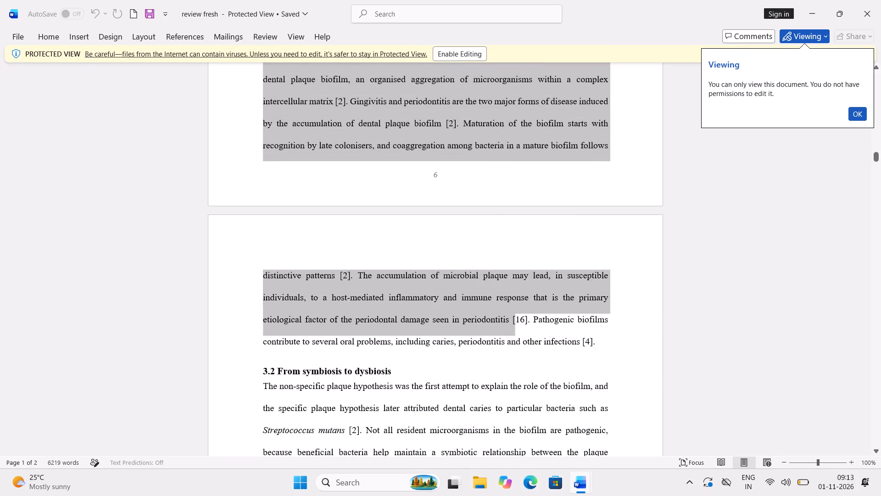
drag(515, 333, 413, 75)
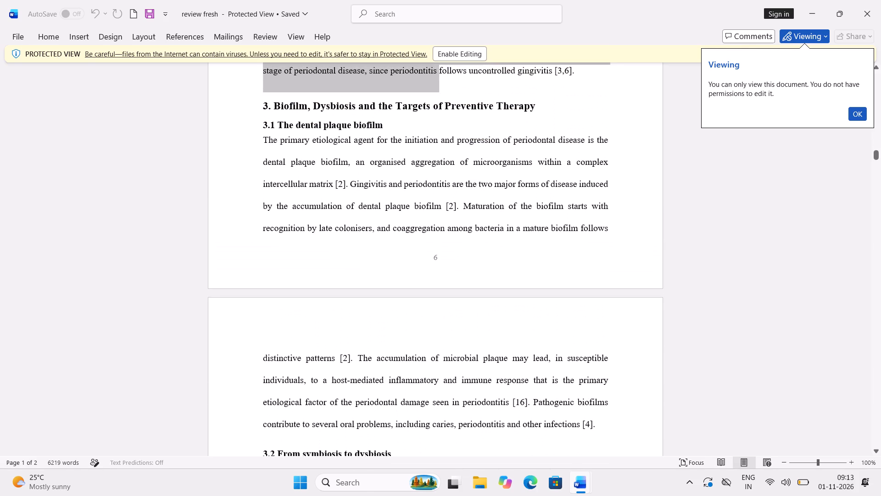
drag(413, 75, 456, 281)
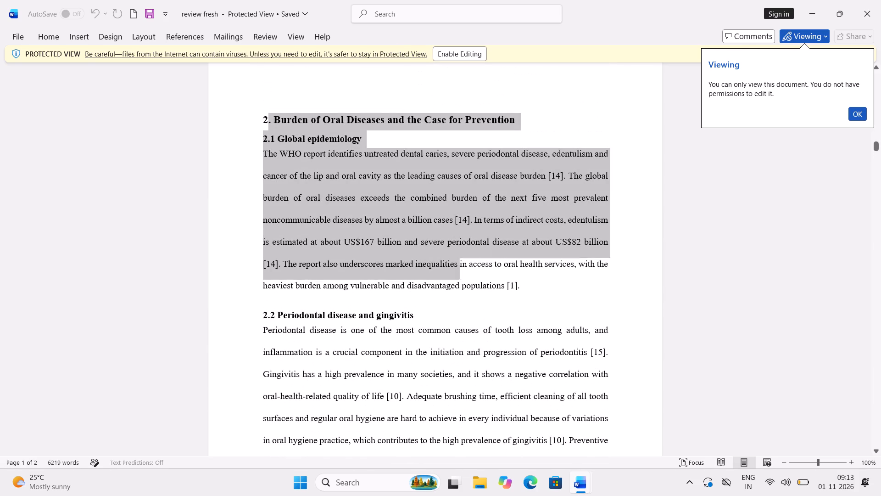
drag(456, 281, 448, 343)
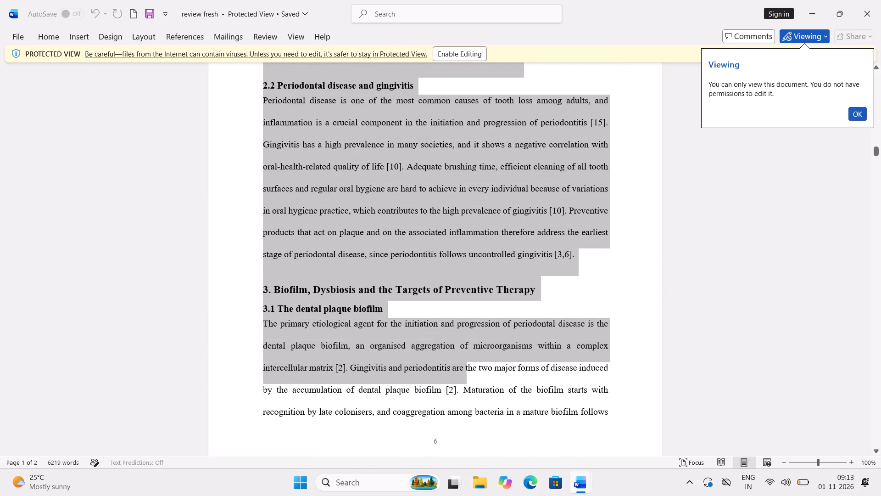
drag(448, 343, 528, 259)
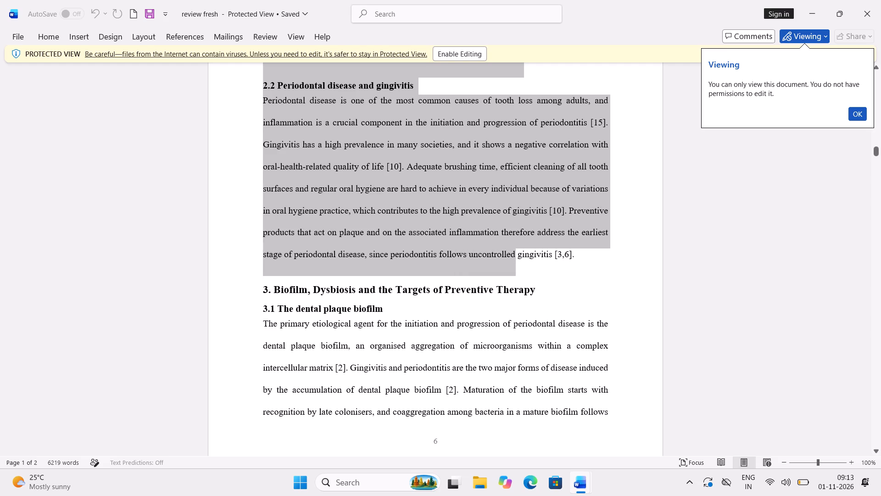
drag(528, 259, 578, 257)
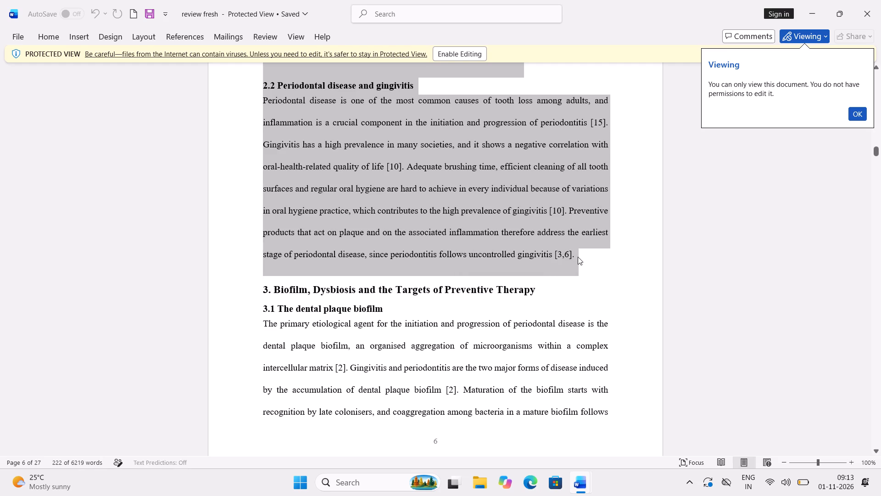
key(ctrl+c)
key(ctrl+v)
click(693, 293)
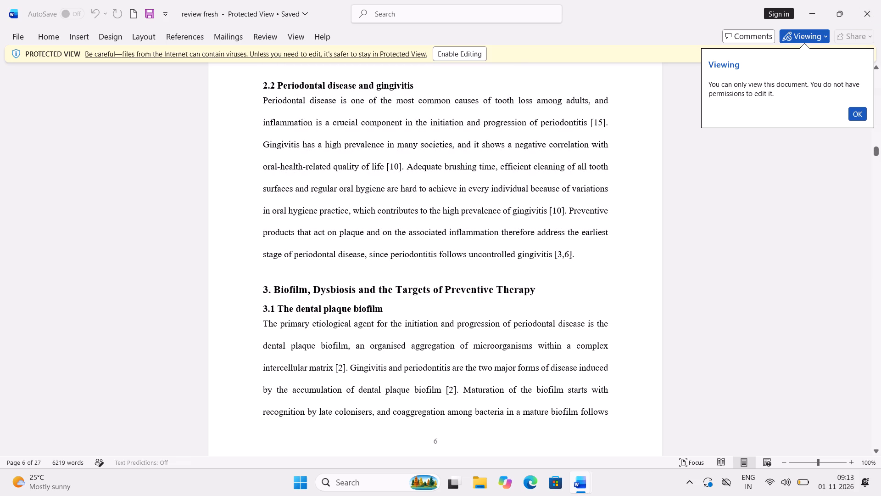
key(super+Left)
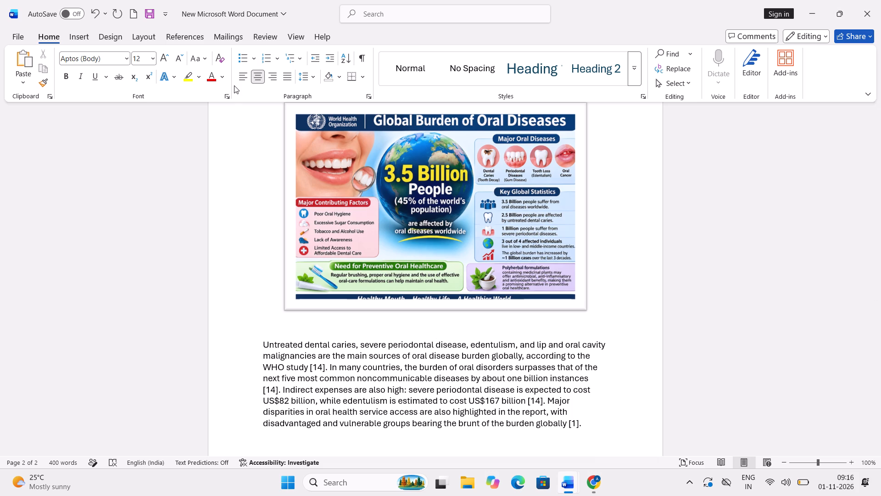
click(242, 75)
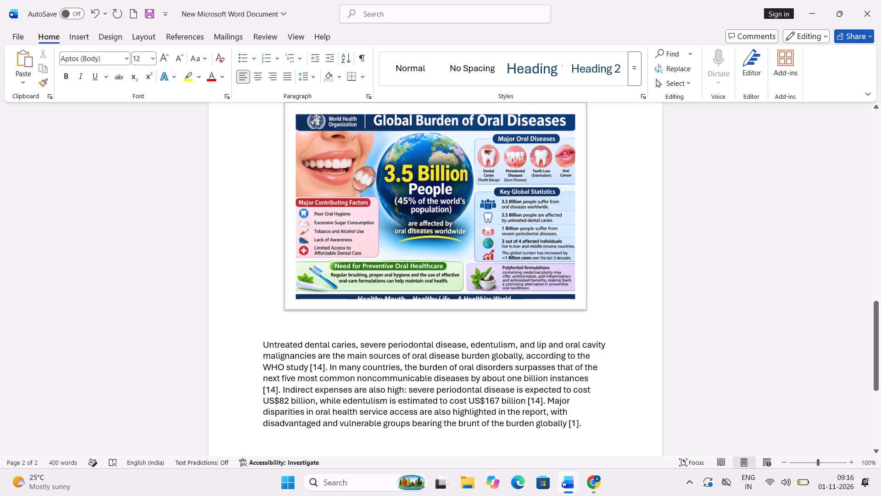
click(280, 338)
key(ctrl+v)
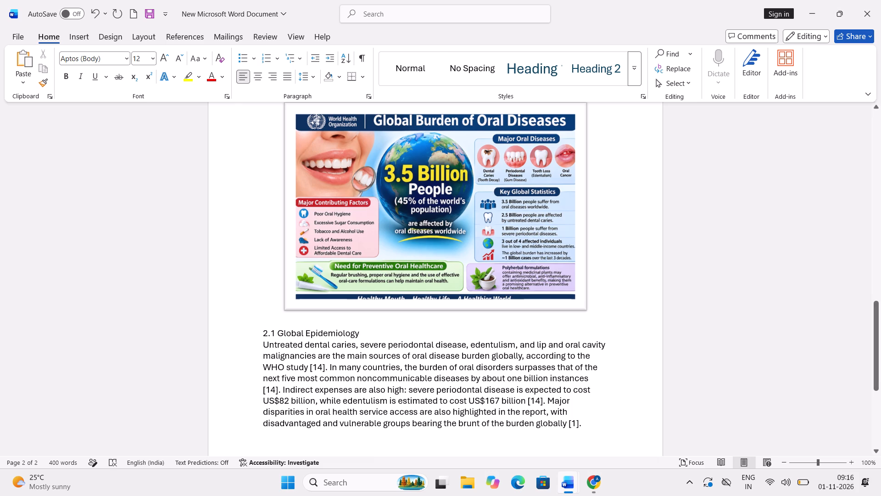
Apply the Heading 1 style to the "2.1 Global Epidemiology" line.
drag(365, 332, 277, 328)
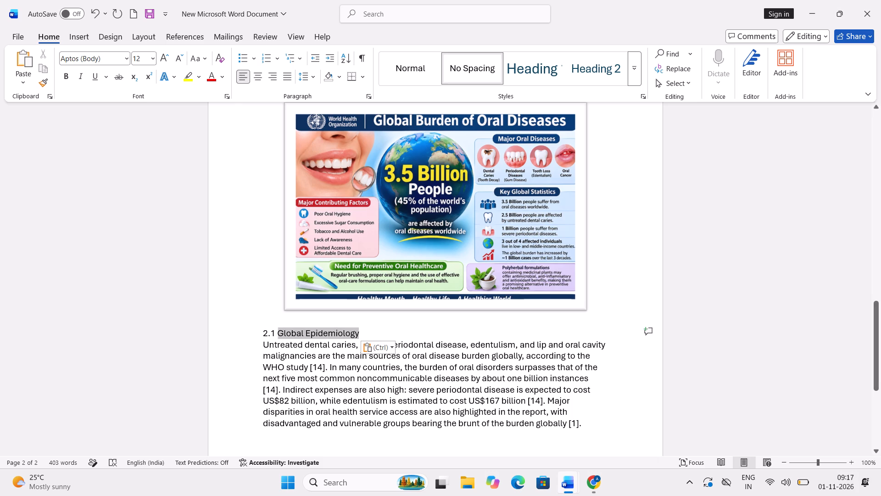
drag(277, 328, 262, 328)
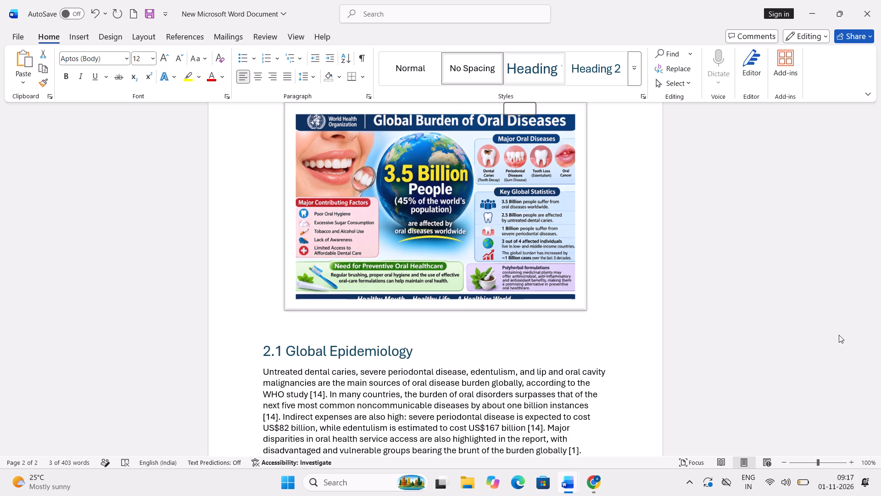
click(880, 332)
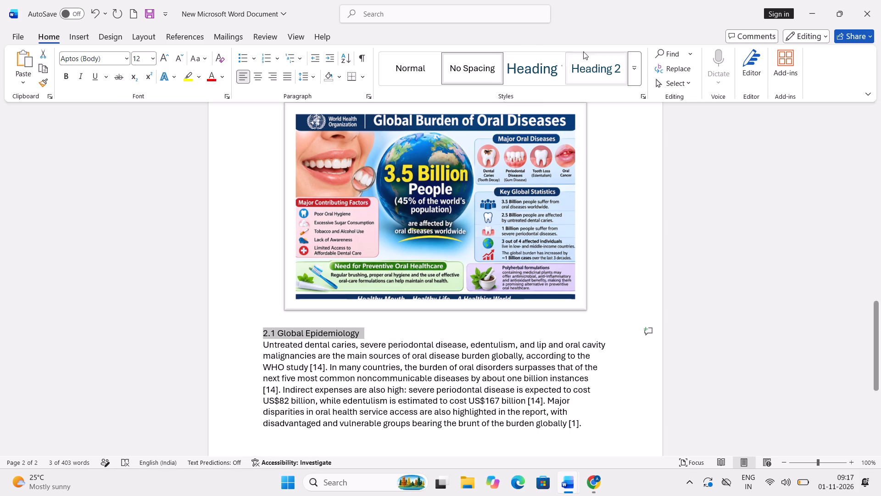
click(537, 81)
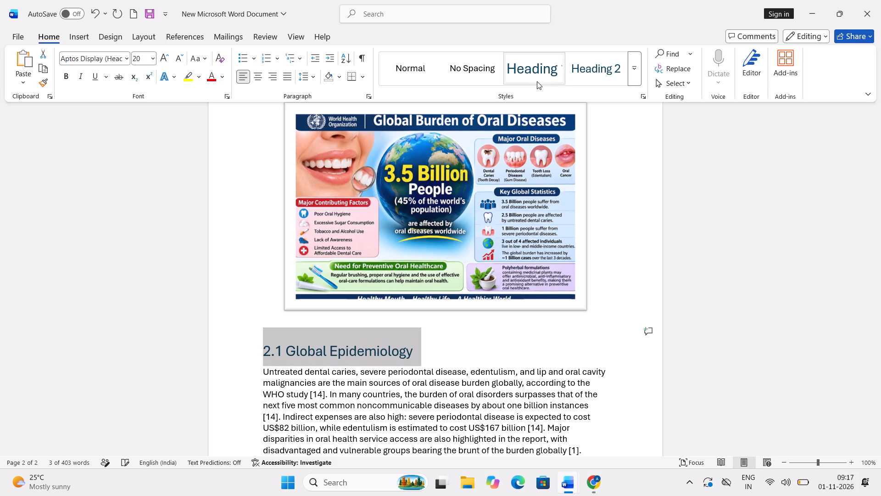
Add two empty lines below the Global Epidemiology paragraph at the end of the document.
drag(877, 366, 880, 489)
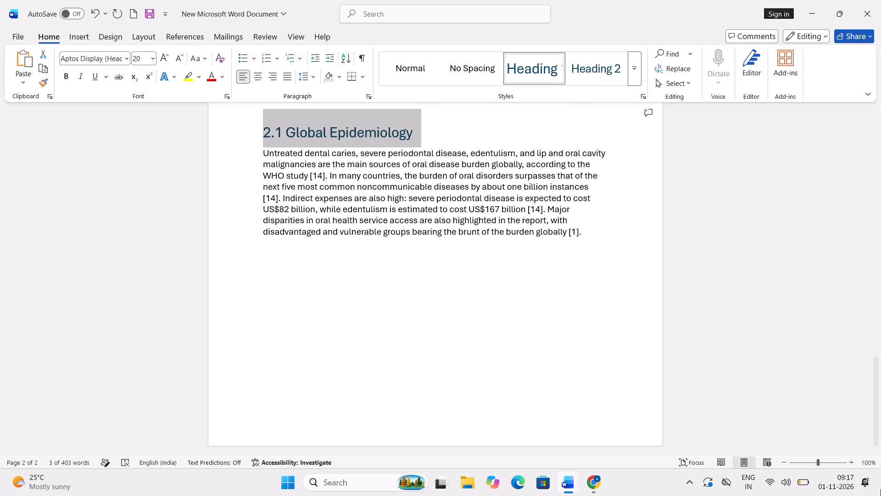
click(742, 387)
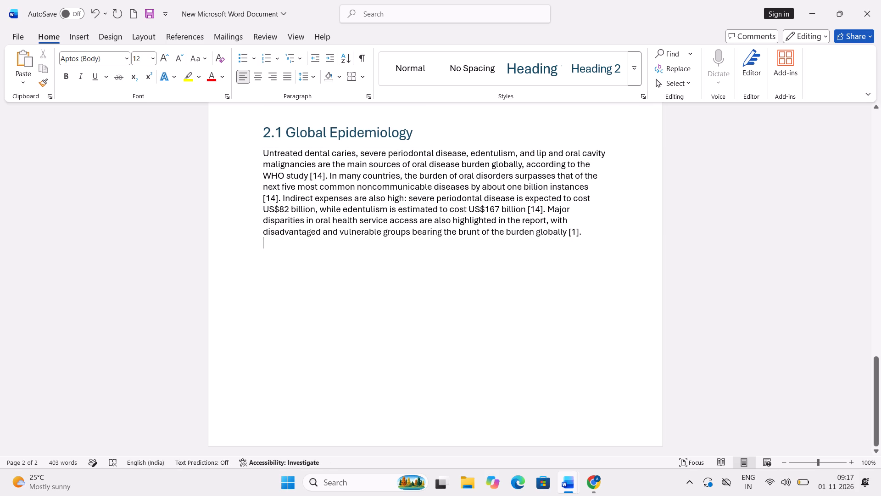
click(541, 327)
key(Return)
key(Return)
key(Return)
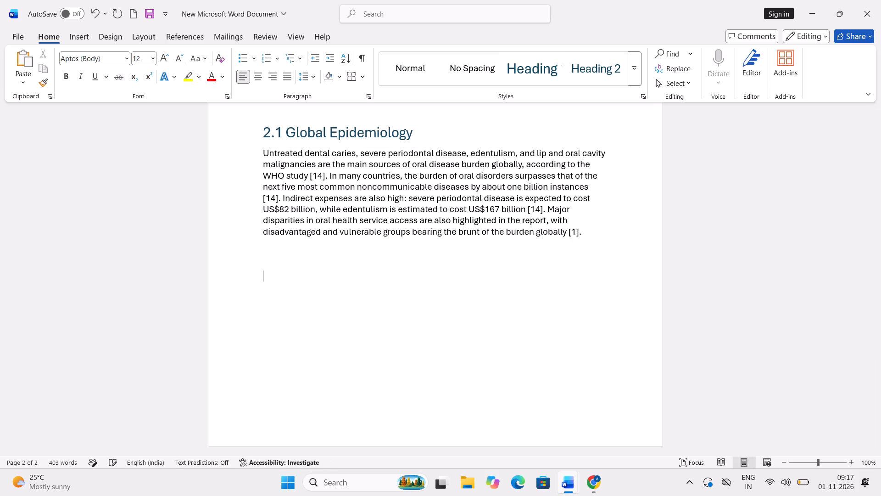
key(BackSpace)
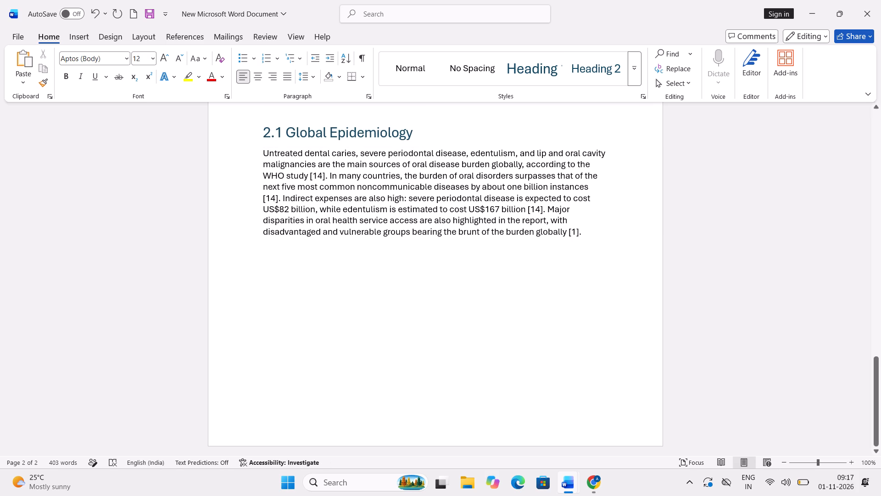
Shrink the maximized New Microsoft Word Document window so the review fresh document behind it is uncovered.
key(super+Left)
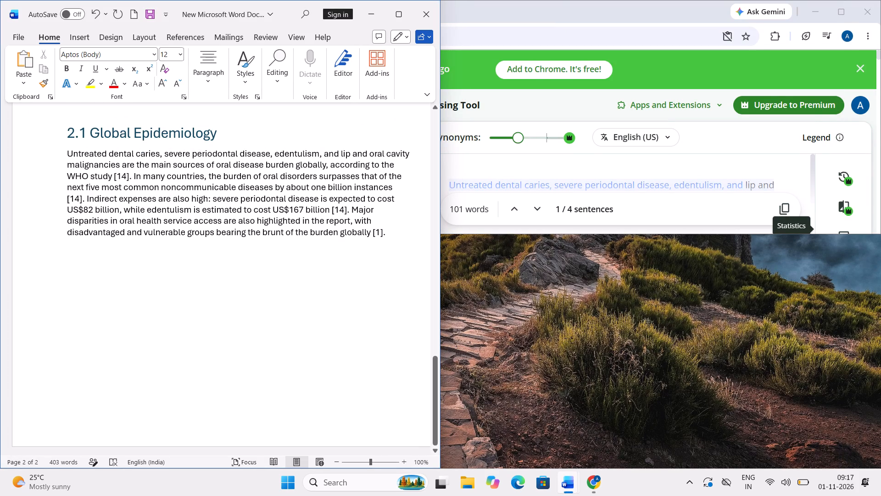
drag(375, 311, 431, 293)
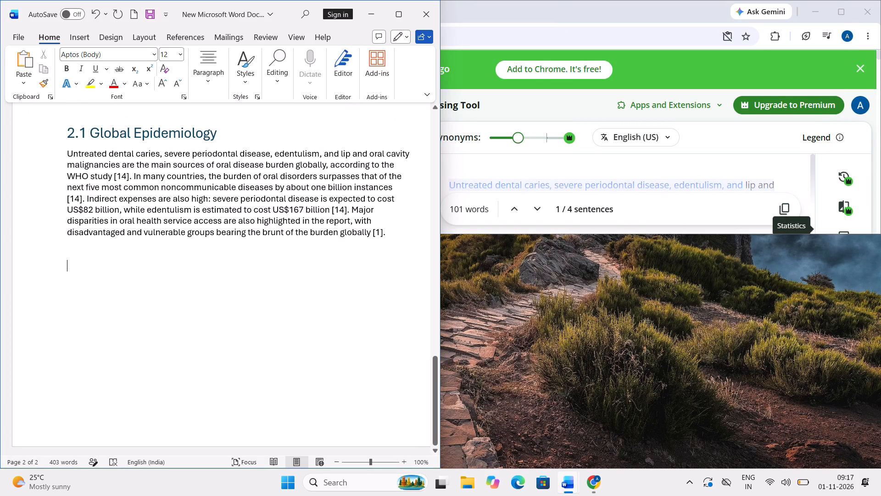
drag(431, 293, 440, 293)
click(440, 293)
drag(440, 293, 457, 282)
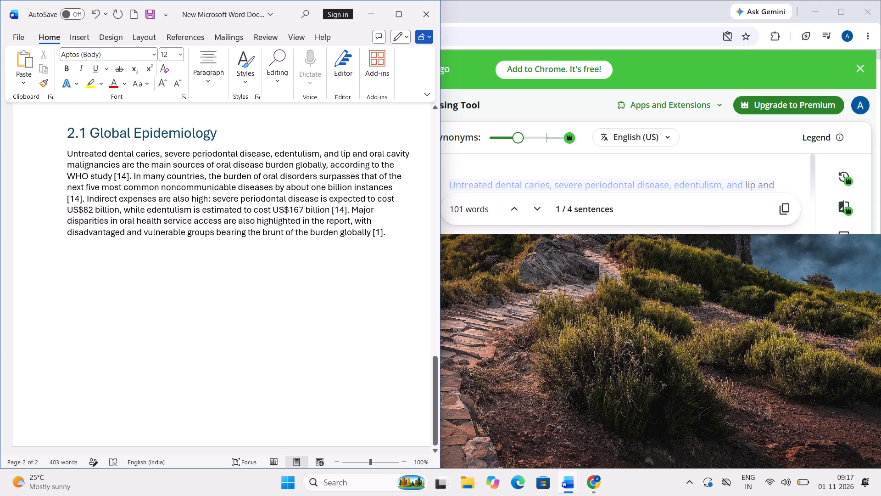
key(super+Right)
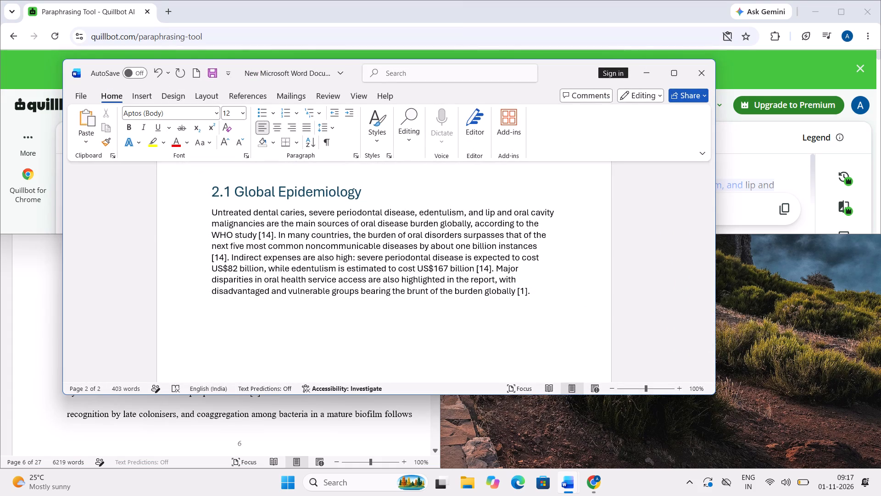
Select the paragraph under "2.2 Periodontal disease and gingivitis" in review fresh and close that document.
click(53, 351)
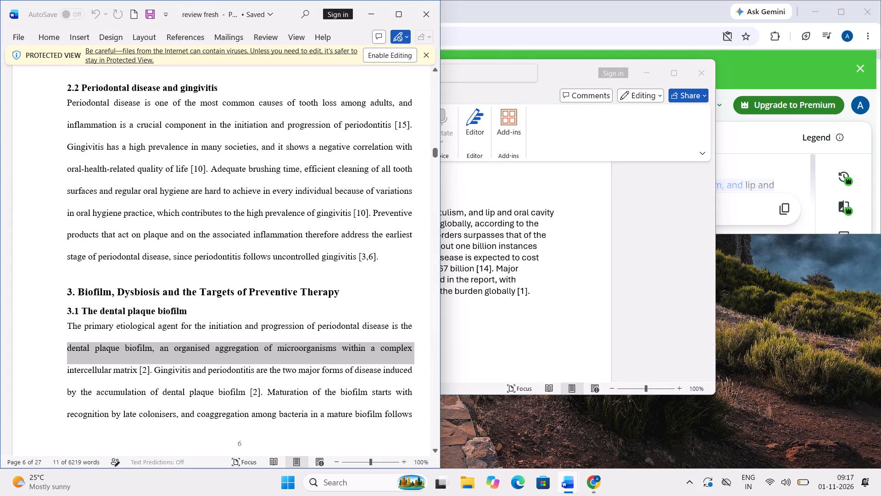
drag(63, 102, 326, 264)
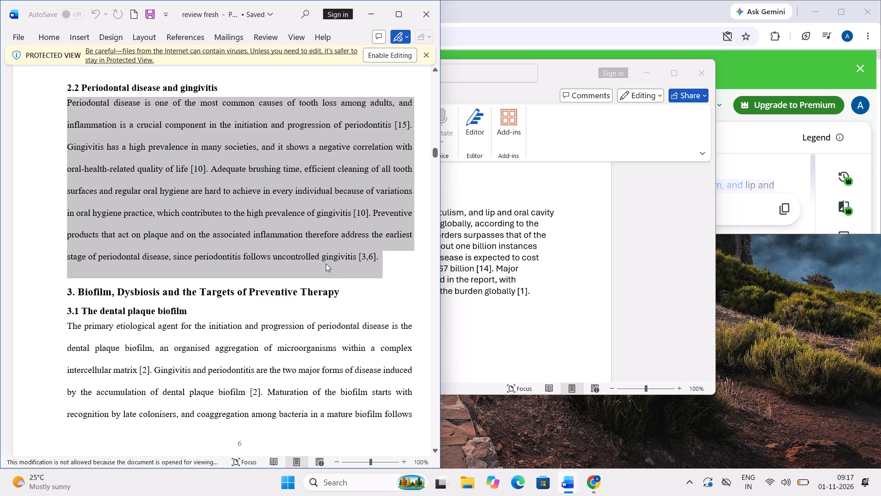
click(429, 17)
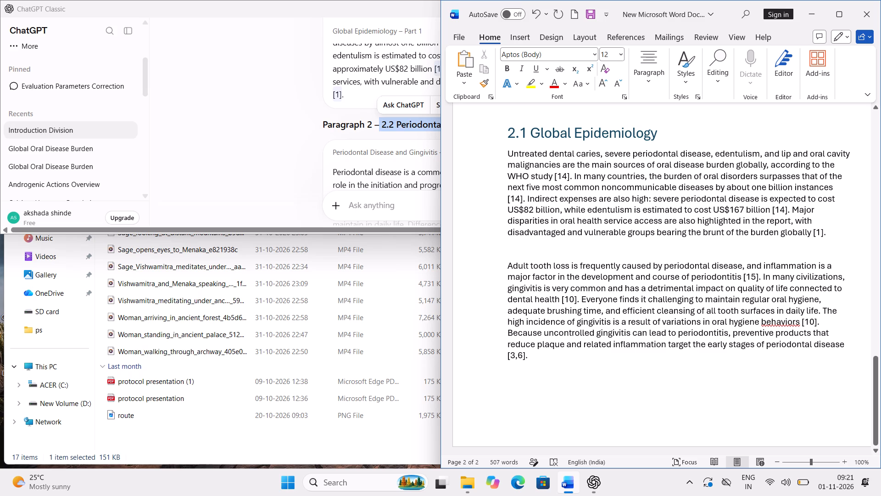
click(535, 247)
key(Return)
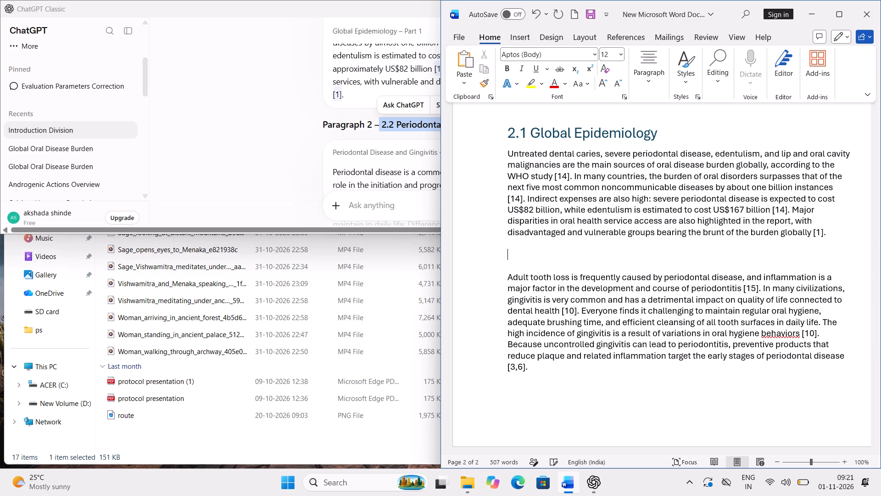
key(ctrl+v)
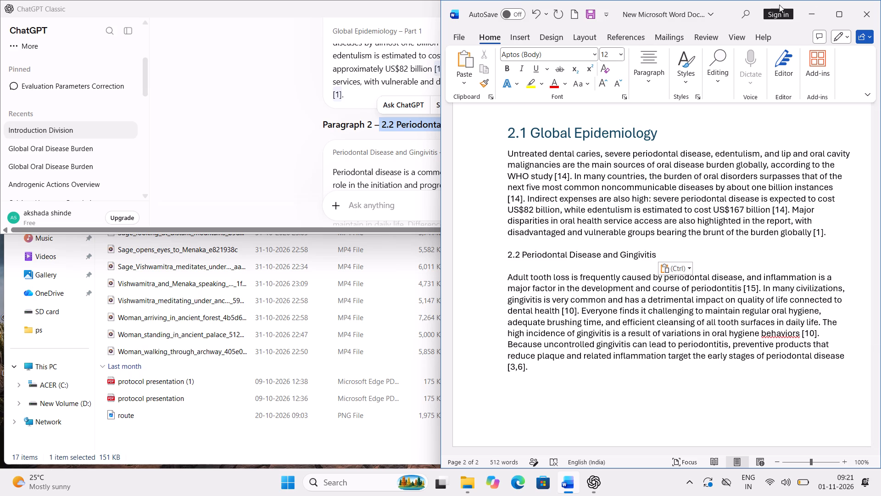
Maximize the Word review and apply the Heading 1 style to the "2.2 Periodontal Disease and Gingivitis" line.
click(834, 15)
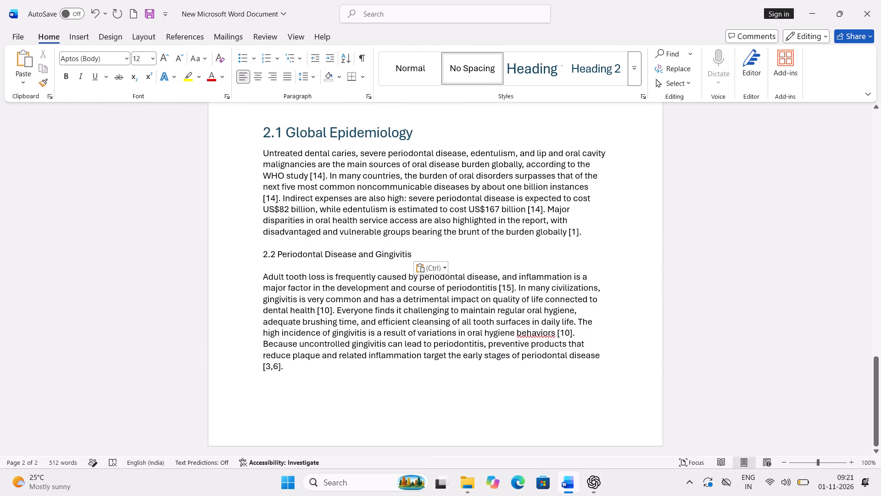
drag(424, 248, 352, 262)
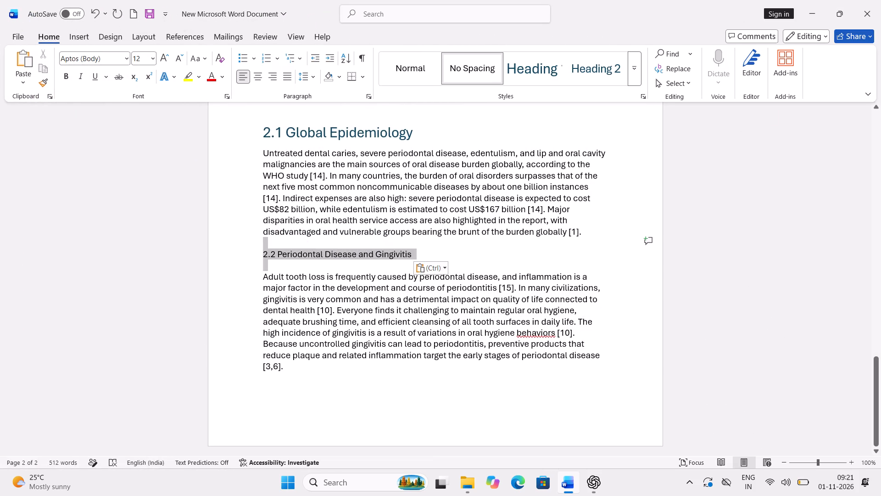
drag(352, 262, 421, 256)
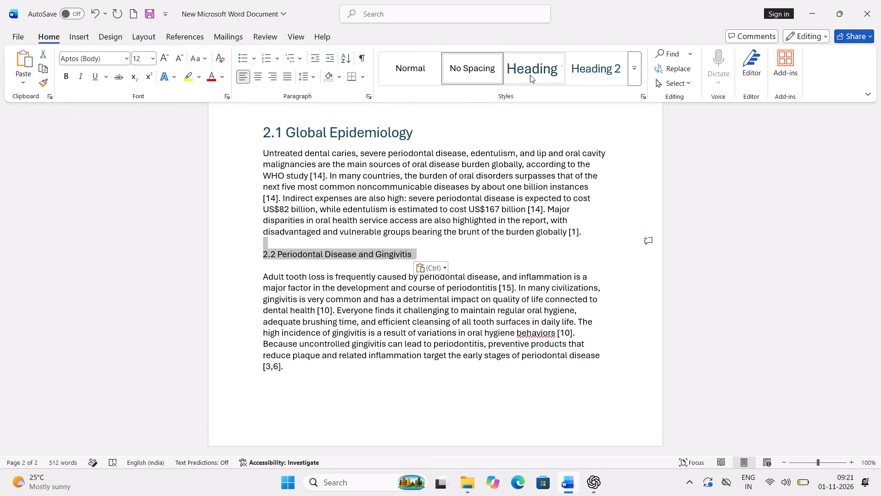
click(530, 75)
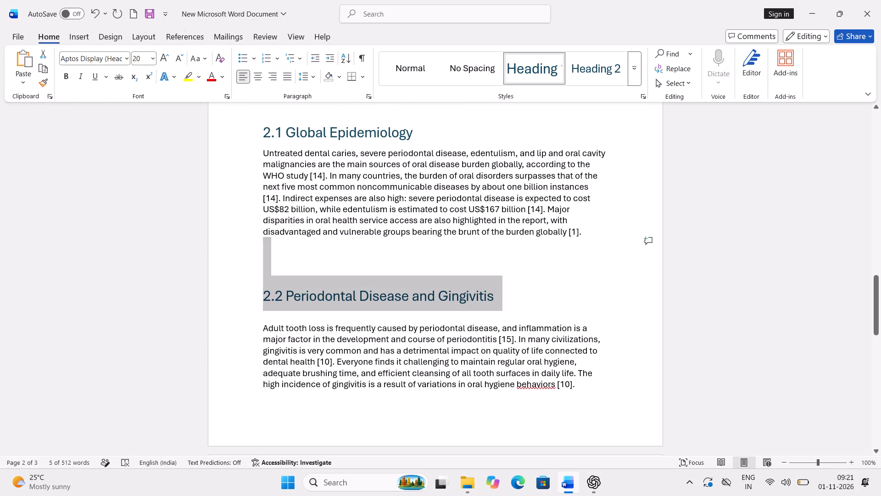
click(382, 224)
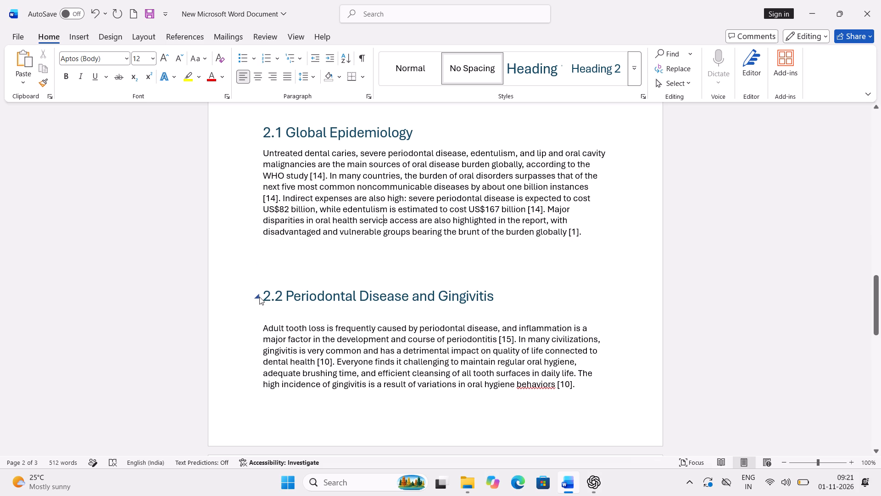
Remove the blank lines directly above and below the "2.2 Periodontal Disease and Gingivitis" heading.
click(259, 297)
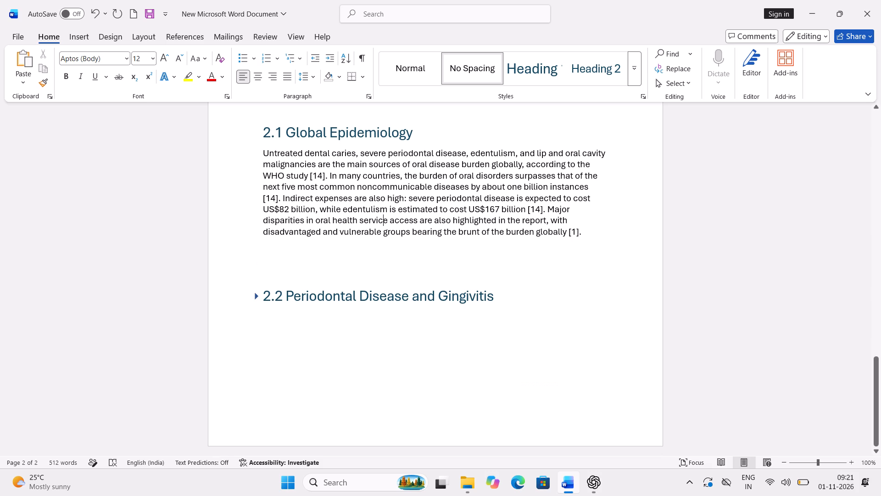
click(96, 14)
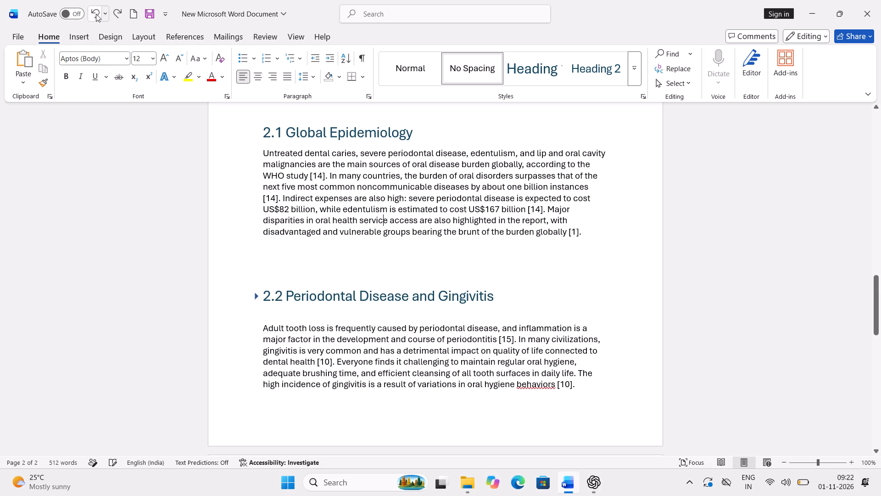
click(266, 298)
key(BackSpace)
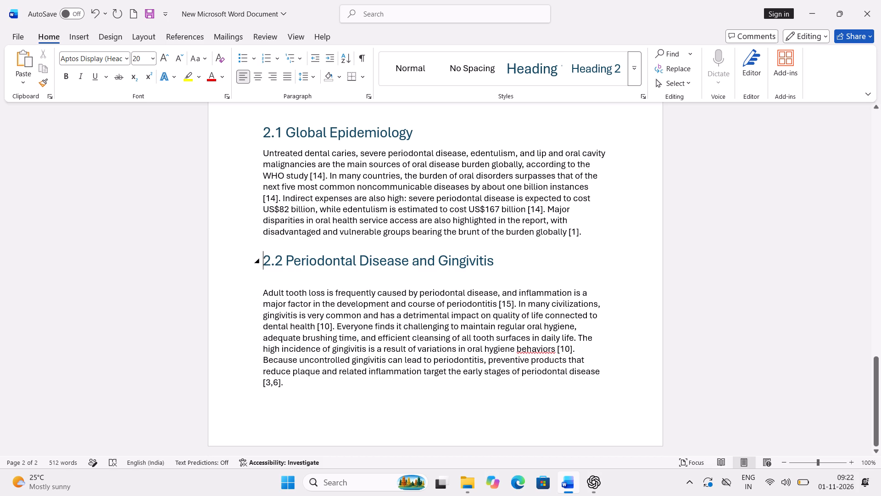
drag(258, 295, 262, 295)
click(262, 295)
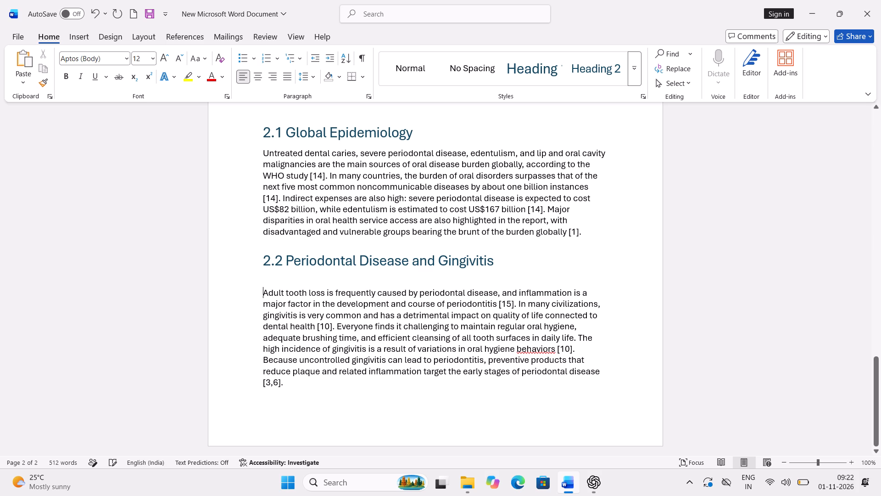
key(BackSpace)
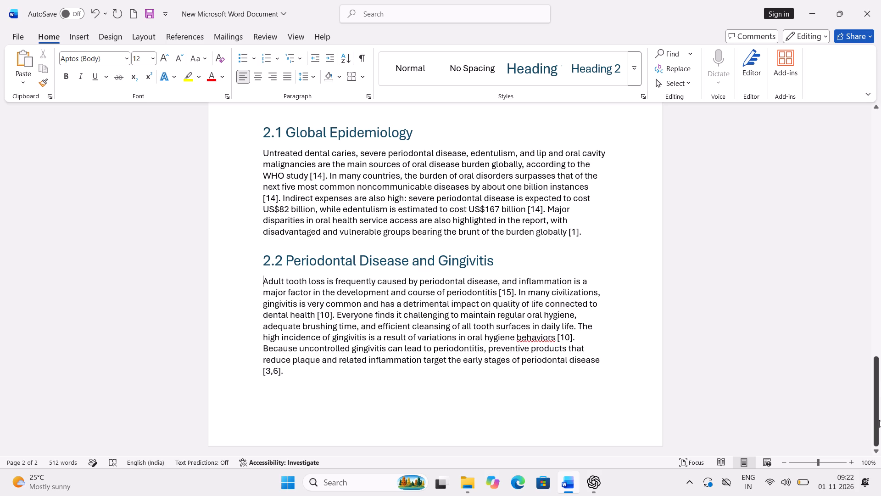
Review the layout and text of the whole document, from the title and Introduction through the infographic to section 2.2.
drag(880, 434, 880, 471)
click(879, 416)
drag(879, 416, 880, 200)
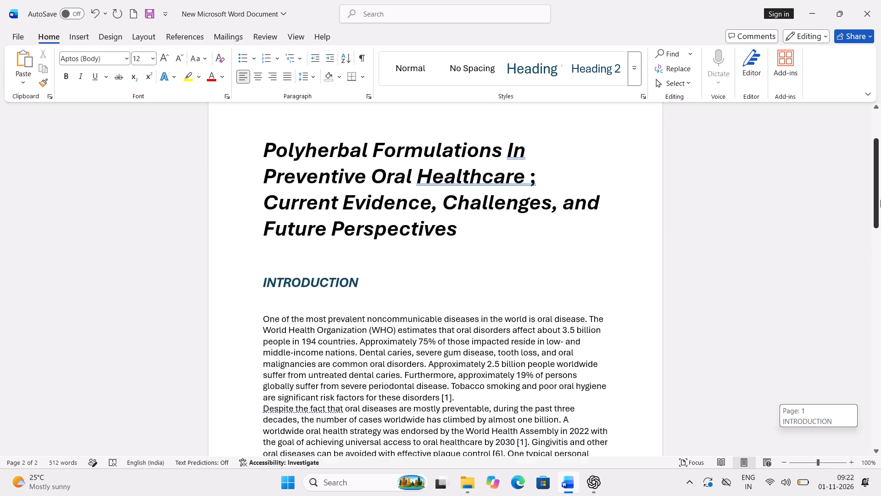
drag(880, 200, 880, 389)
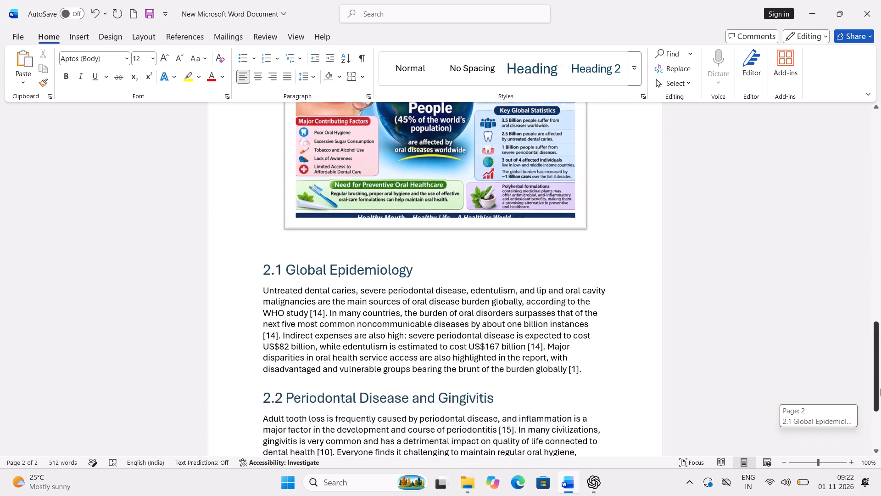
drag(880, 389, 872, 244)
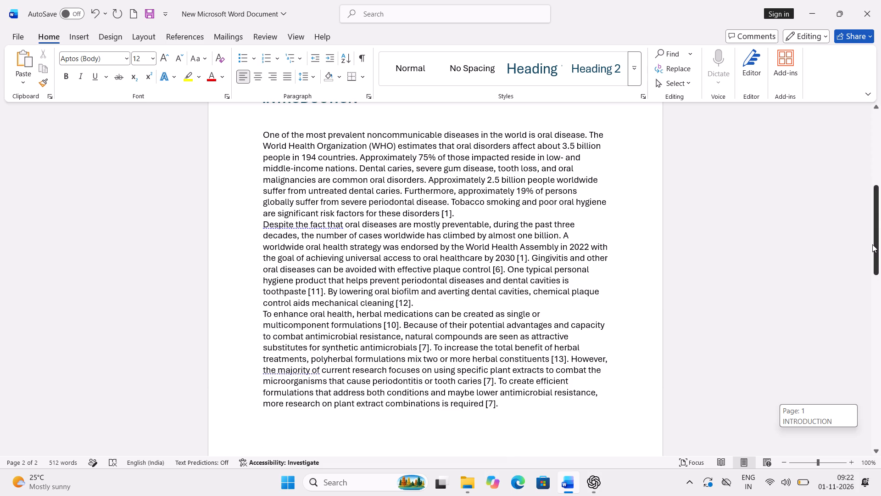
drag(872, 244, 871, 176)
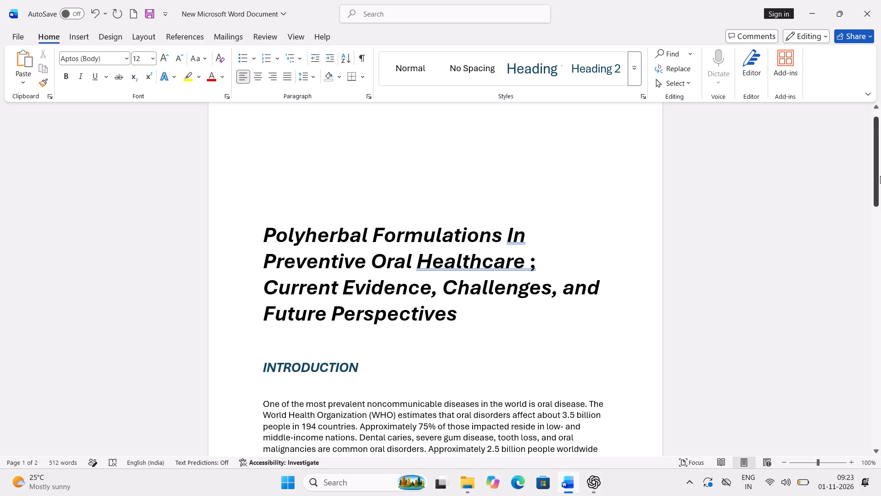
click(880, 176)
drag(880, 176, 880, 207)
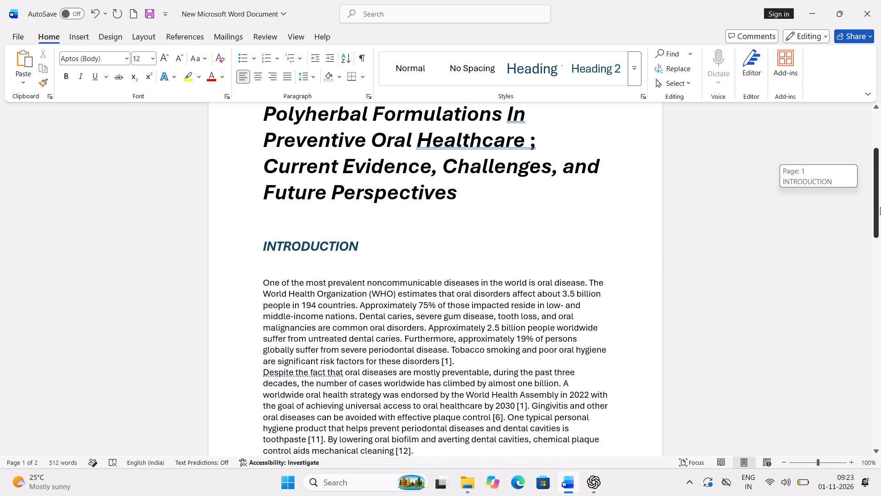
drag(880, 207, 880, 233)
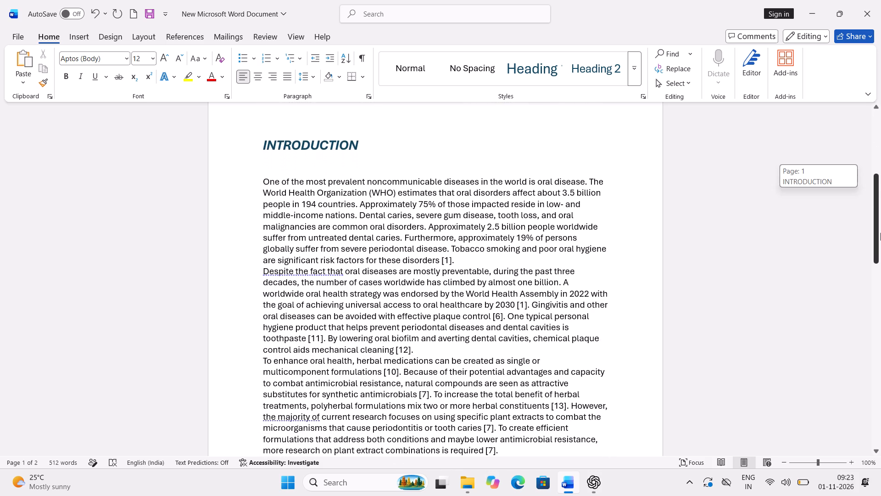
drag(880, 233, 880, 271)
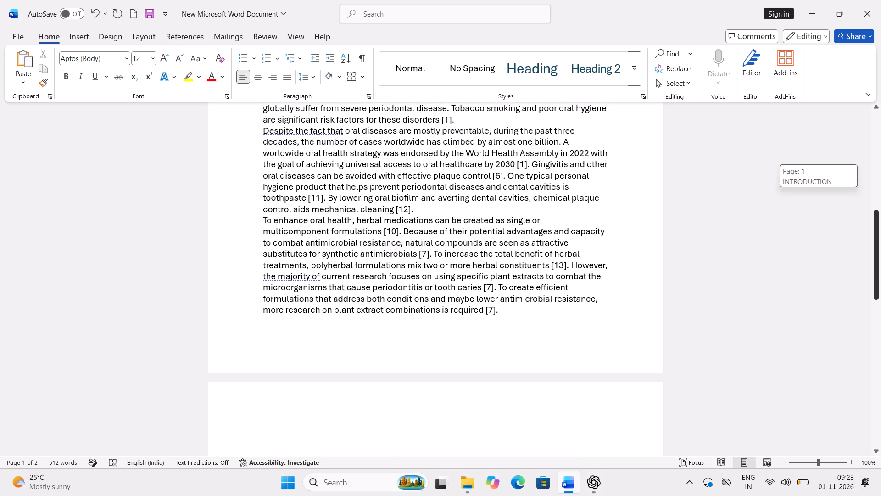
drag(880, 271, 880, 391)
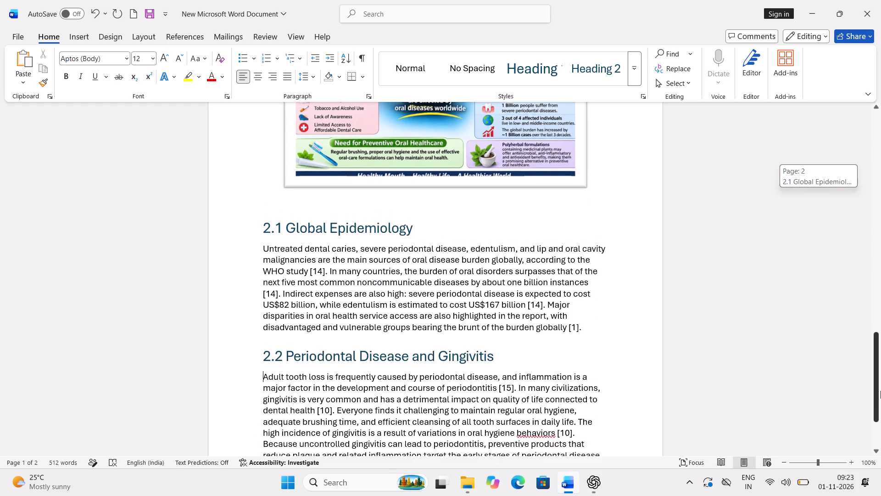
drag(880, 391, 880, 361)
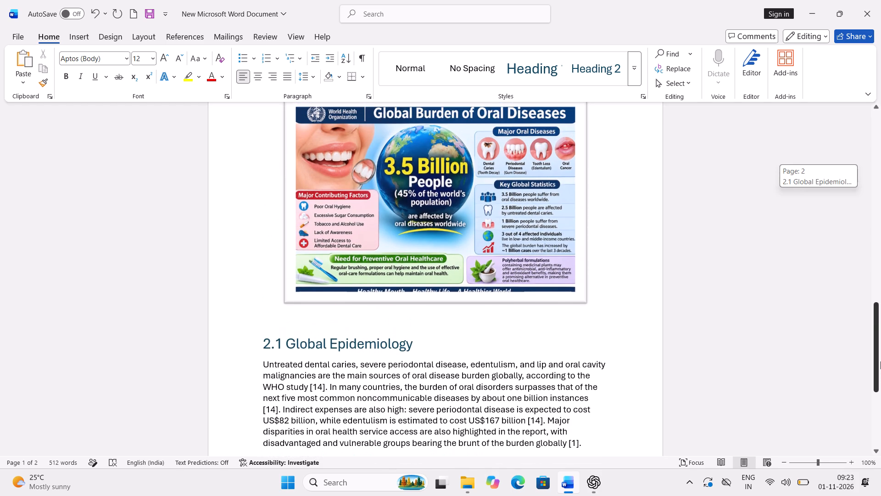
drag(880, 361, 880, 427)
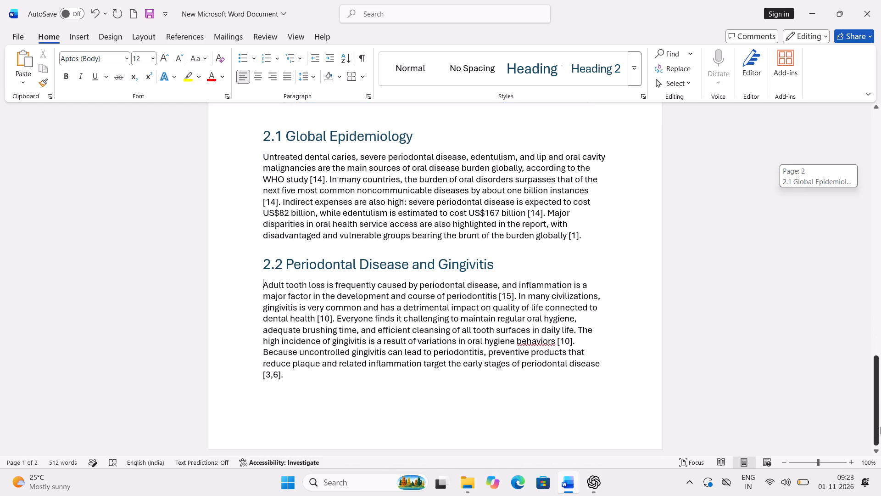
drag(880, 427, 880, 495)
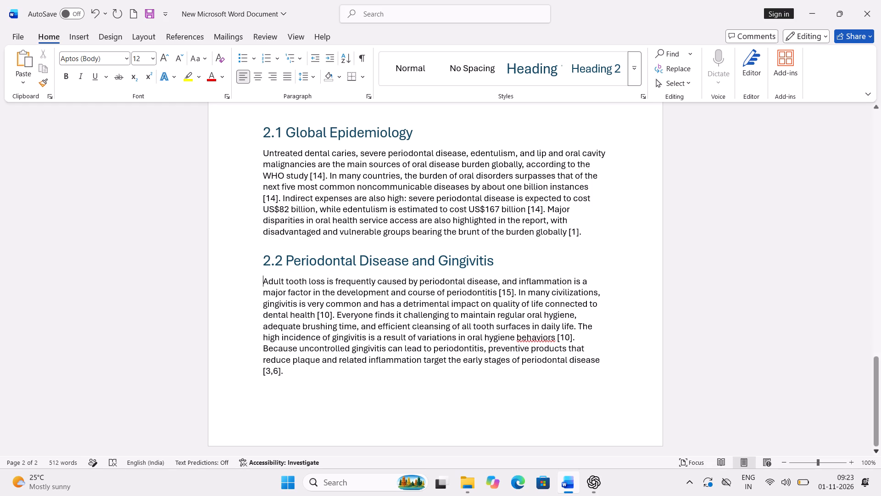
drag(877, 423, 876, 404)
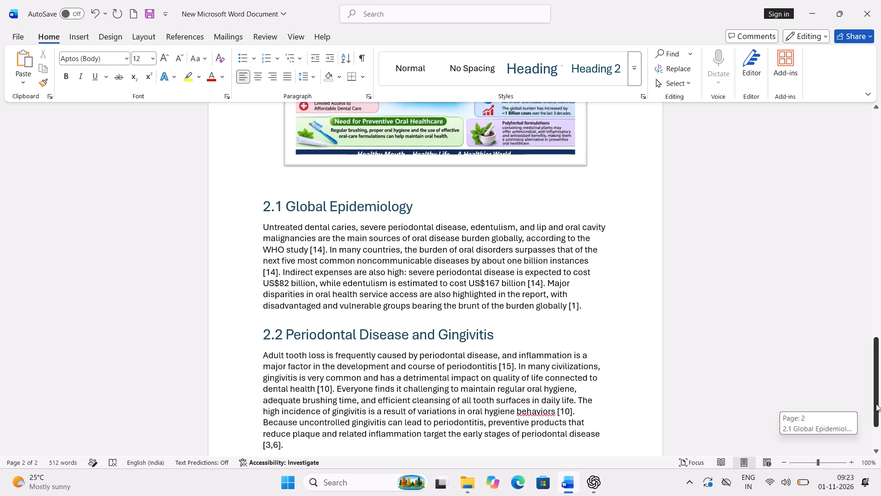
drag(876, 404, 875, 318)
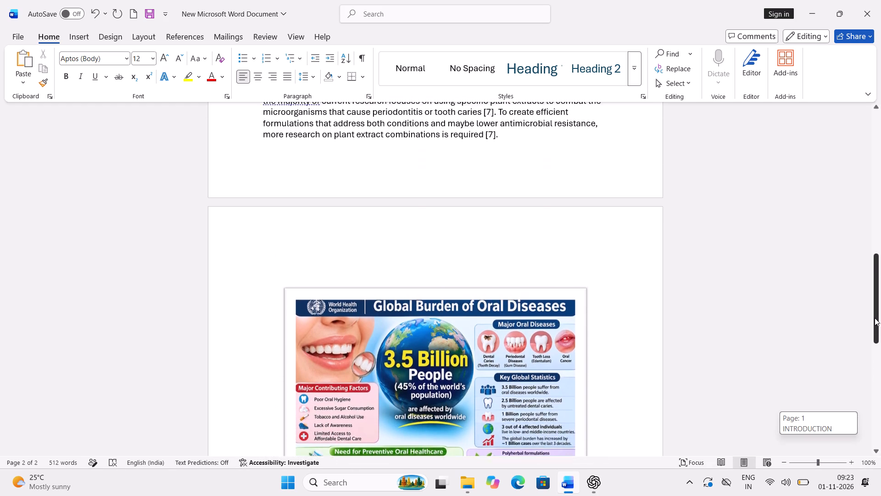
drag(875, 318, 871, 245)
drag(880, 240, 868, 188)
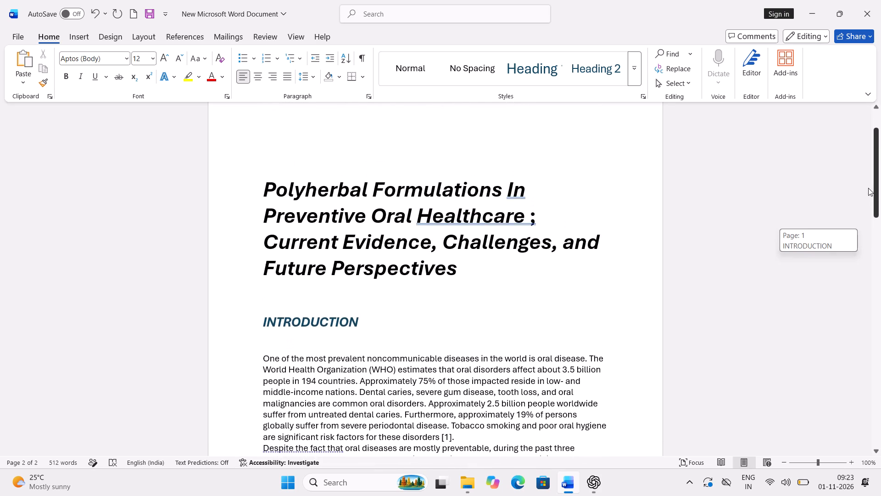
drag(868, 188, 863, 168)
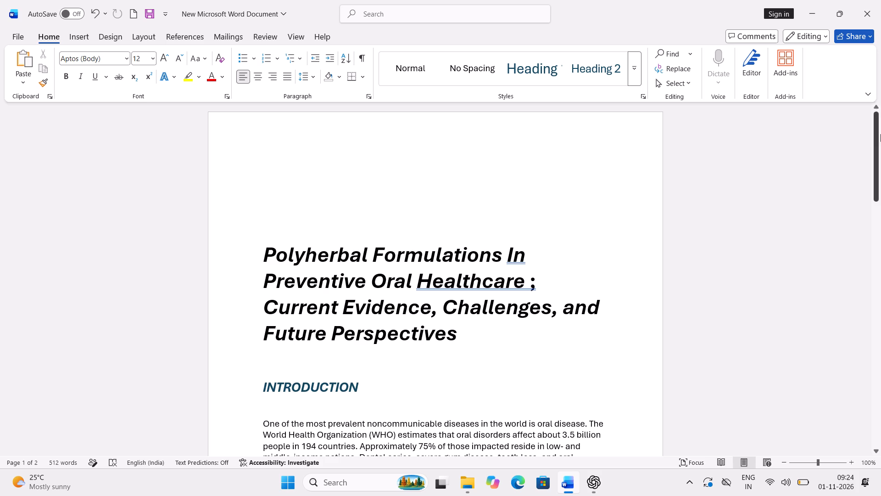
click(874, 175)
drag(874, 175, 880, 284)
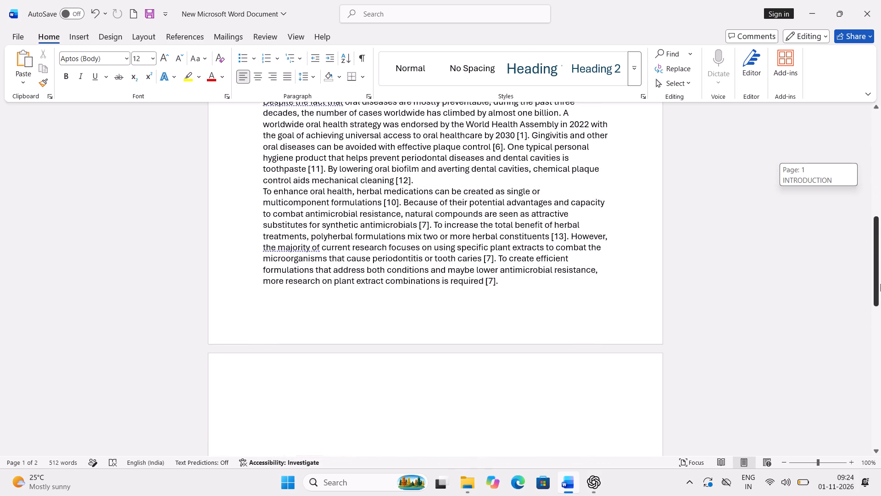
drag(880, 284, 880, 391)
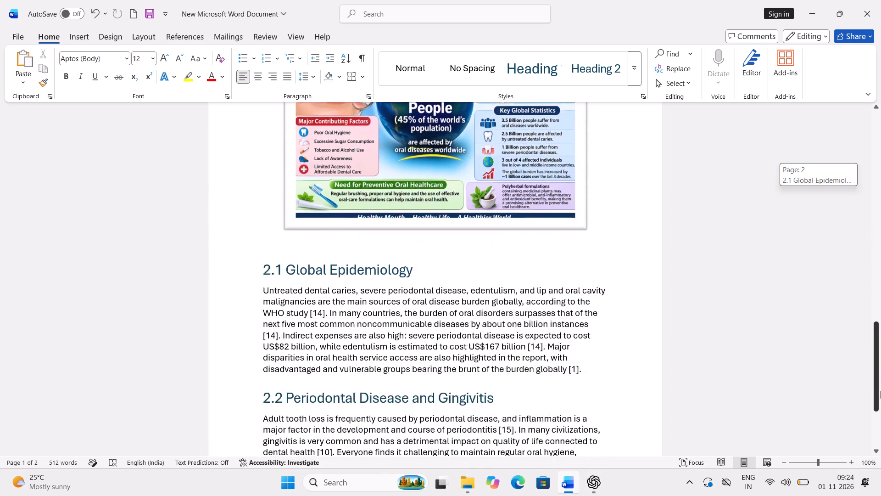
drag(880, 391, 864, 424)
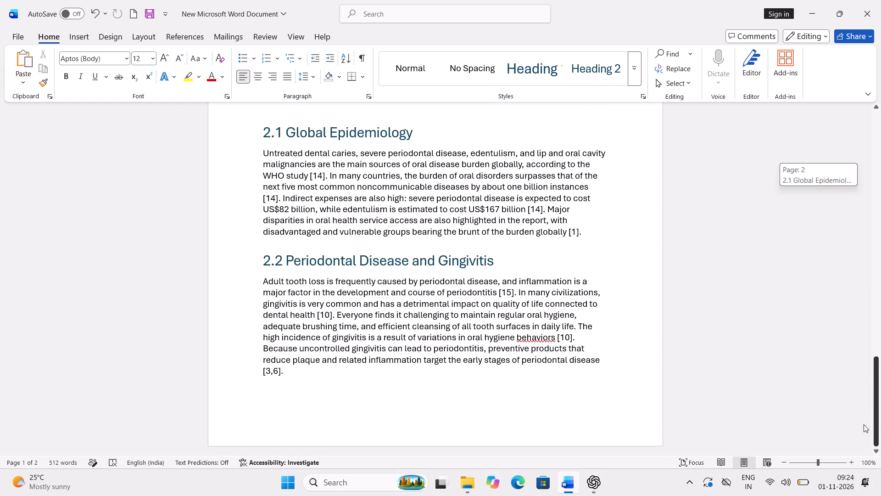
drag(864, 424, 815, 240)
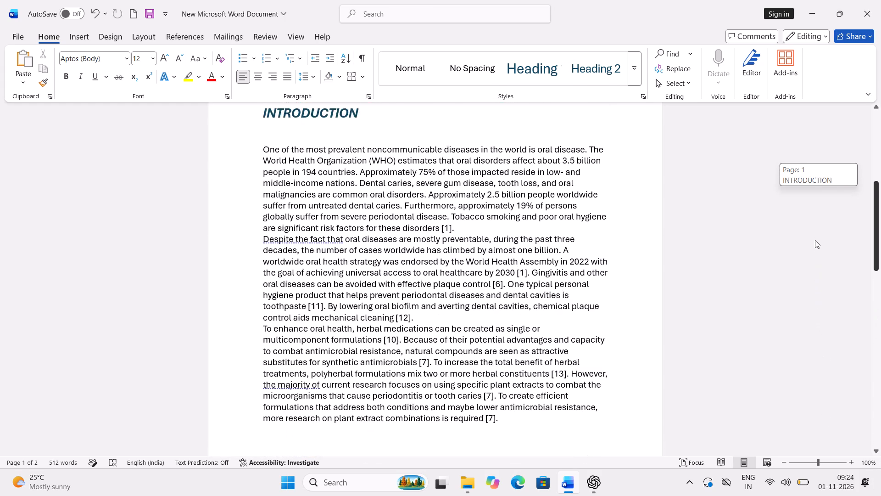
drag(815, 240, 815, 225)
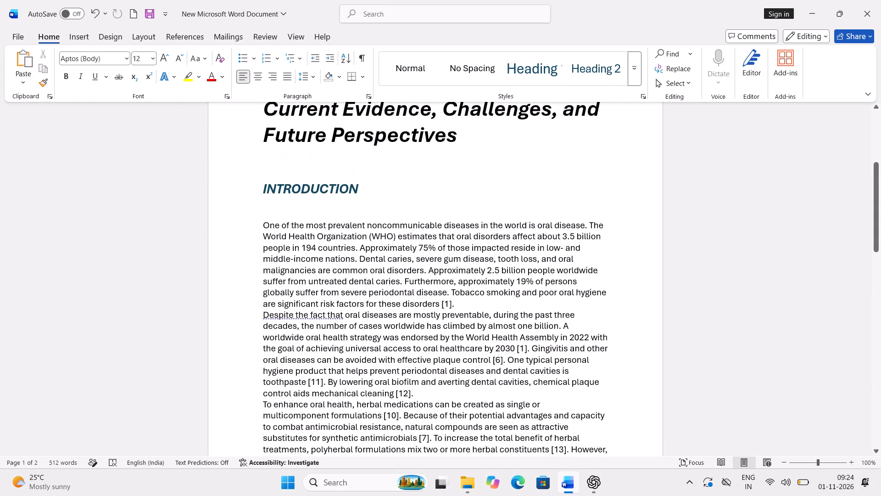
drag(877, 225, 879, 265)
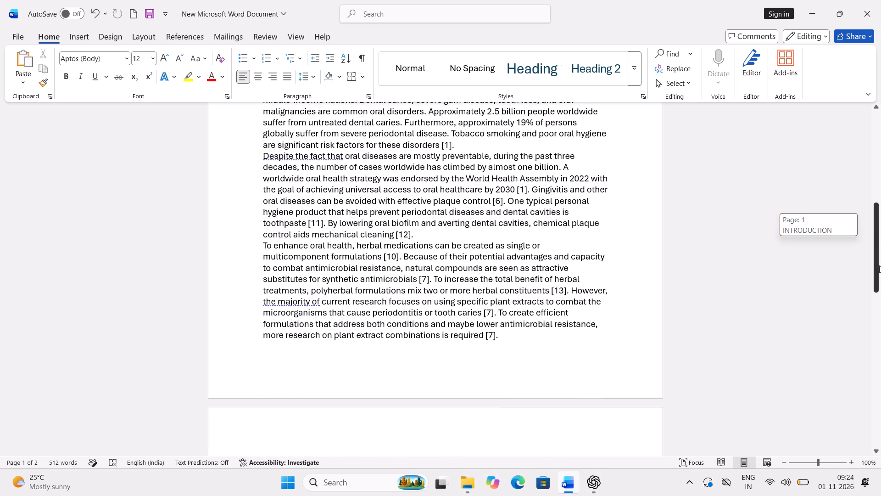
drag(879, 265, 880, 351)
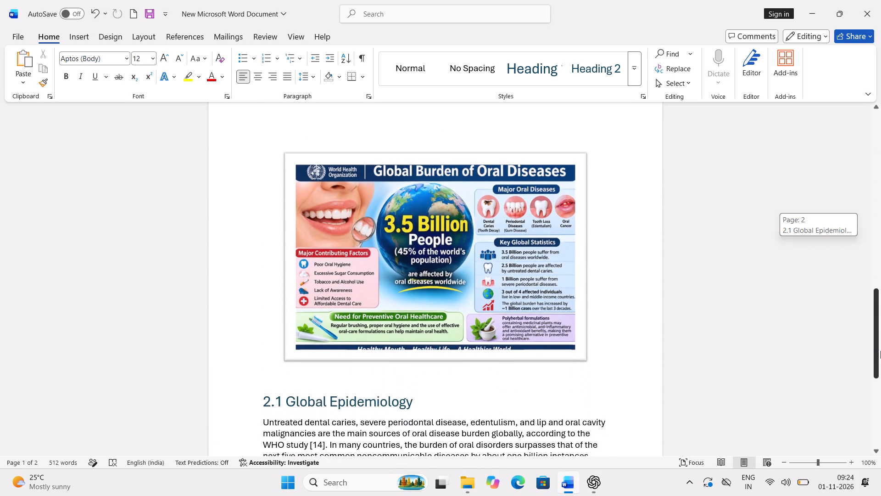
drag(880, 351, 880, 380)
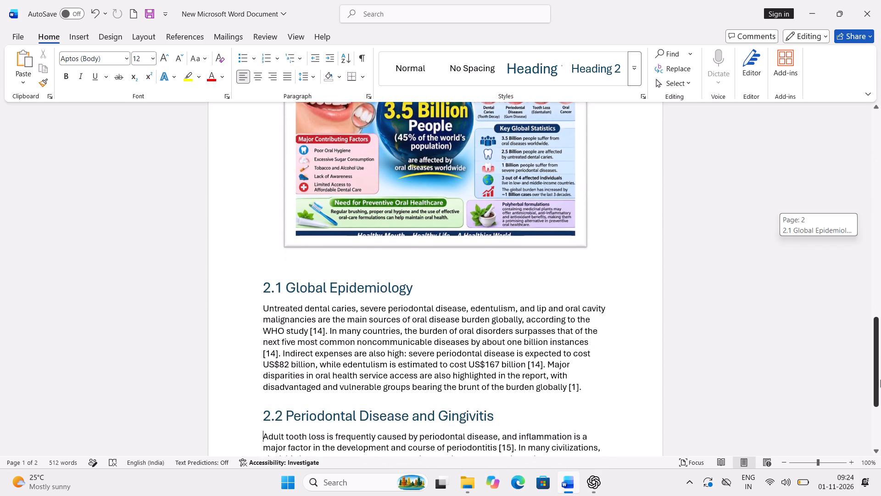
drag(880, 380, 880, 420)
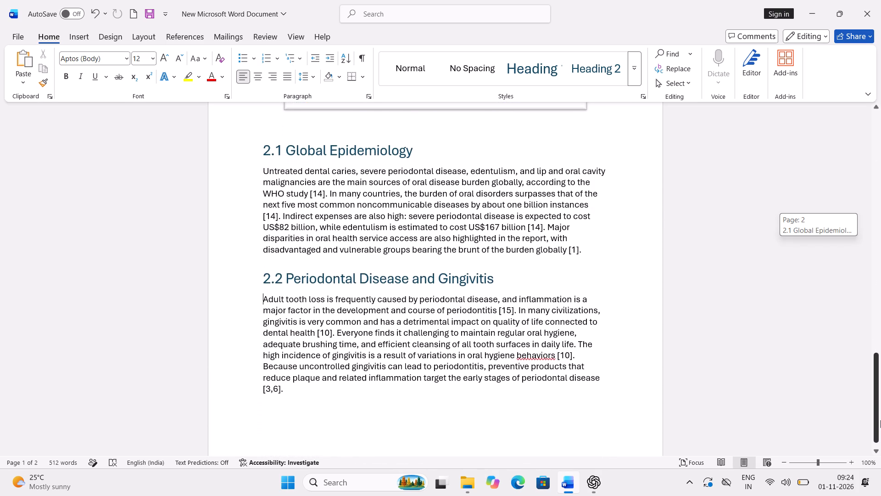
drag(880, 420, 880, 495)
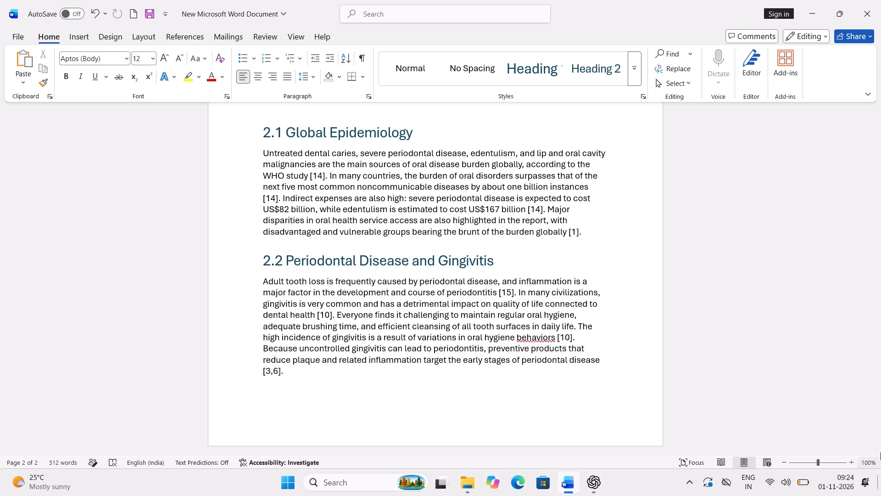
click(880, 0)
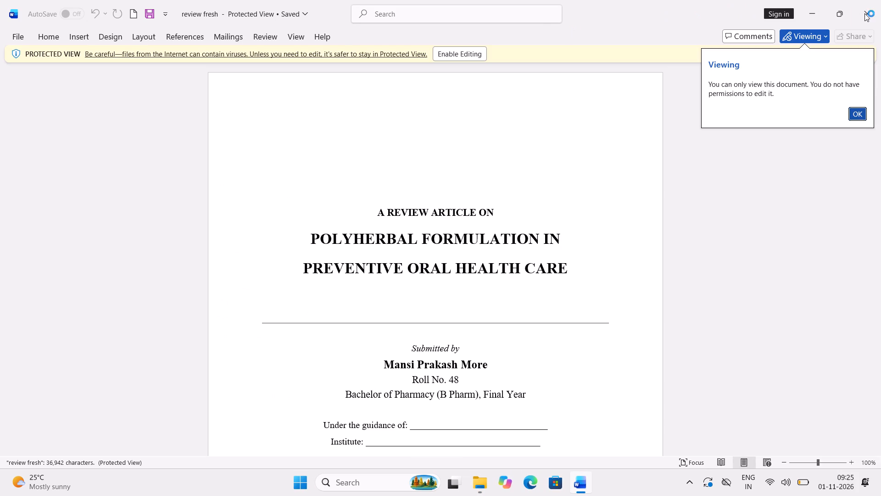
click(864, 13)
Show the Desktop folder's contents in File Explorer and close the window.
click(47, 162)
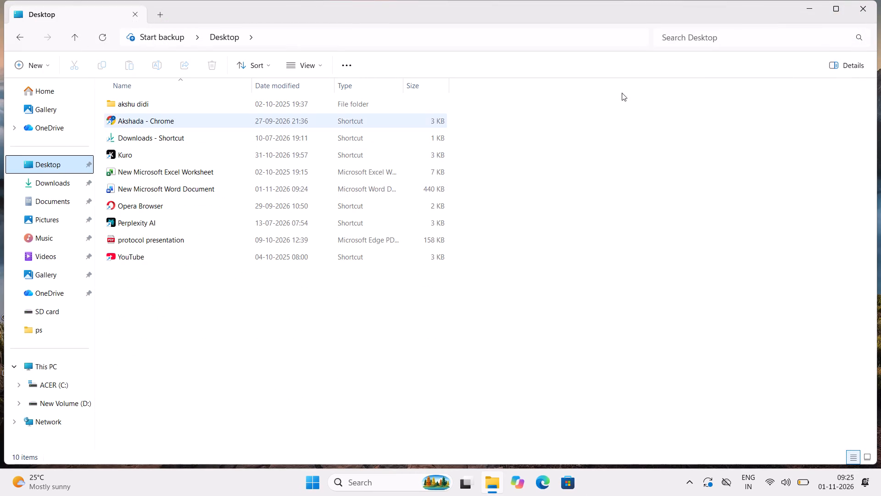
drag(854, 0, 867, 6)
triple_click(867, 6)
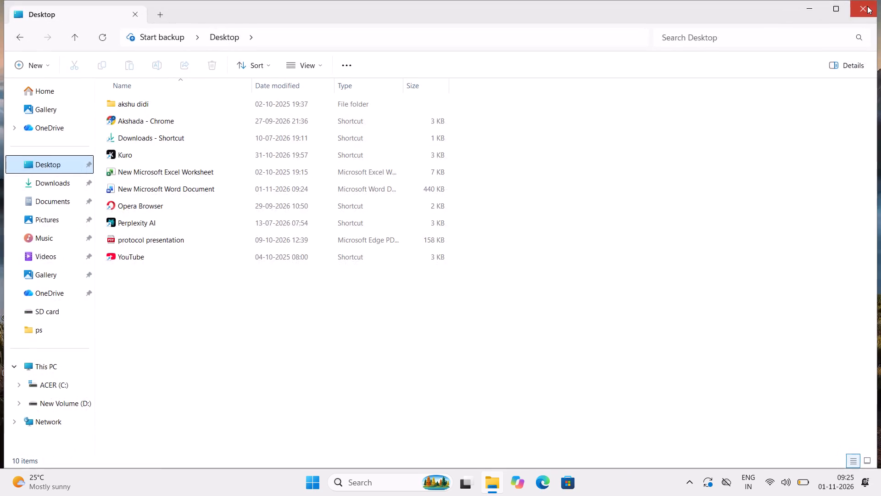
drag(867, 6, 3, 88)
drag(3, 88, 0, 79)
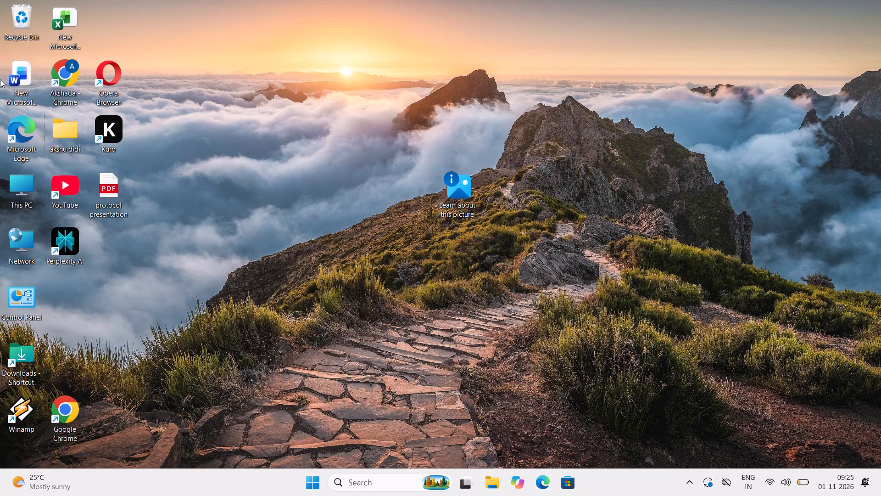
Reopen the Word review "New Microsoft Word Document" from the desktop.
drag(0, 79, 27, 64)
double_click(27, 64)
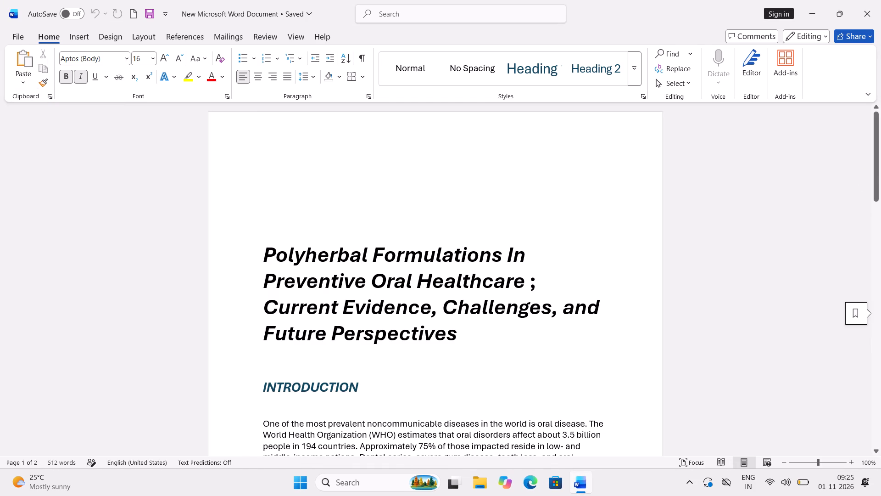
Correct the spelling of "behaviors" to "behaviours" in the section 2.2 paragraph on periodontal disease and gingivitis.
drag(875, 176, 879, 310)
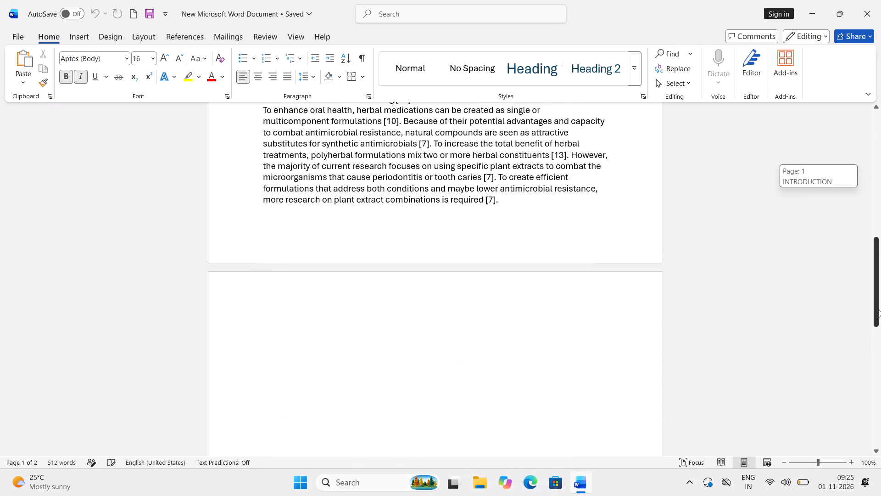
drag(879, 310, 880, 432)
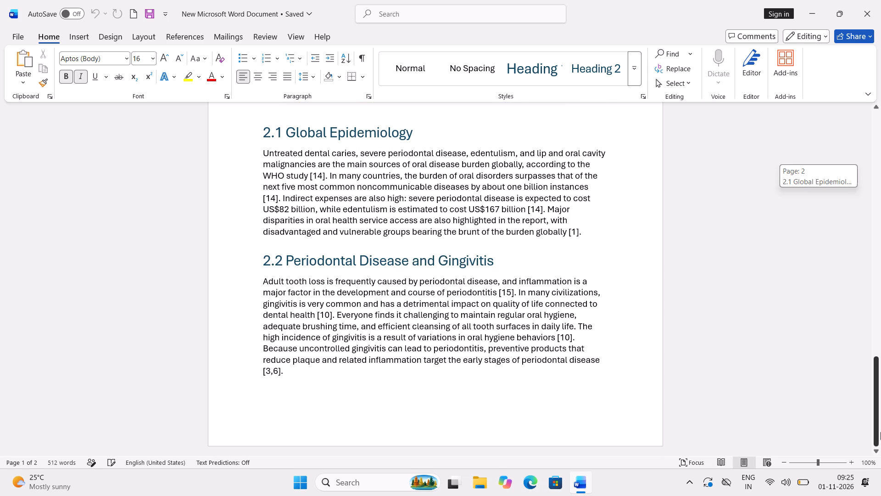
drag(880, 432, 880, 495)
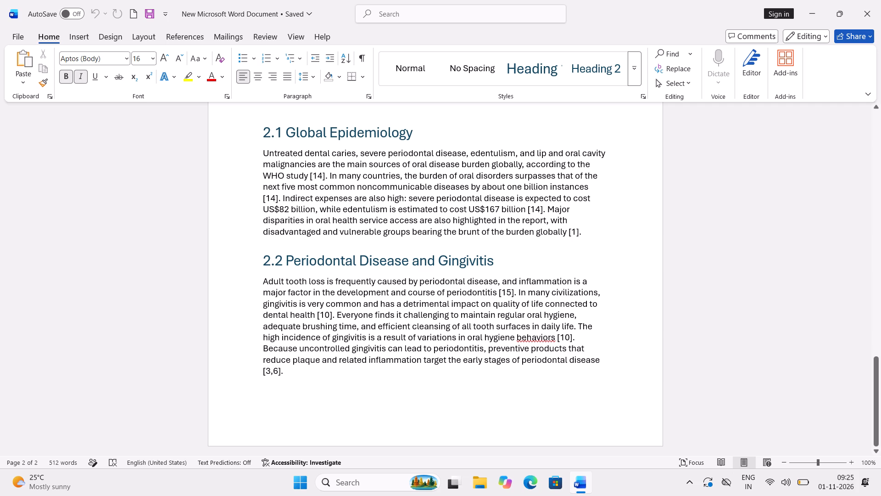
click(530, 340)
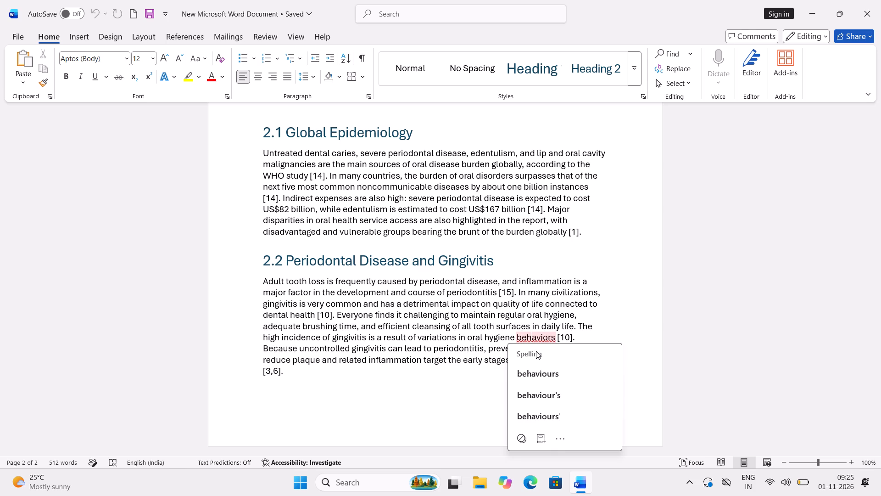
click(538, 375)
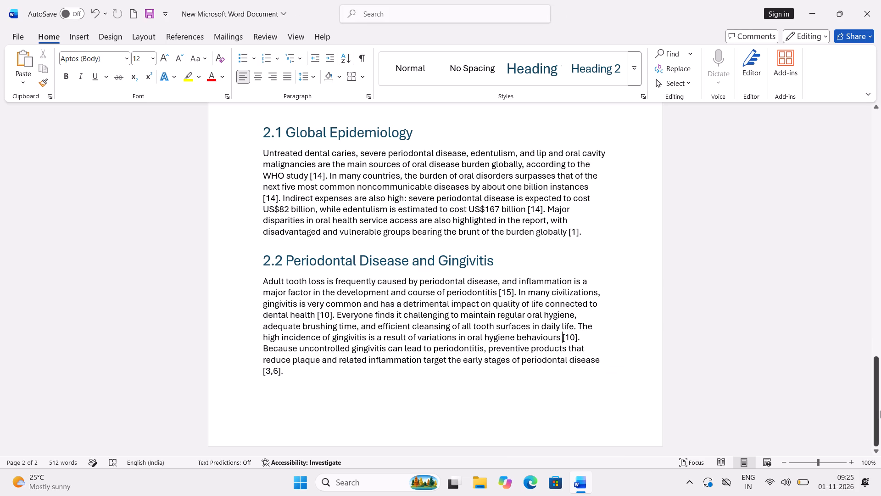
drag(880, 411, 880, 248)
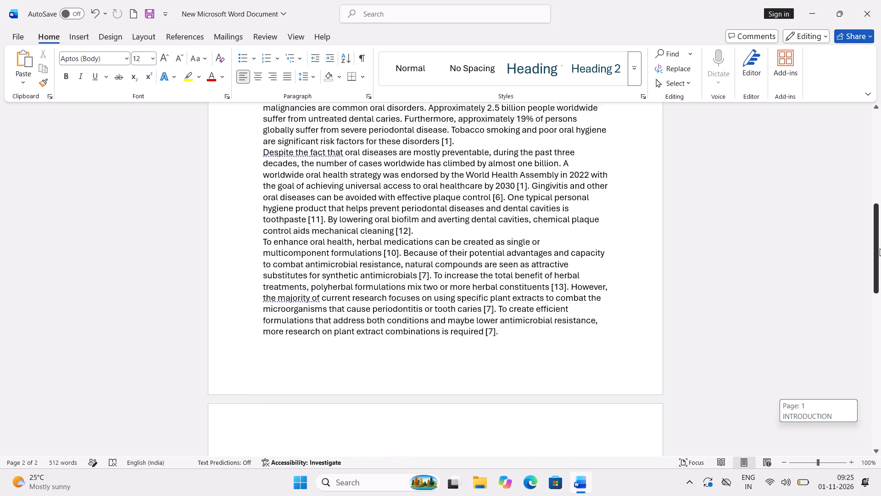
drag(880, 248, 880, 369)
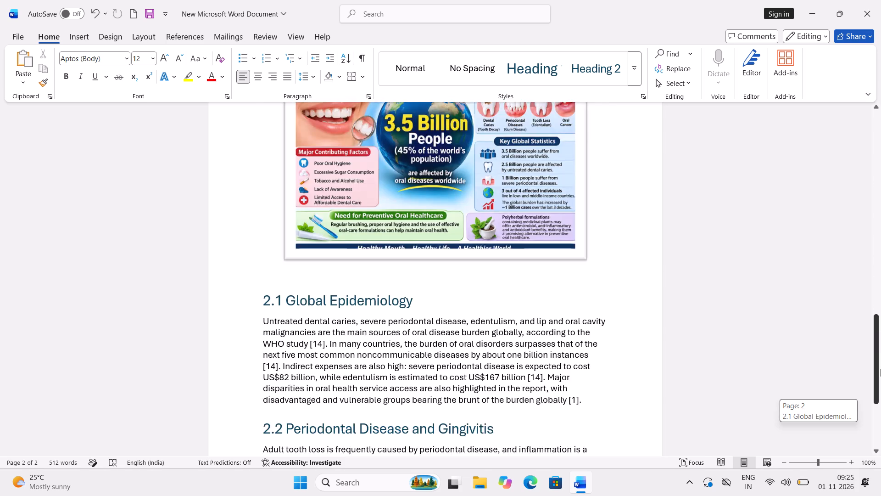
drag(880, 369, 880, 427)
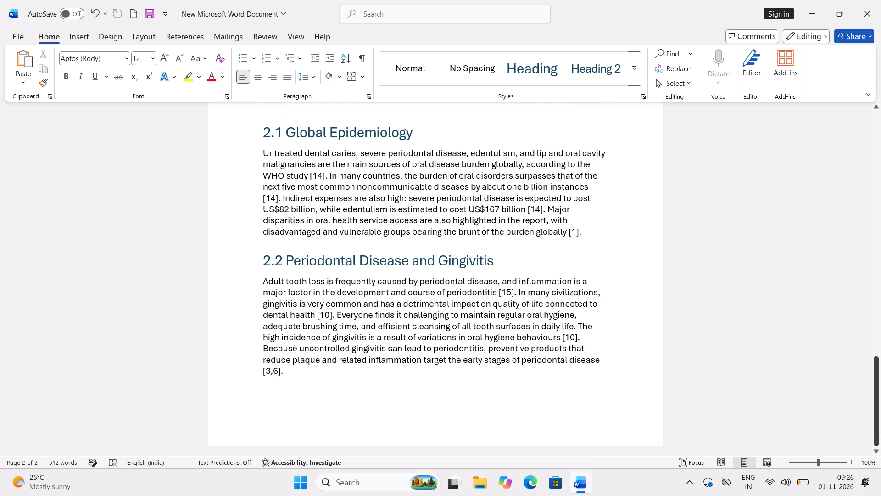
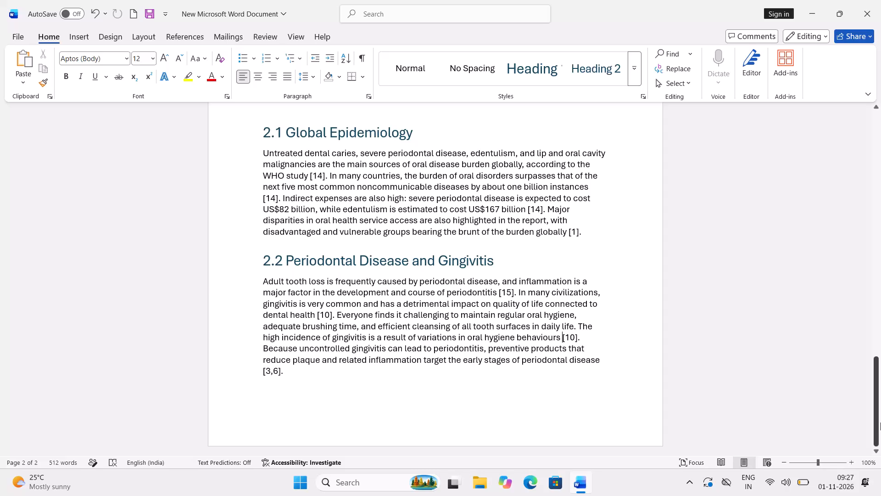
Look over the review from its title page through the introduction and the oral disease infographic to the end of section 2.2.
drag(880, 423, 878, 272)
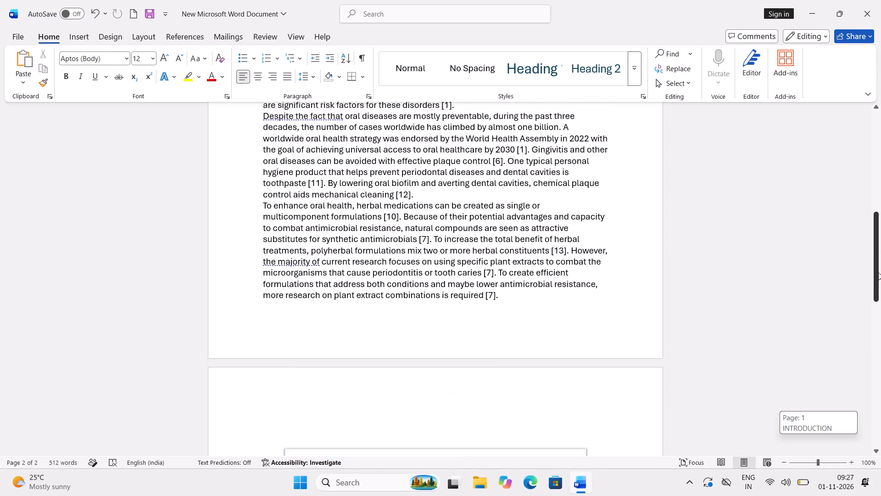
drag(878, 272, 880, 180)
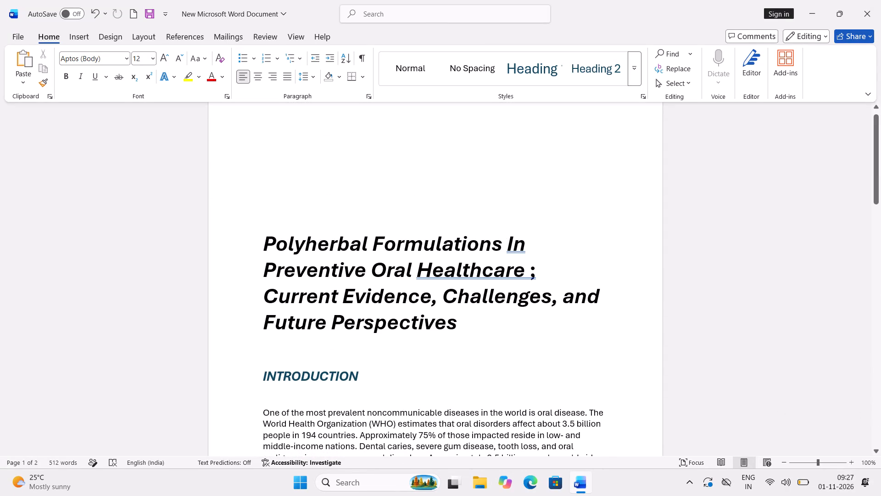
drag(877, 177, 877, 296)
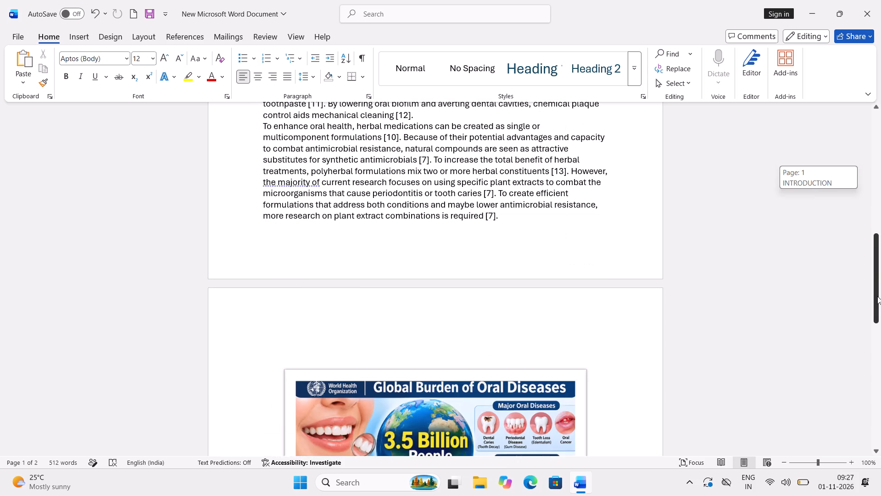
drag(877, 296, 877, 336)
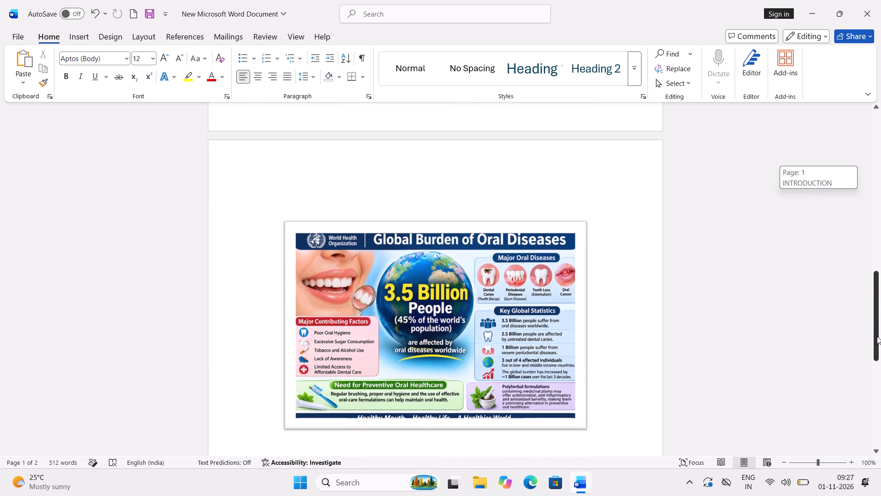
drag(877, 336, 872, 495)
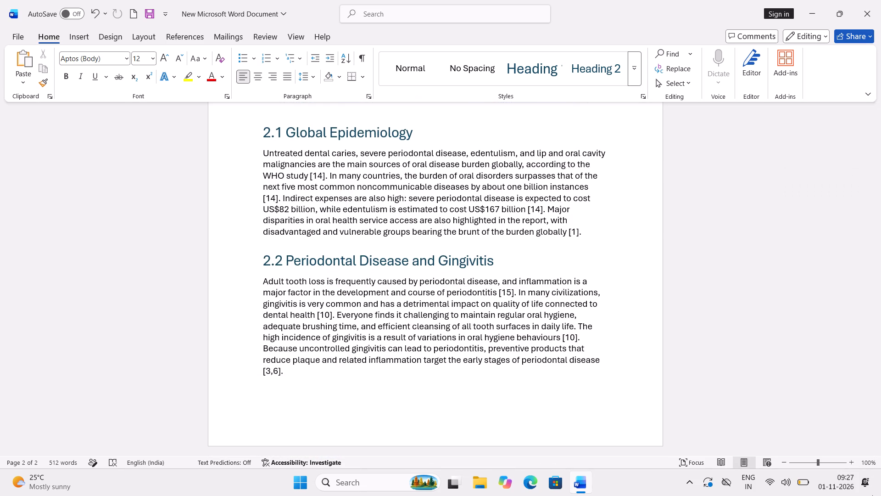
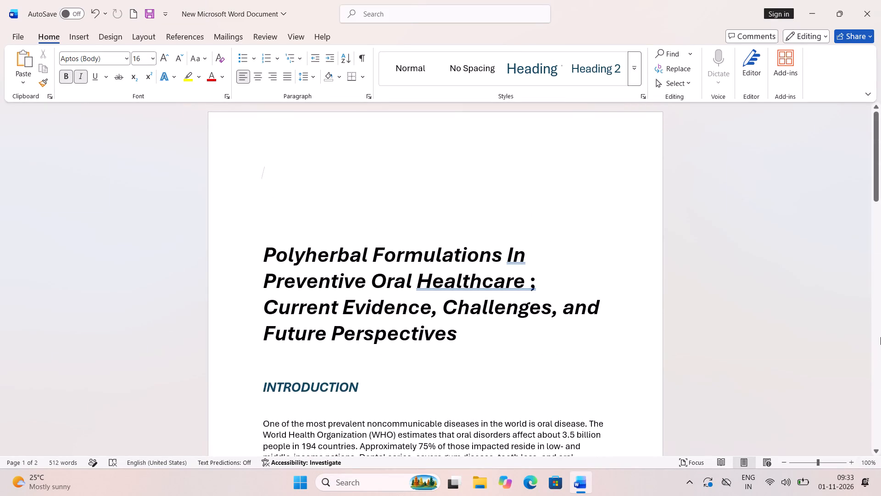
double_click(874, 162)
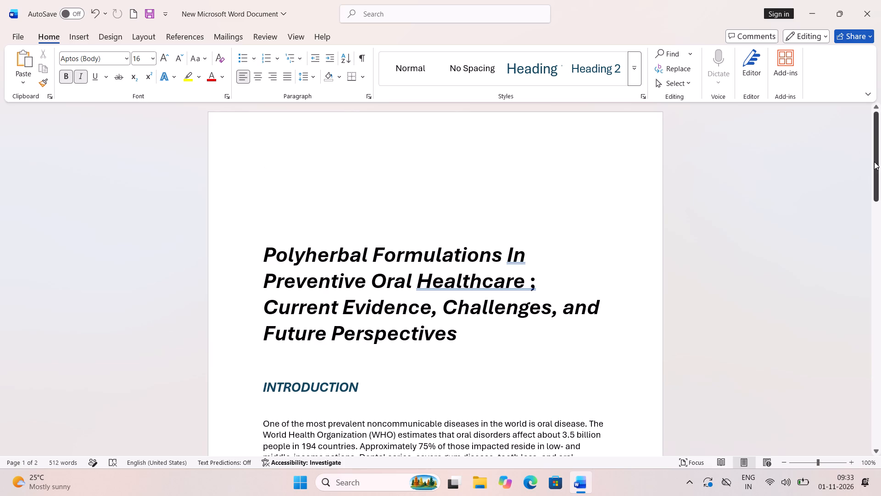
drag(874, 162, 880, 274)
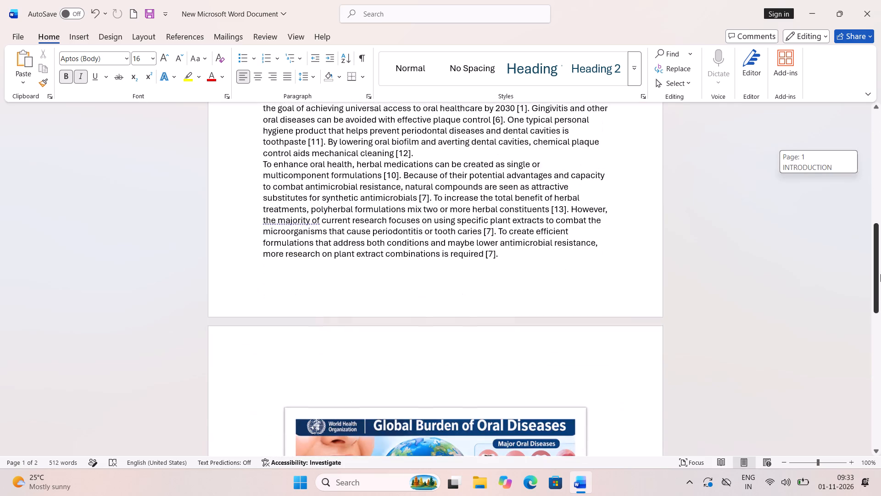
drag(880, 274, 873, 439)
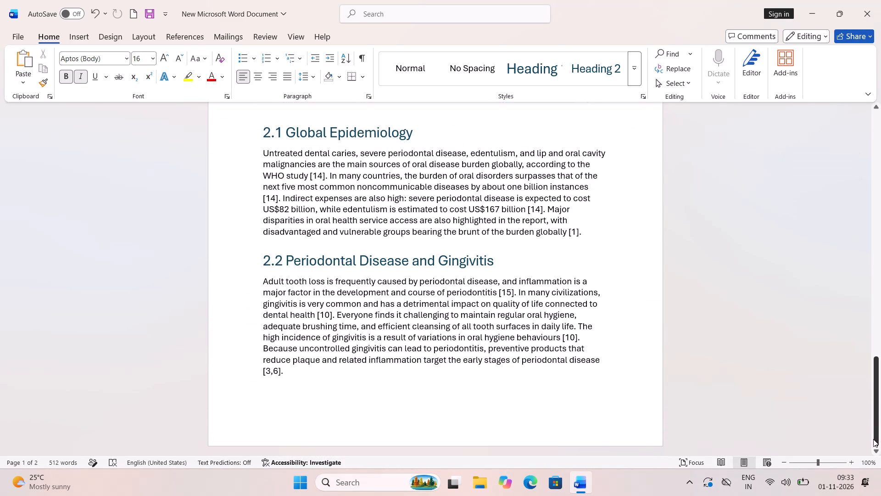
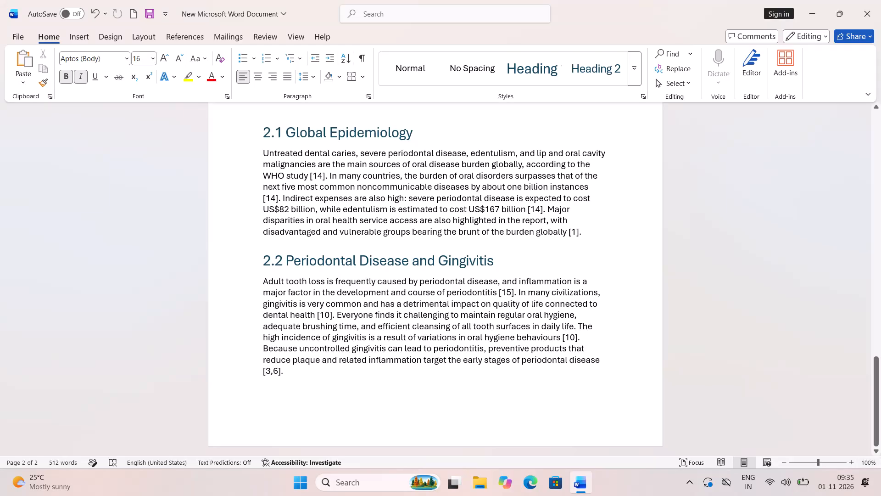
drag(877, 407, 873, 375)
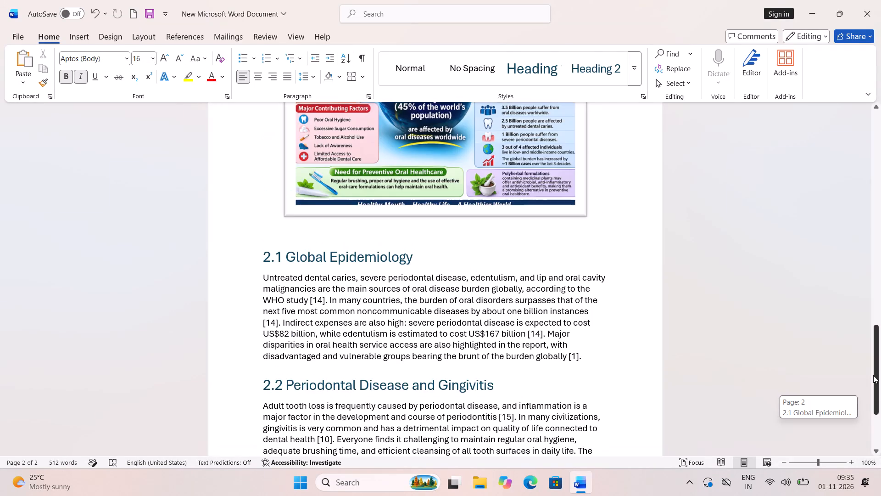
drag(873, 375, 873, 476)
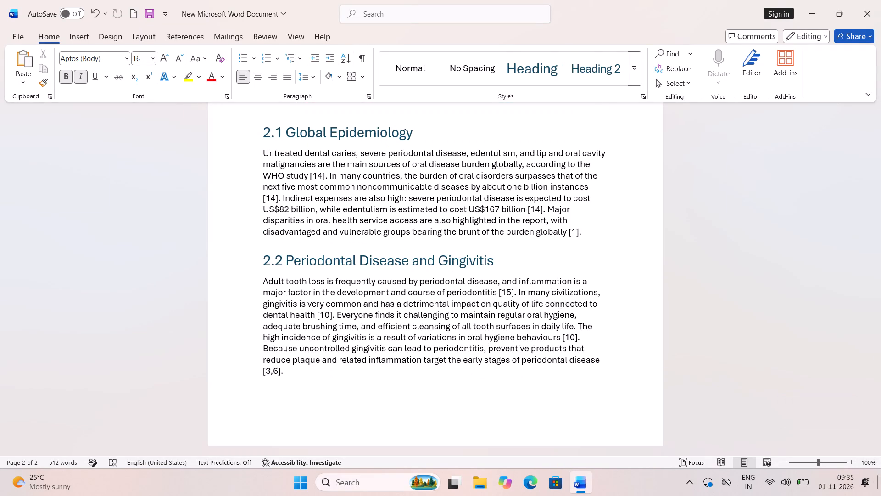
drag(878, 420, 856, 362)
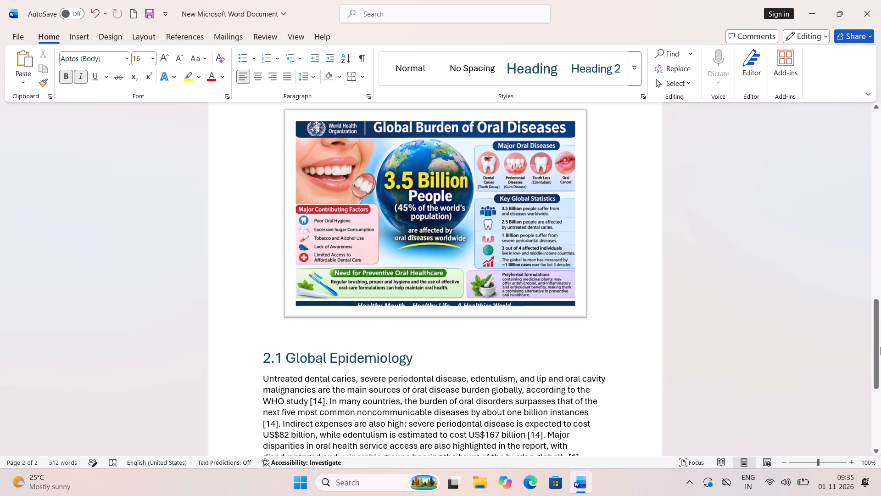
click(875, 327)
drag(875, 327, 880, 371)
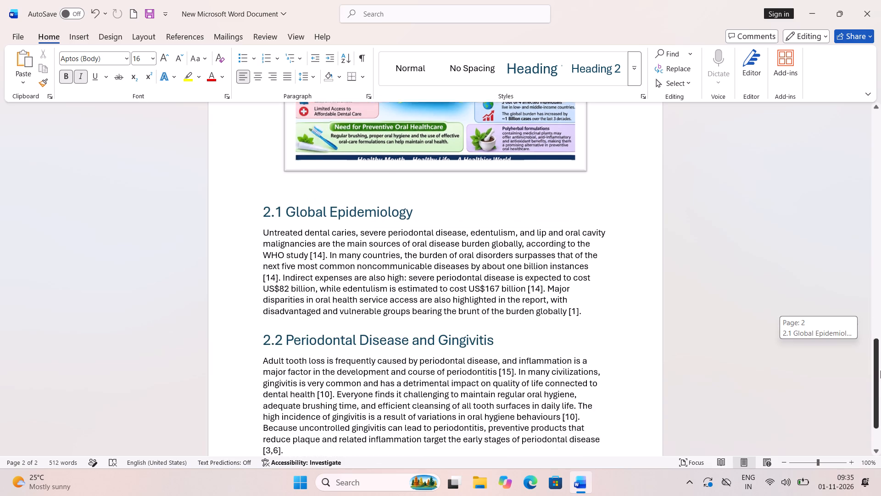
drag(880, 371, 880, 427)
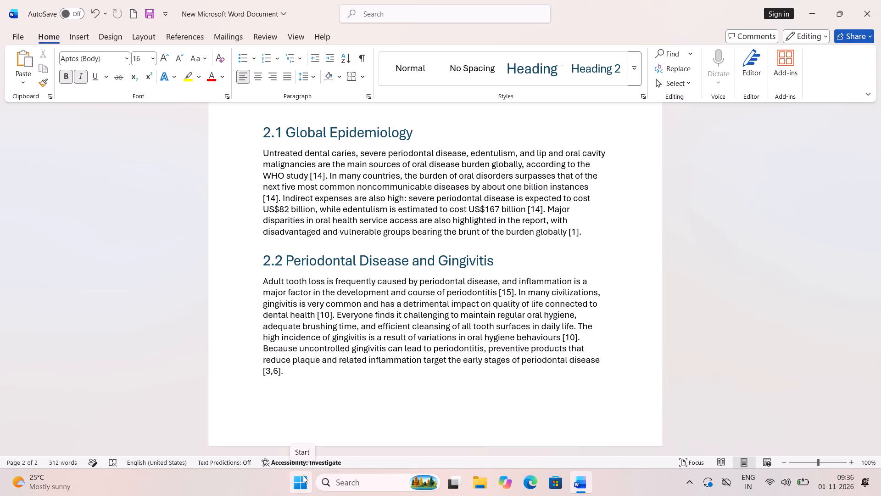
Open the recent document "review fresh" and find section 3, Biofilm, Dysbiosis and the Targets of Preventive Therapy, with subsection 3.1.
click(25, 36)
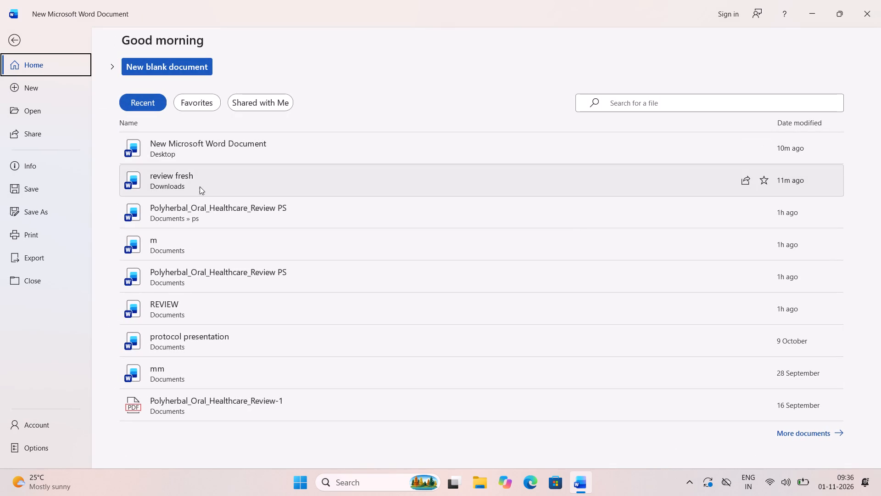
click(200, 189)
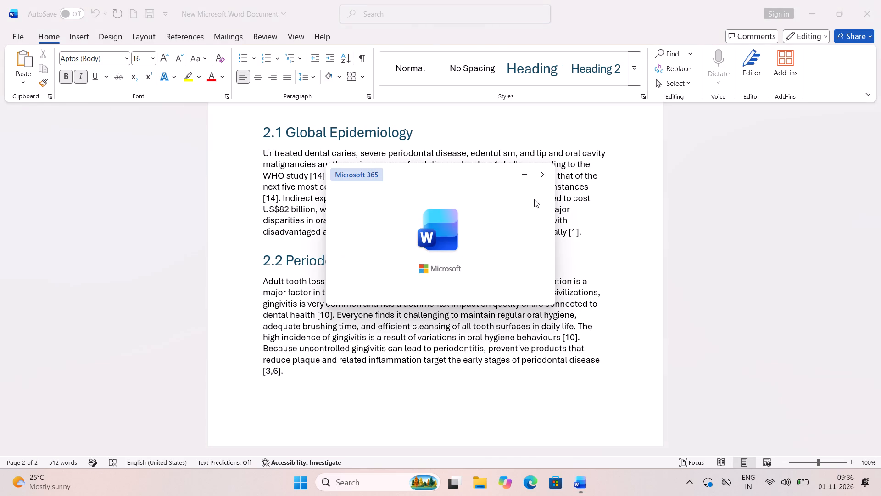
click(880, 76)
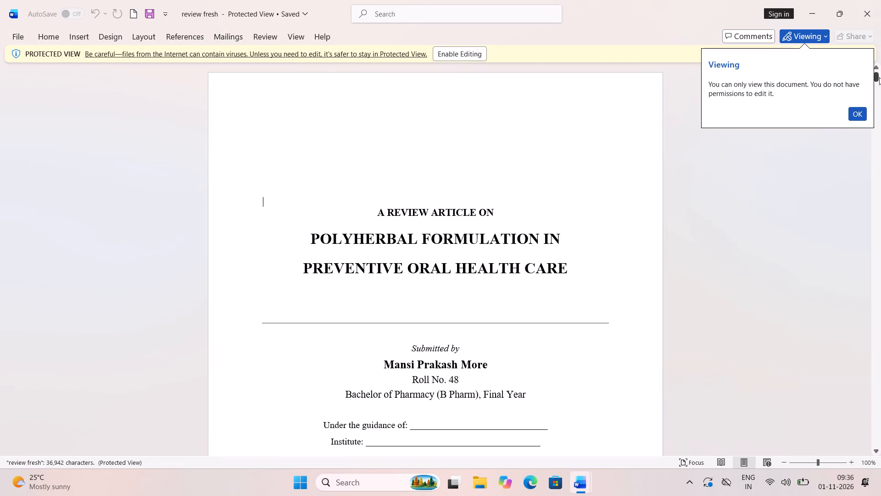
drag(875, 79, 880, 145)
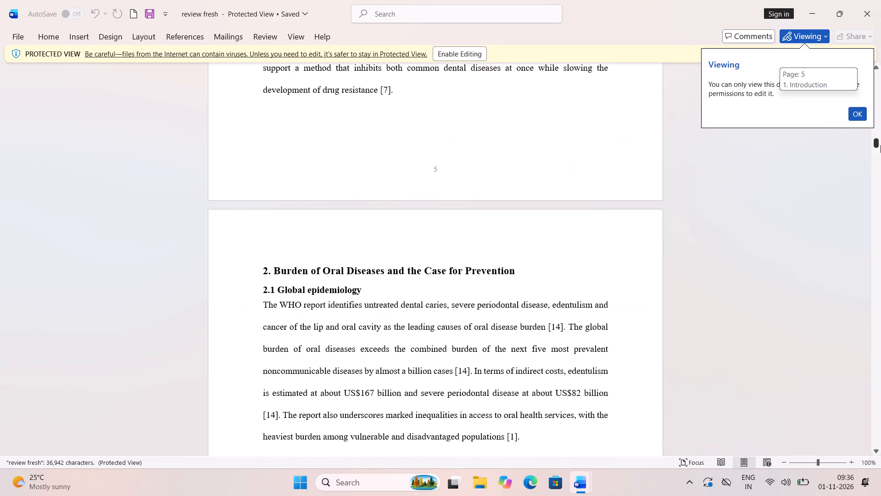
drag(880, 145, 880, 159)
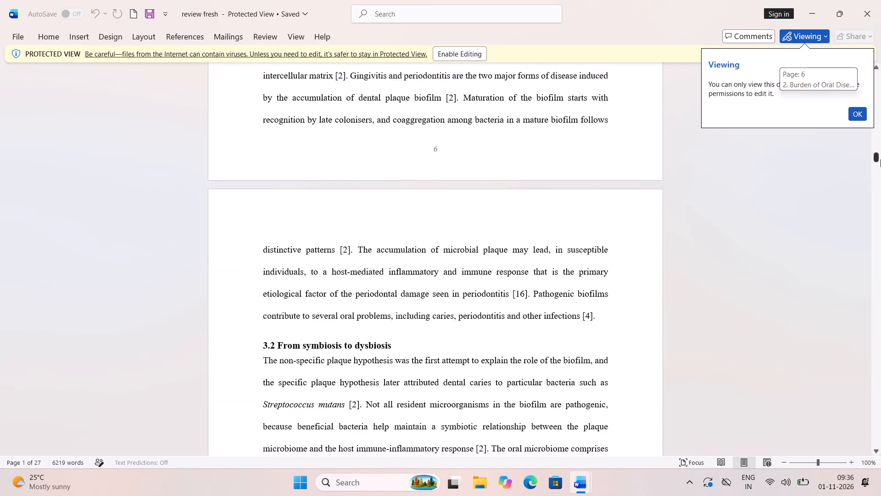
drag(880, 159, 880, 162)
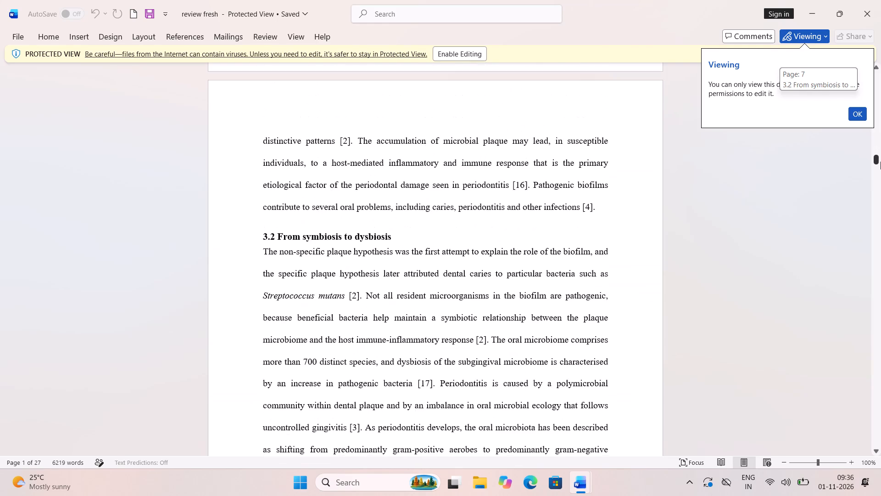
drag(880, 162, 880, 157)
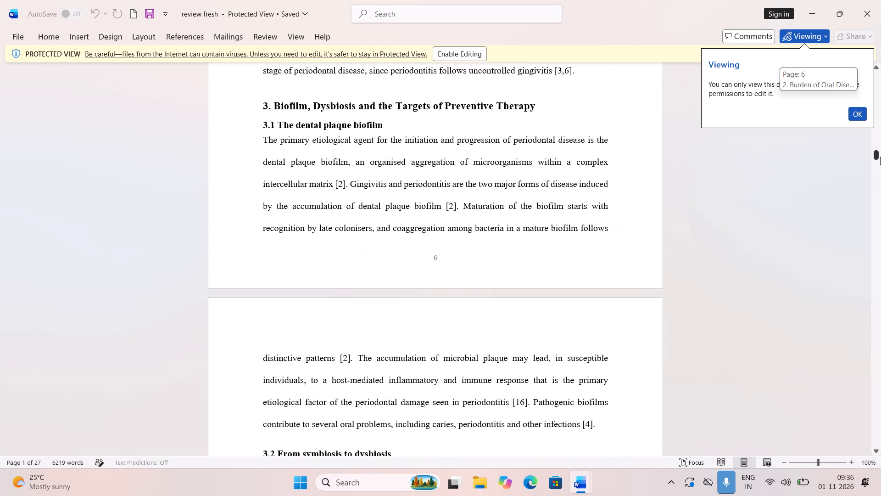
drag(880, 157, 879, 157)
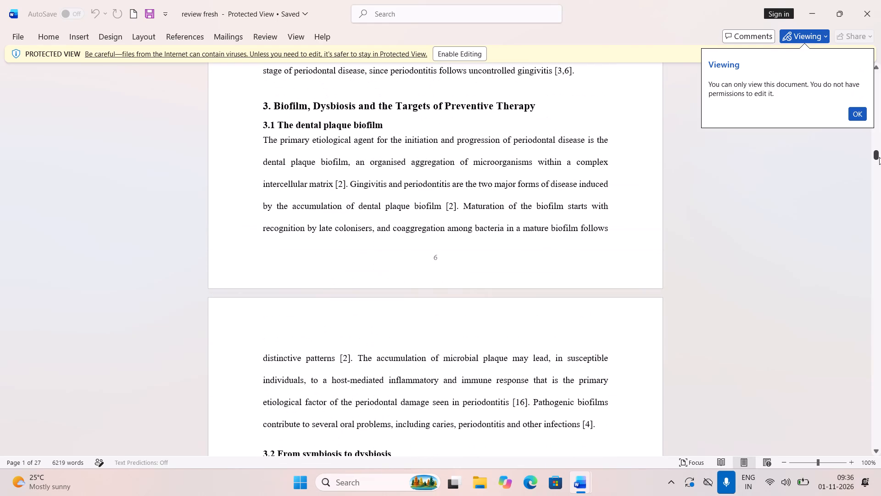
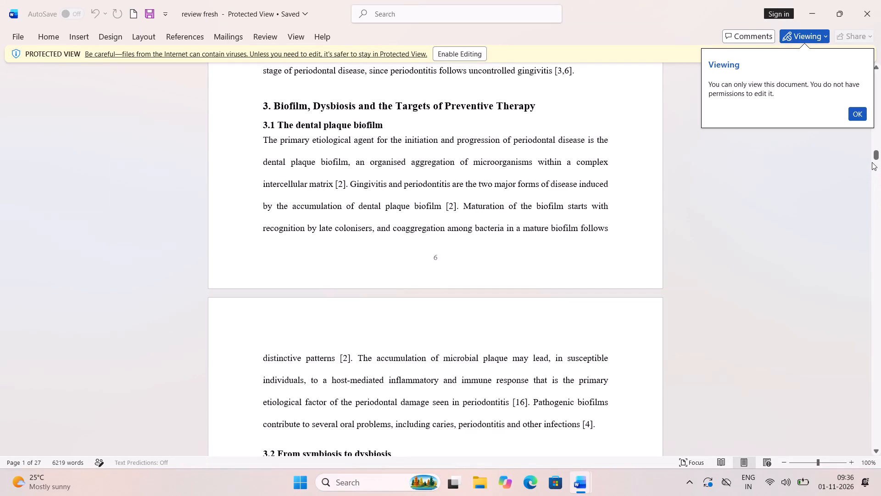
Copy the heading and full text of subsection 3.1, The dental plaque biofilm, from "review fresh" and close that document.
click(872, 157)
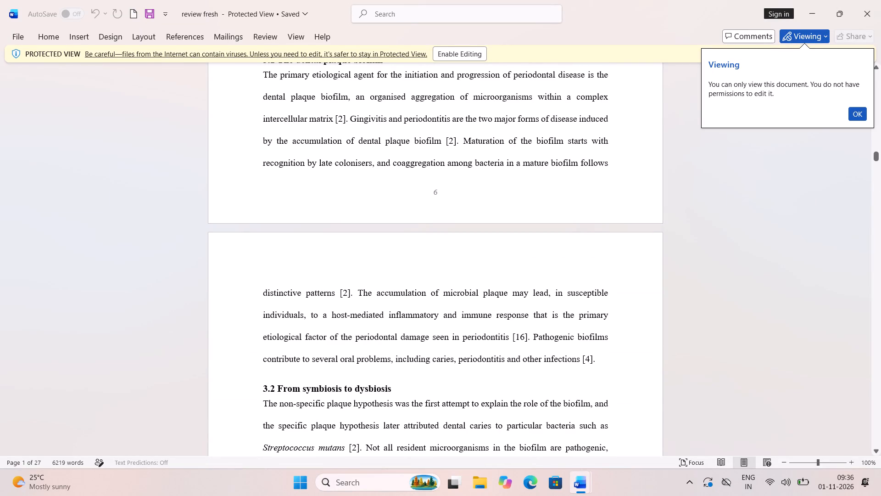
drag(609, 352, 266, 197)
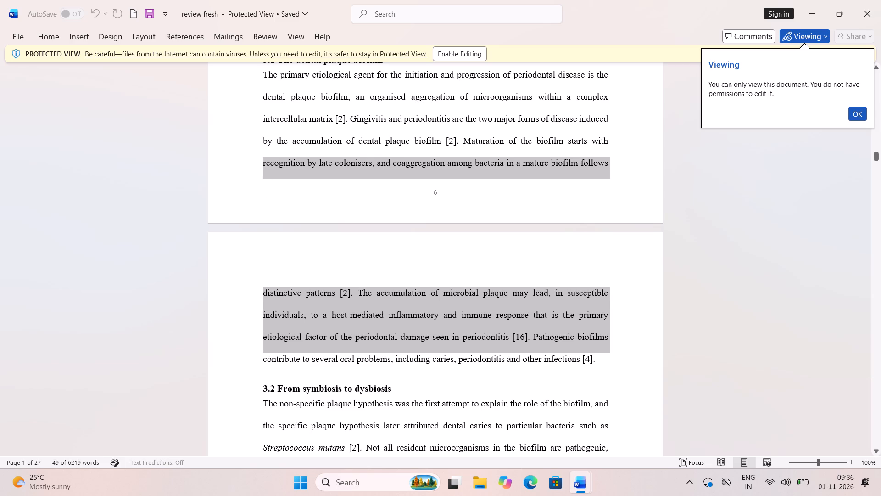
click(231, 169)
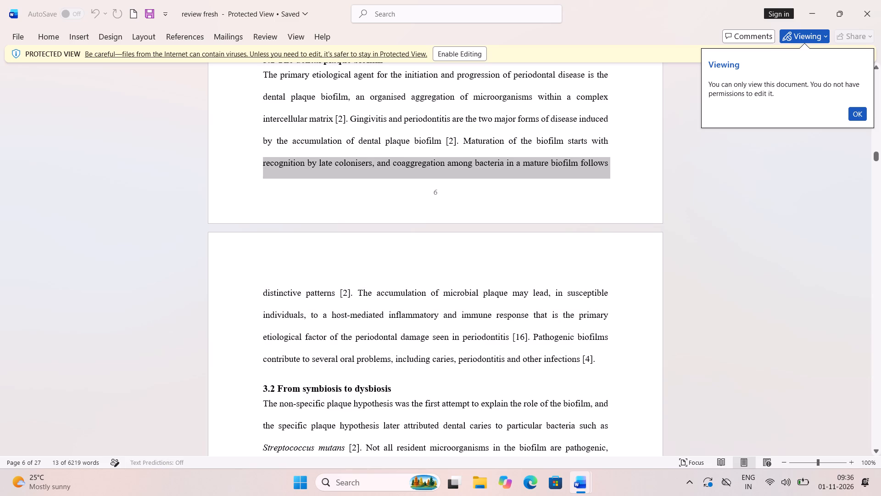
drag(603, 363, 273, 142)
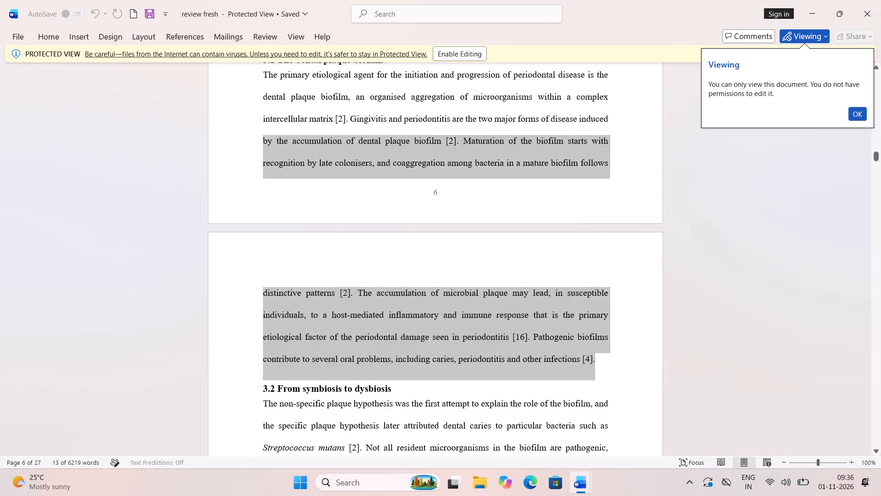
drag(273, 142, 187, 86)
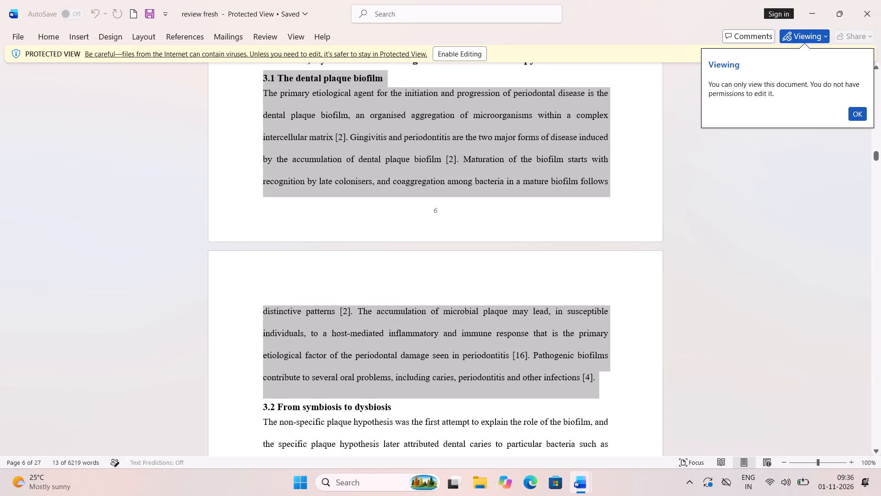
drag(187, 86, 189, 65)
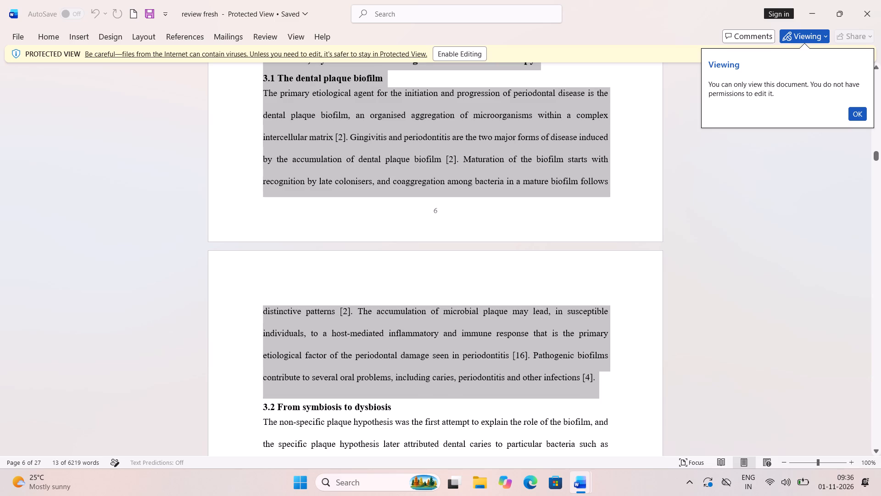
drag(189, 65, 187, 79)
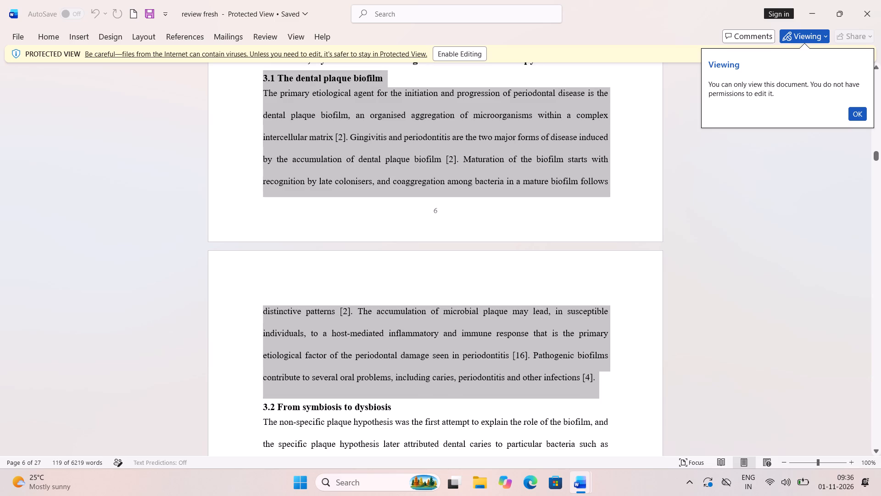
key(ctrl+c)
click(879, 155)
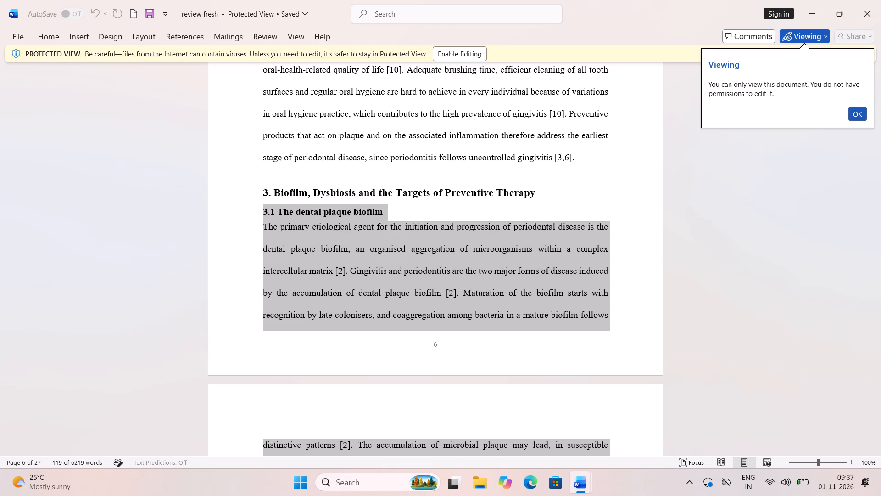
key(ctrl+c)
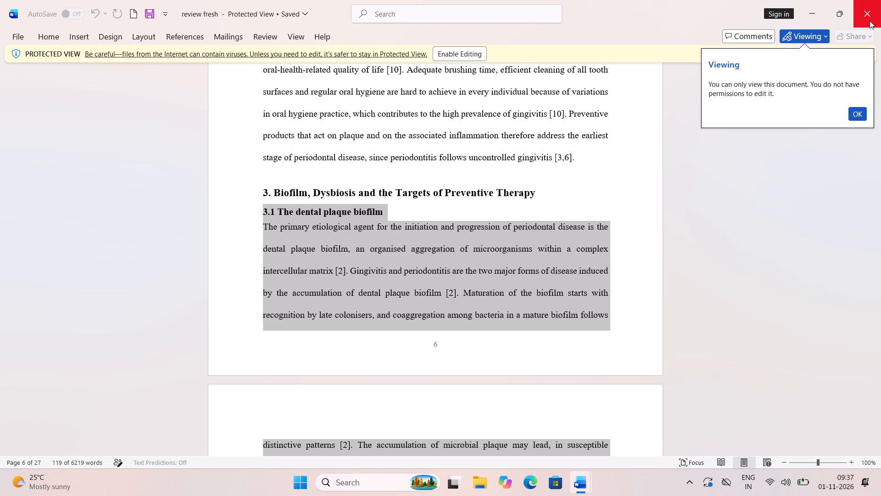
click(870, 21)
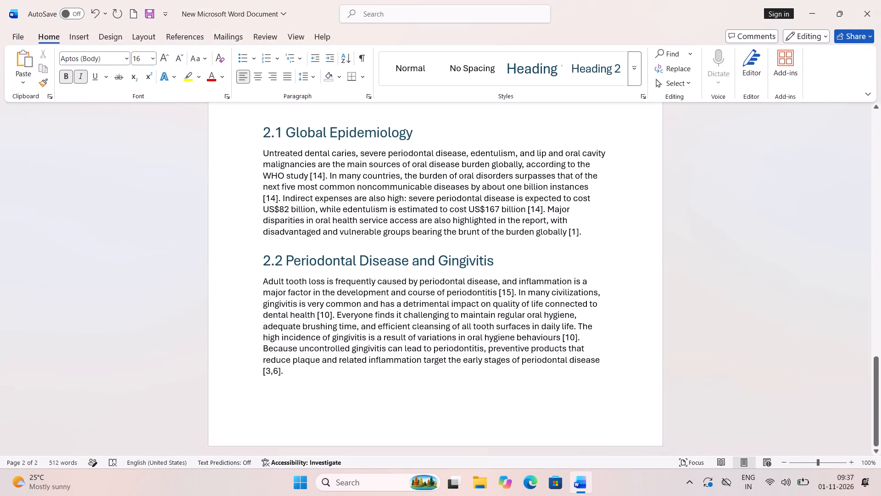
click(304, 495)
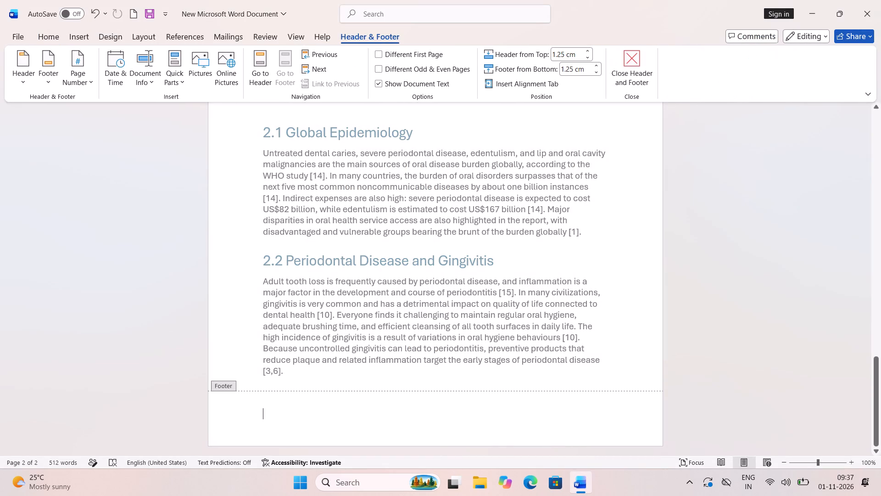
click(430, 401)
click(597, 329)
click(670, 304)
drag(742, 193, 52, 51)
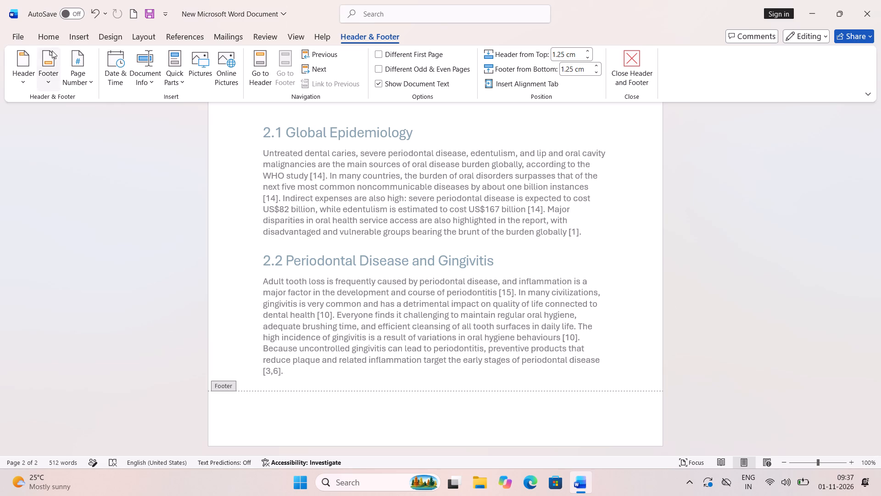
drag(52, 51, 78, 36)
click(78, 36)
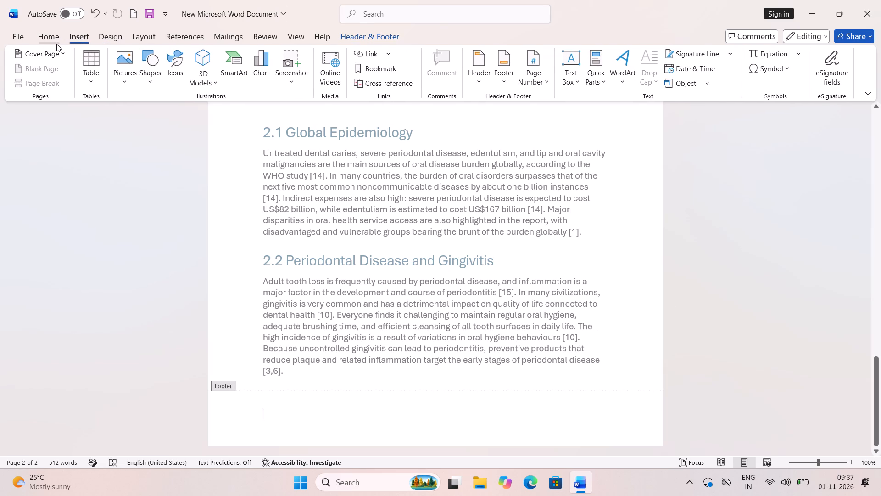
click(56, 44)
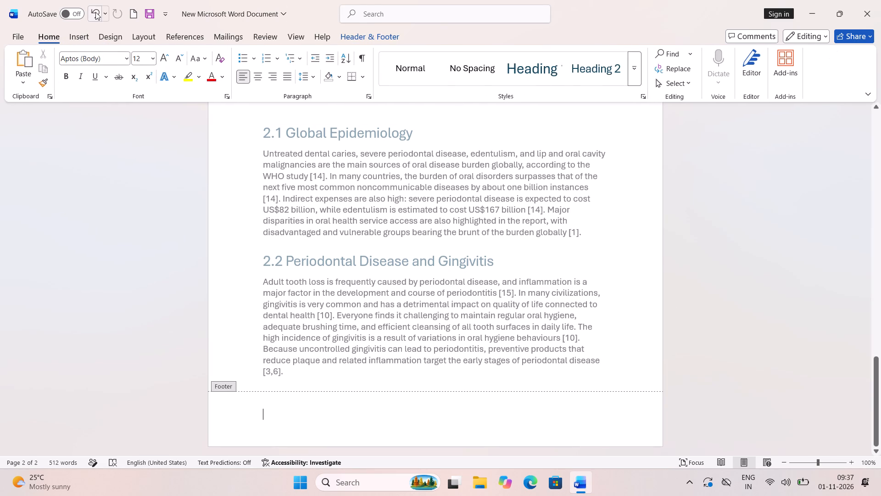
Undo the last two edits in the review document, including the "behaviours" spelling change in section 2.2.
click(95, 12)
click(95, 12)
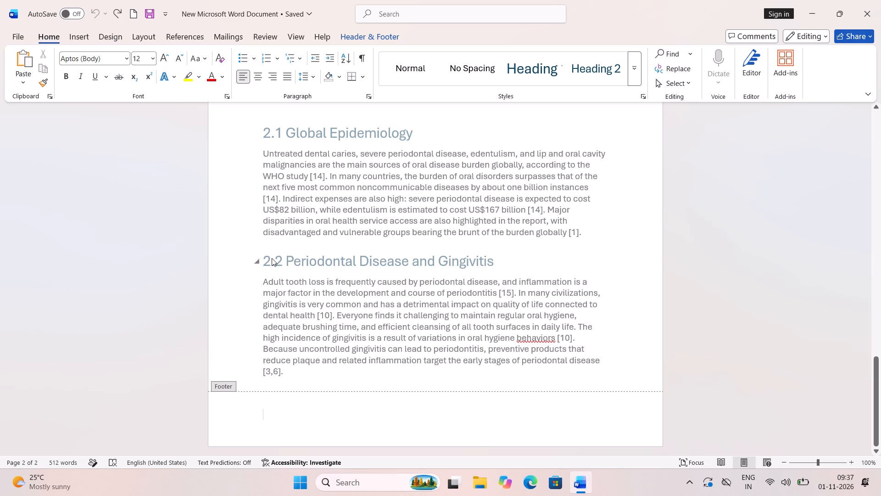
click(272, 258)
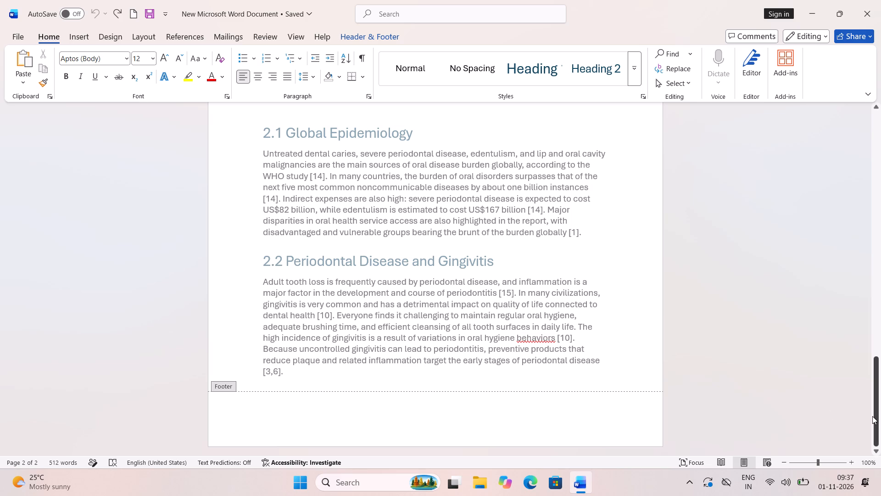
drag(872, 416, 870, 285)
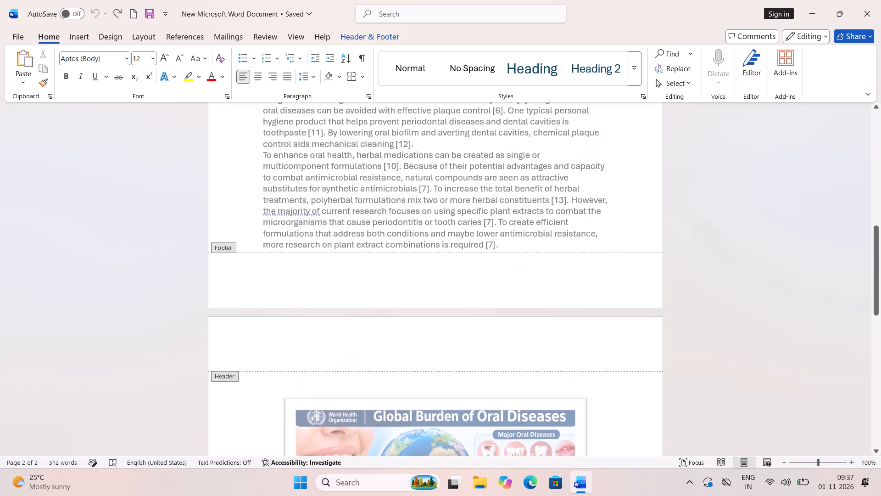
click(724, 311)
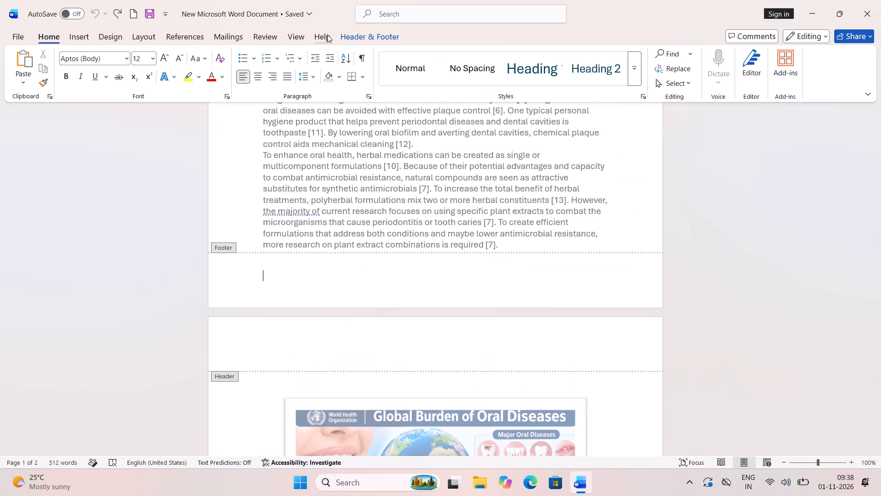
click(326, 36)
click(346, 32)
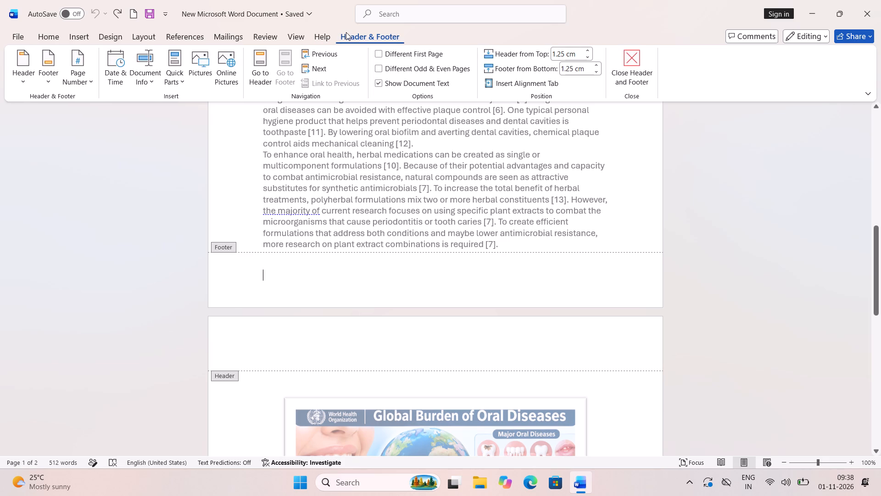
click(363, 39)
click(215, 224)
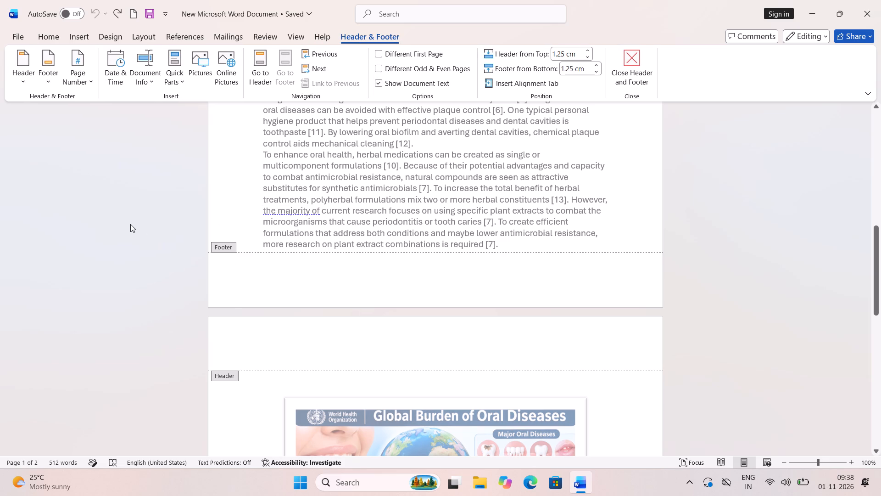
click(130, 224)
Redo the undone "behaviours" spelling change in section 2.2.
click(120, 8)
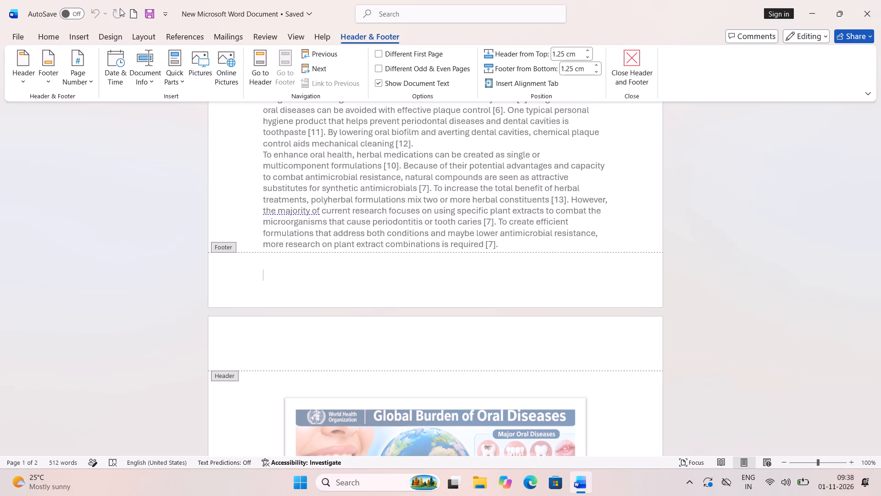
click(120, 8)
Leave header and footer editing and return to the body text of the review.
click(321, 221)
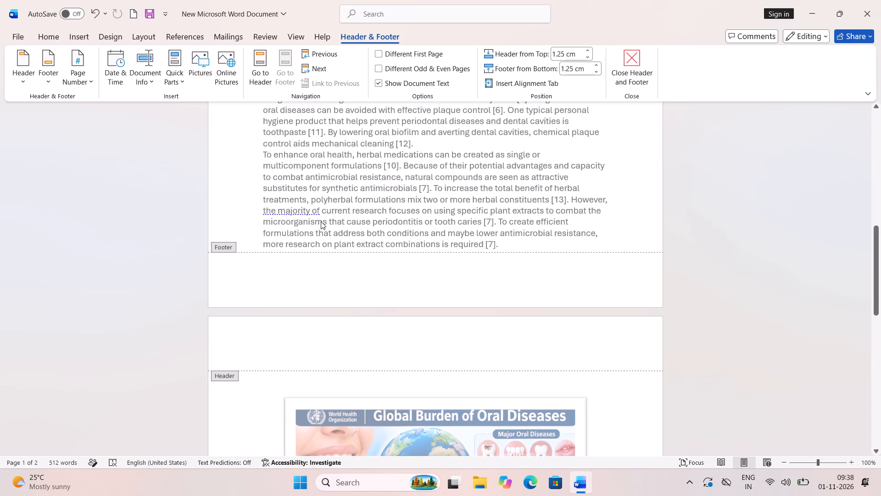
click(323, 39)
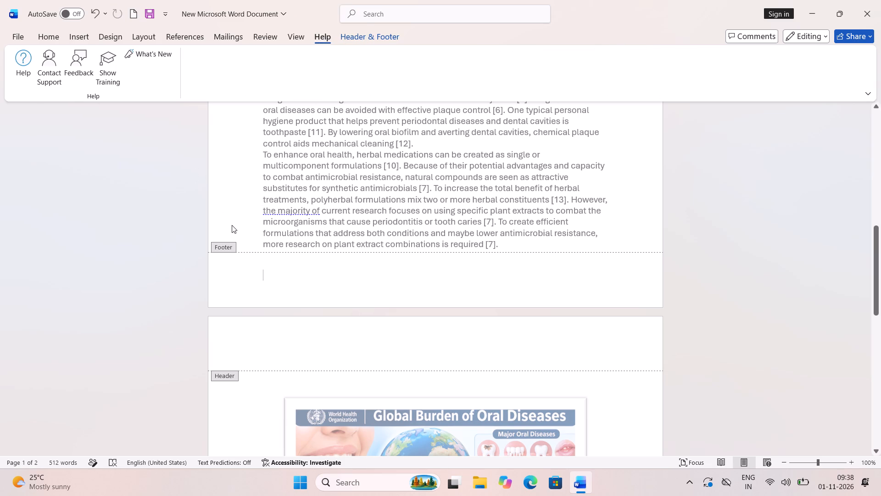
click(224, 240)
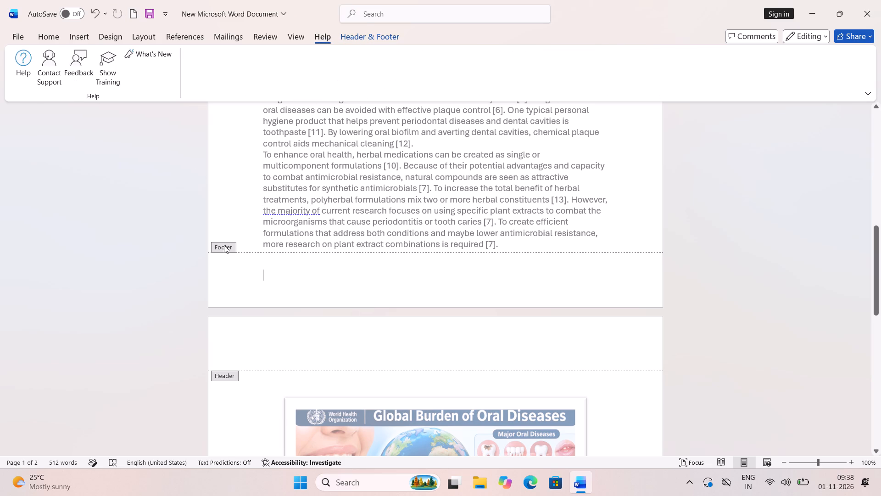
click(224, 245)
click(346, 33)
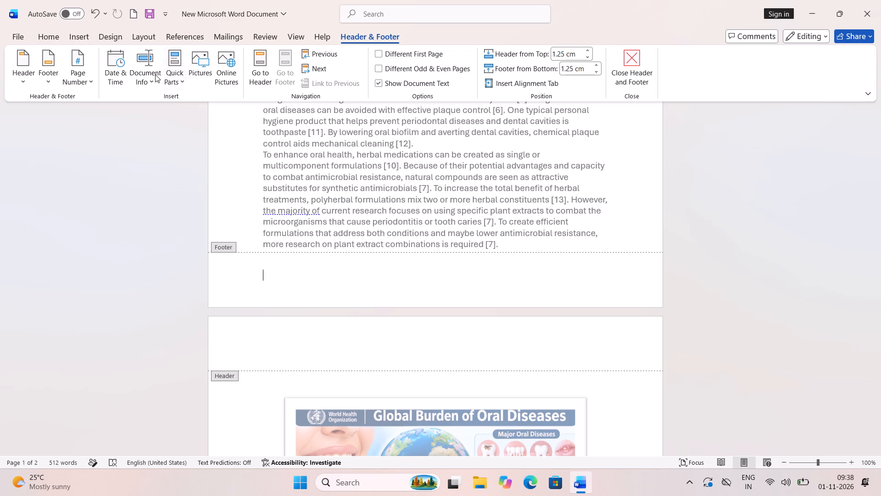
click(156, 191)
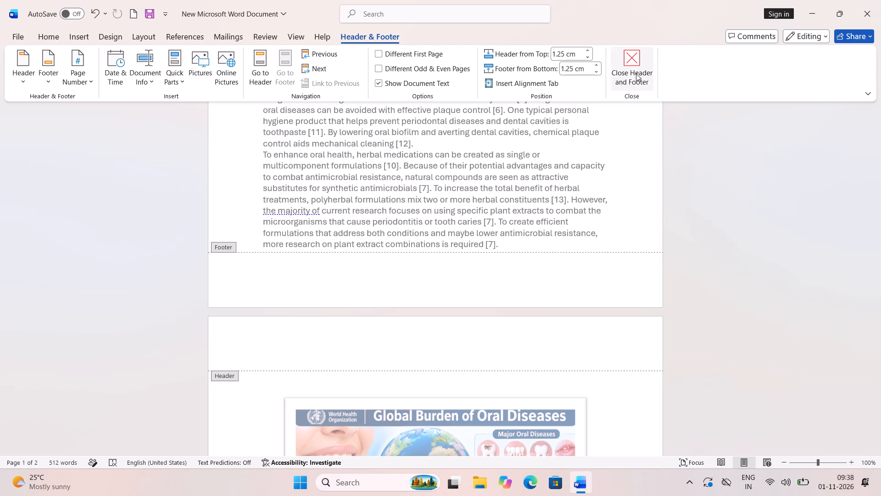
click(631, 68)
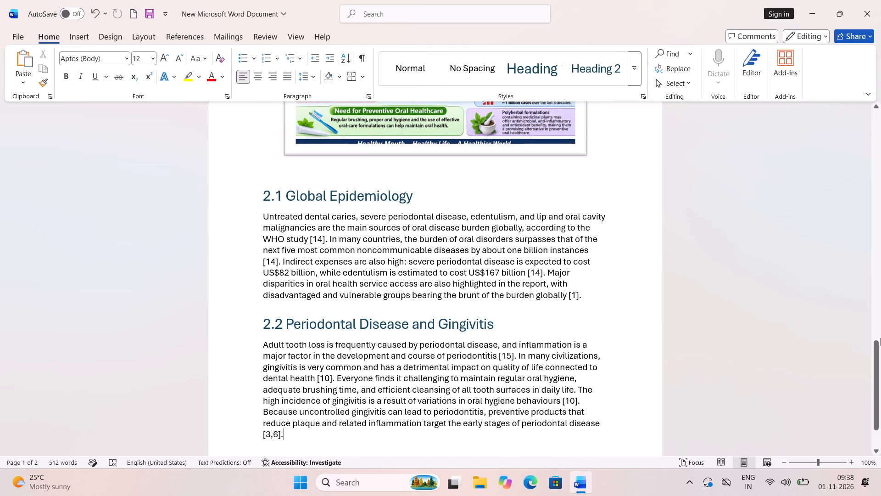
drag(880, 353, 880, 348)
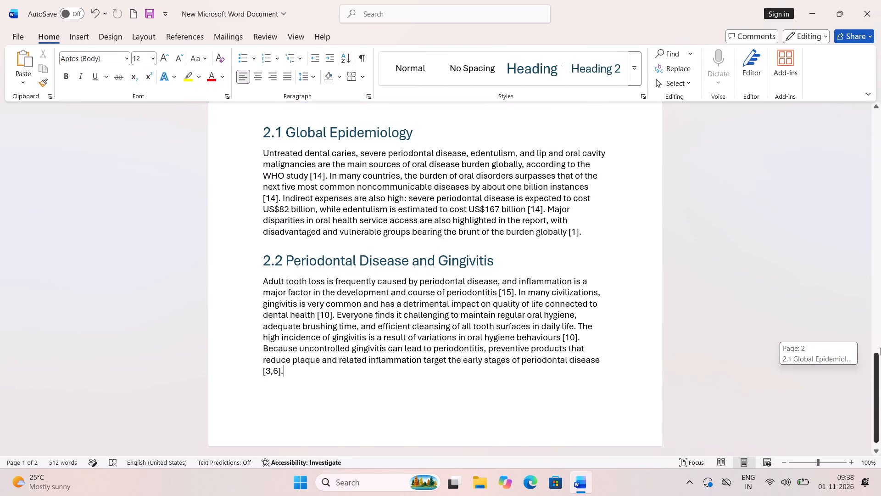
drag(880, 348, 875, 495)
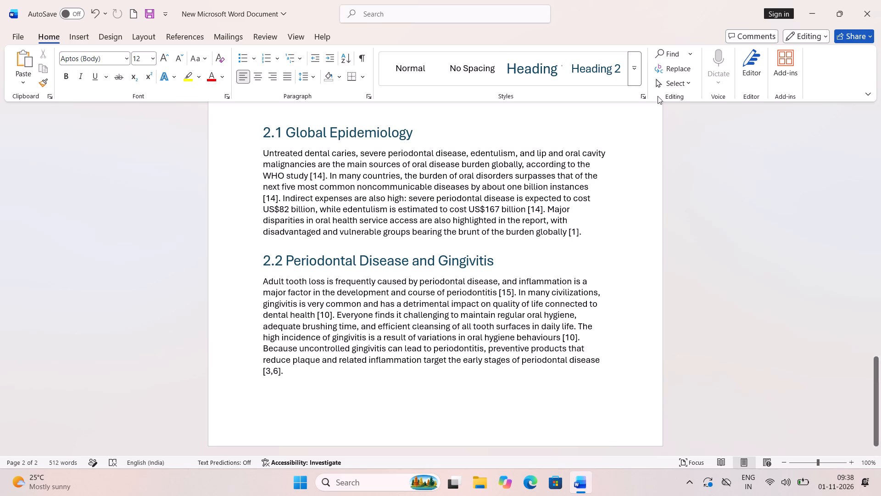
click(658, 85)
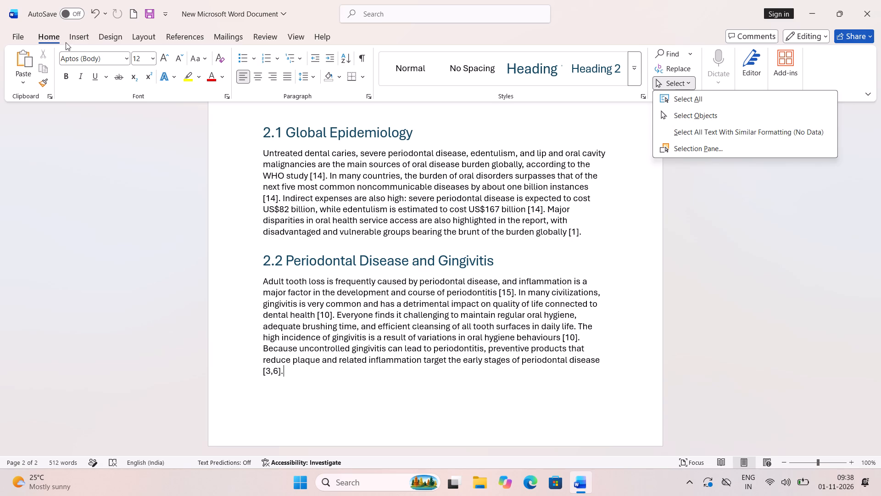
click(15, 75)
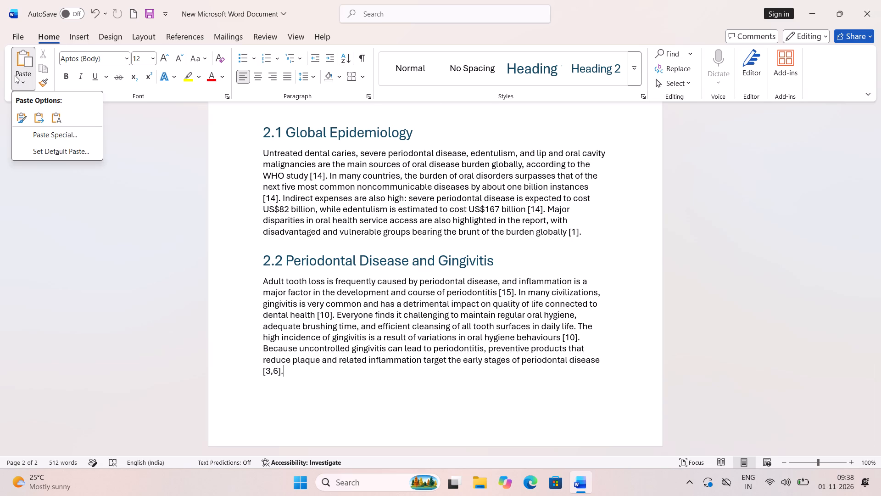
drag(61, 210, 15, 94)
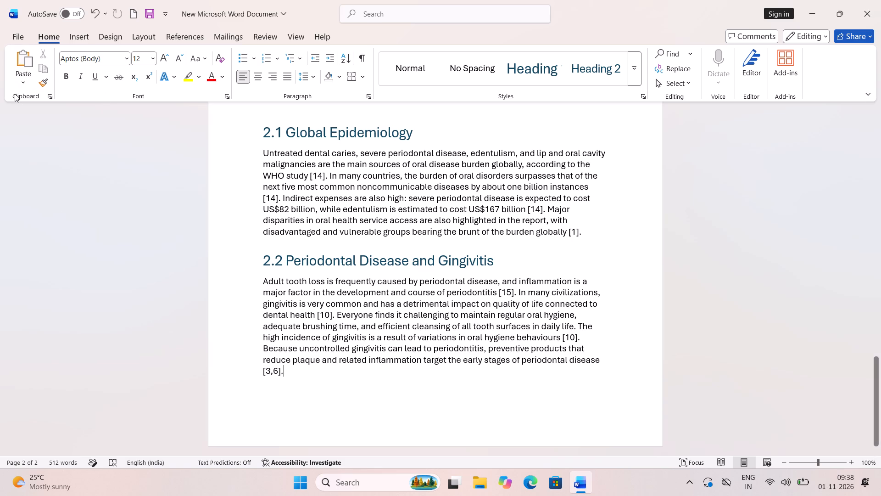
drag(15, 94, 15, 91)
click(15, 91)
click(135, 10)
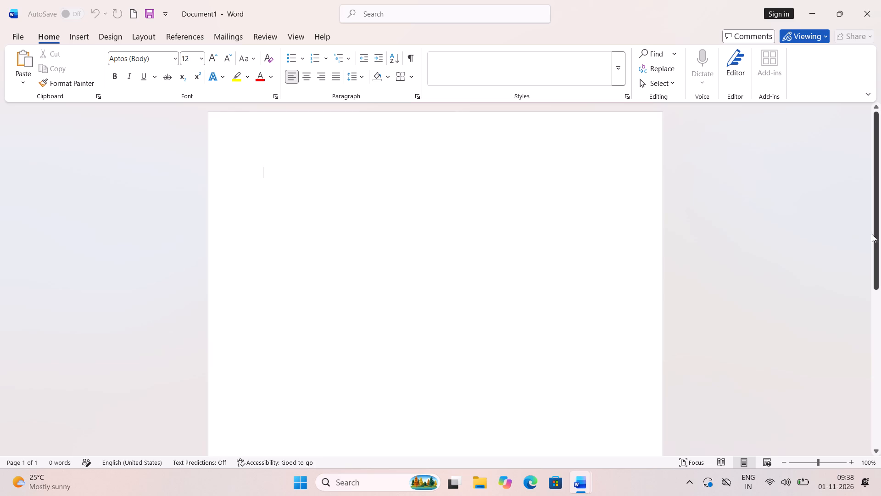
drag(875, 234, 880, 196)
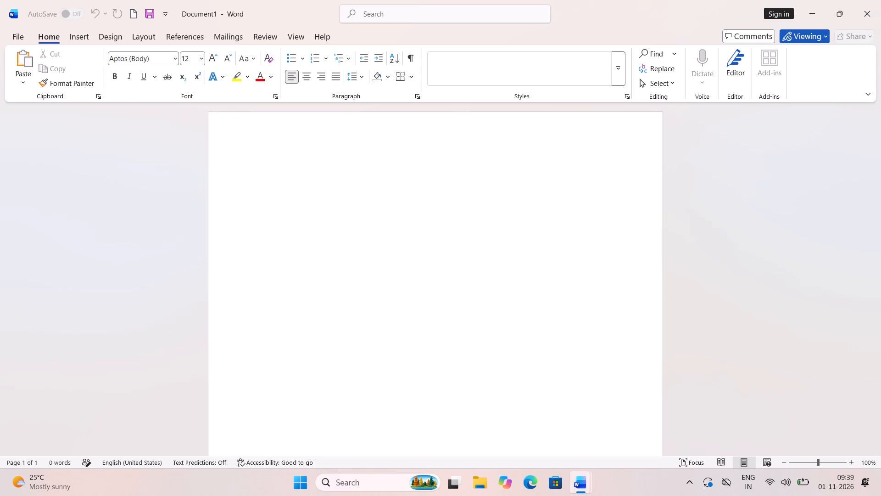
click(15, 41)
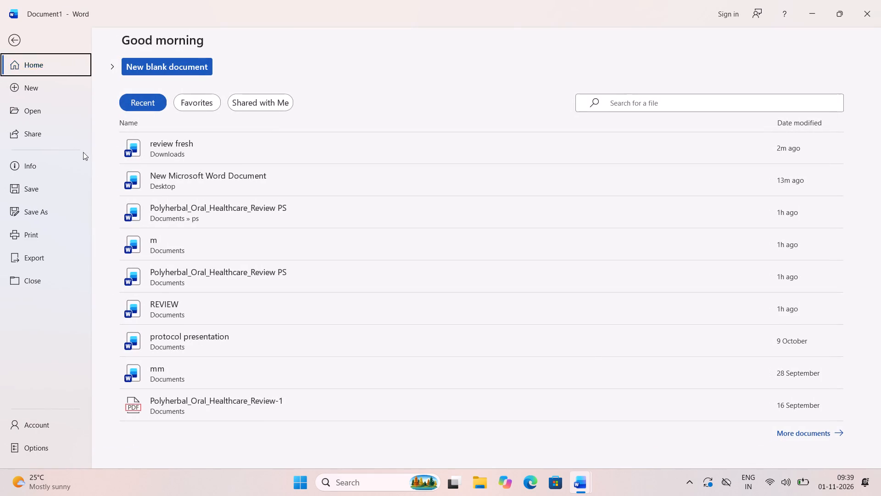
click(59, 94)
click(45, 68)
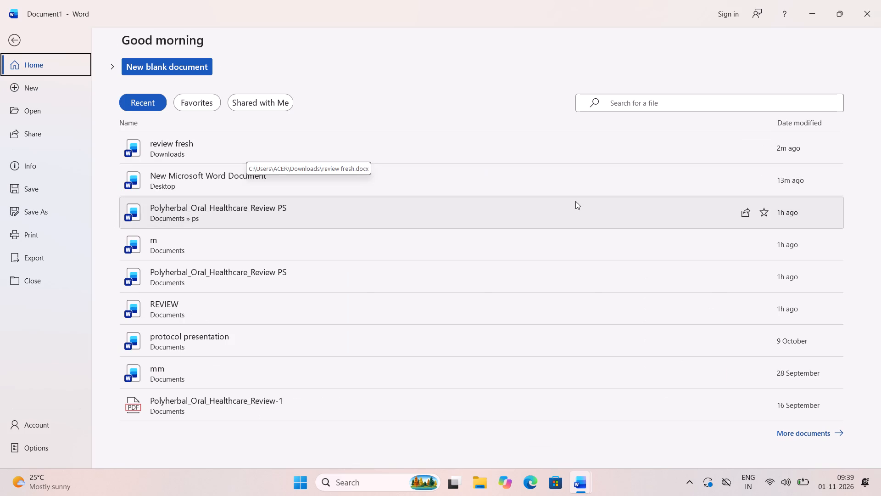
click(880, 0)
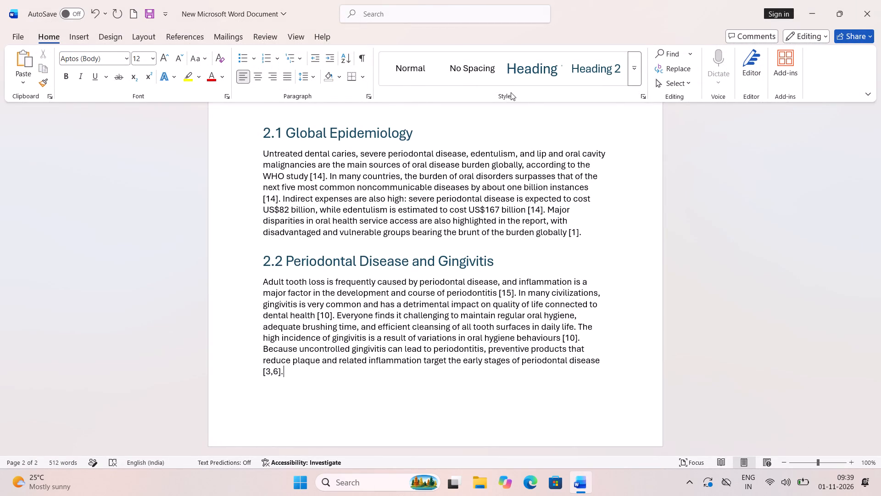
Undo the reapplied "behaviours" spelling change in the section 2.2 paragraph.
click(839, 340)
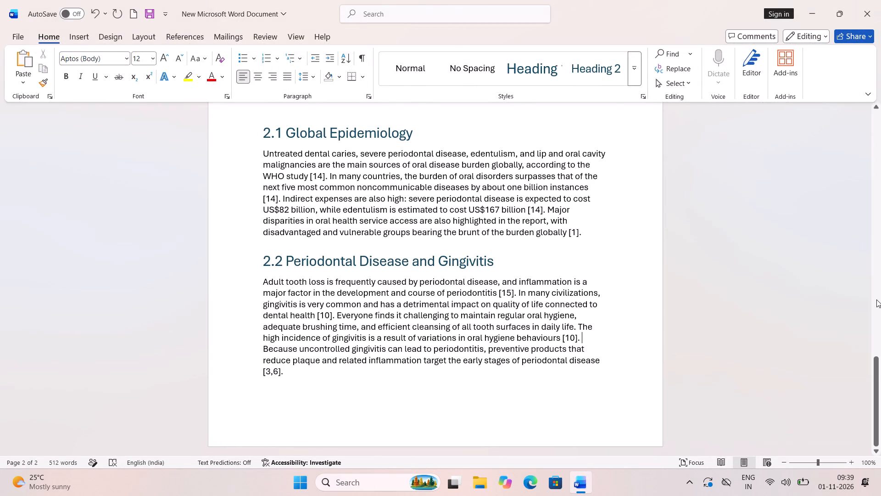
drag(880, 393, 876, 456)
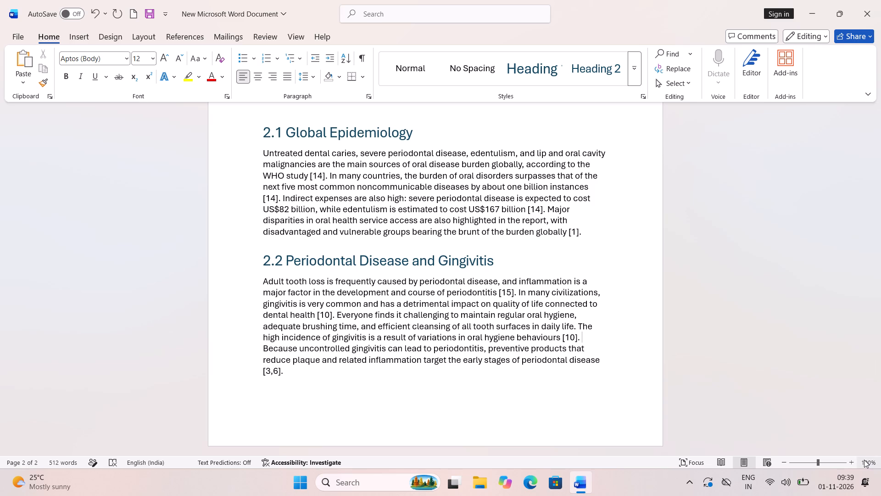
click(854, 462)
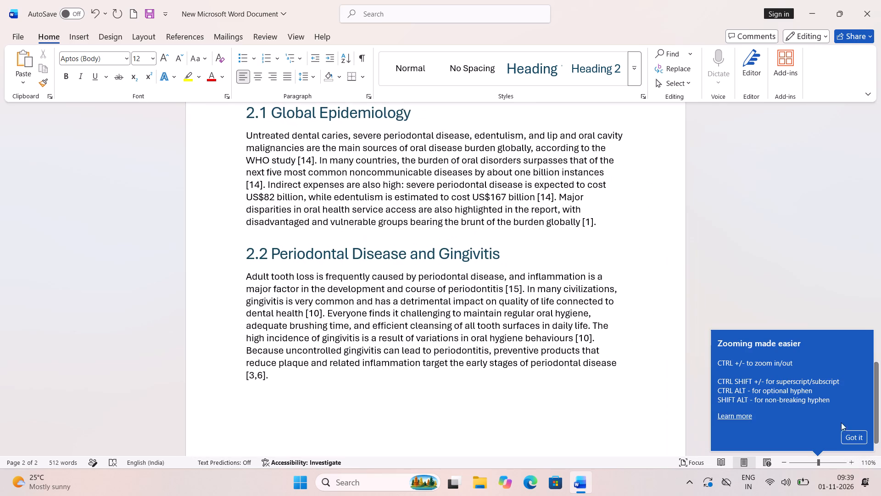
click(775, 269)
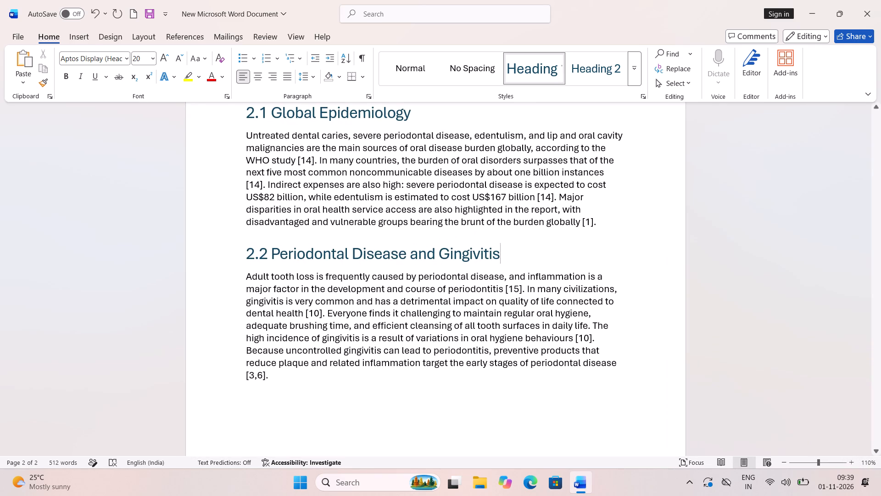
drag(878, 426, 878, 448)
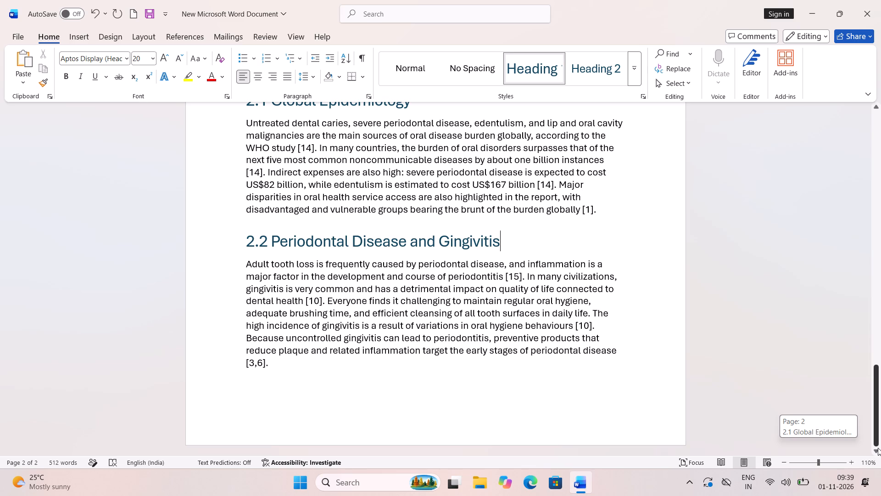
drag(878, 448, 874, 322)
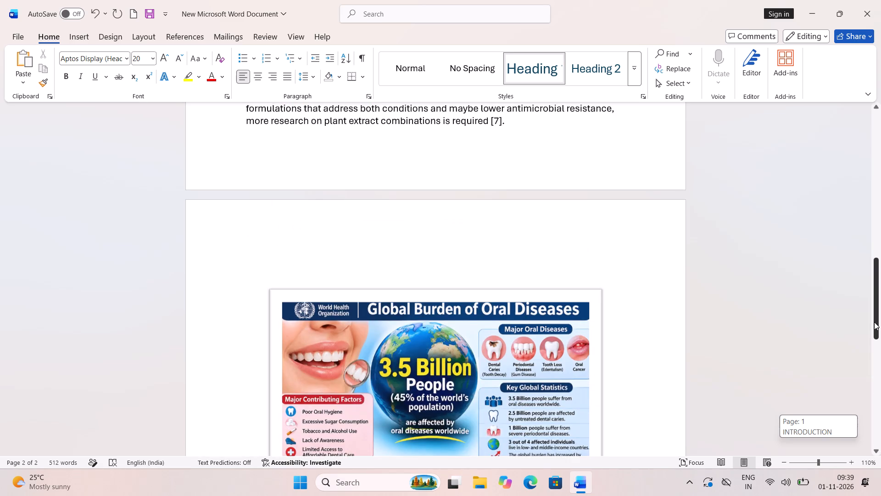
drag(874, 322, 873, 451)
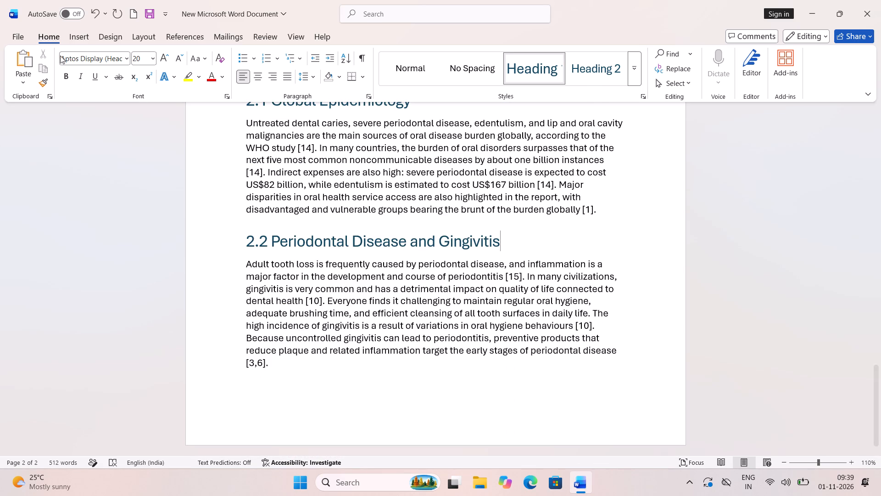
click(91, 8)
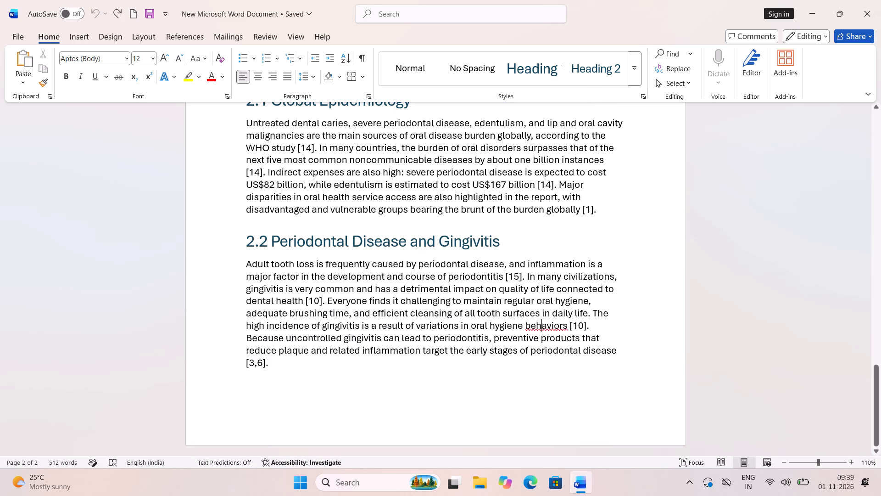
Replace "behaviors" with the singular "behaviour" in the section 2.2 paragraph, keeping one space before citation [10].
click(548, 325)
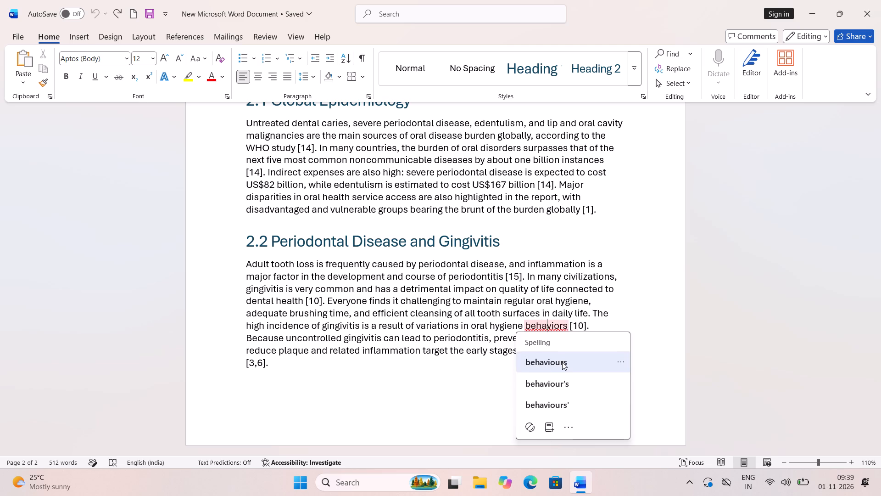
click(562, 362)
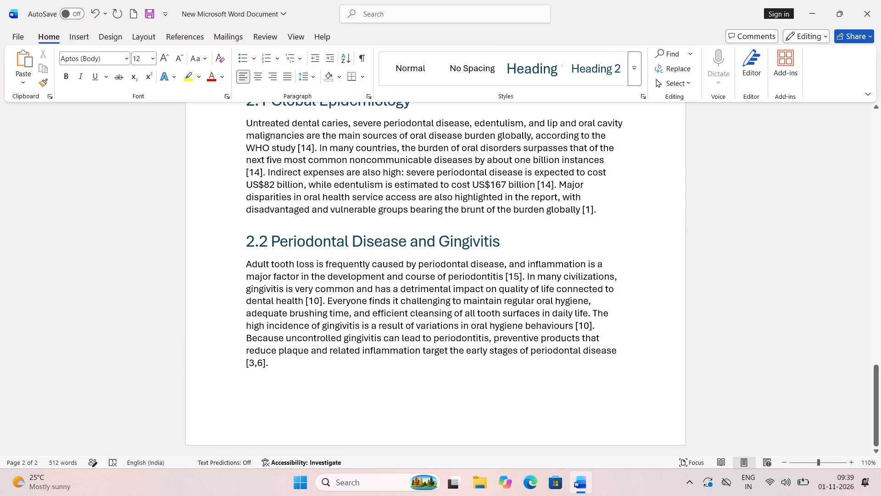
key(BackSpace)
key(BackSpace)
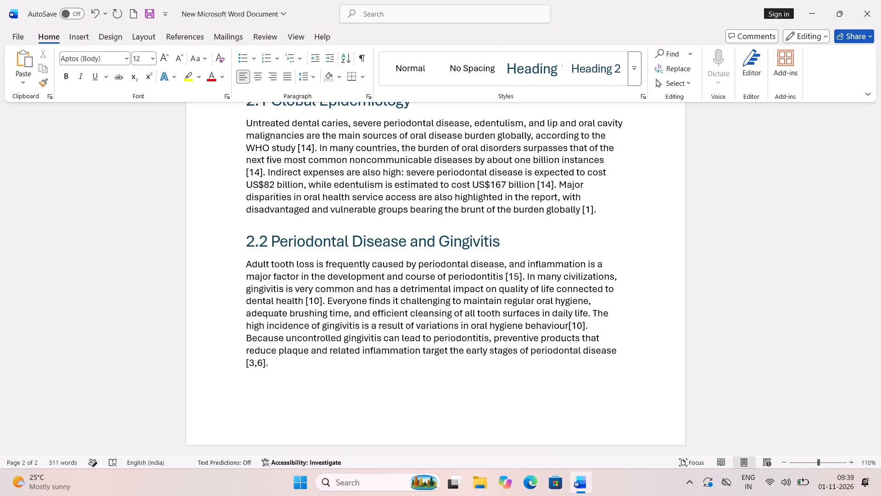
key(space)
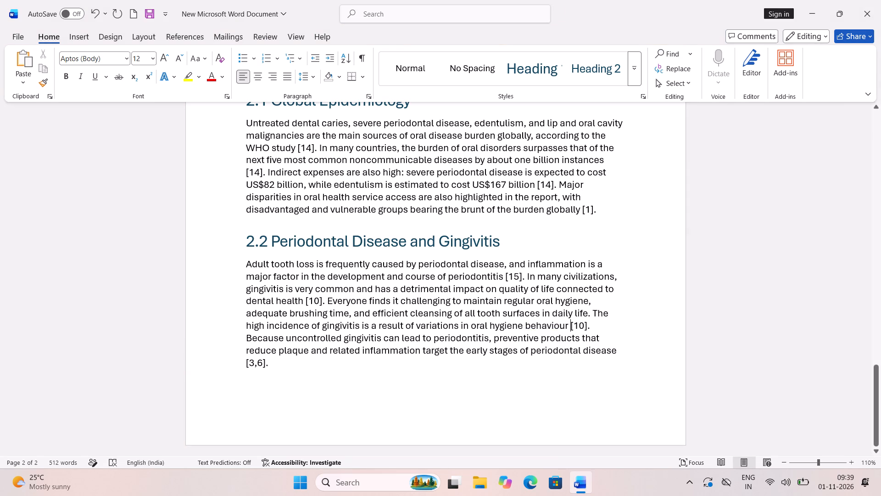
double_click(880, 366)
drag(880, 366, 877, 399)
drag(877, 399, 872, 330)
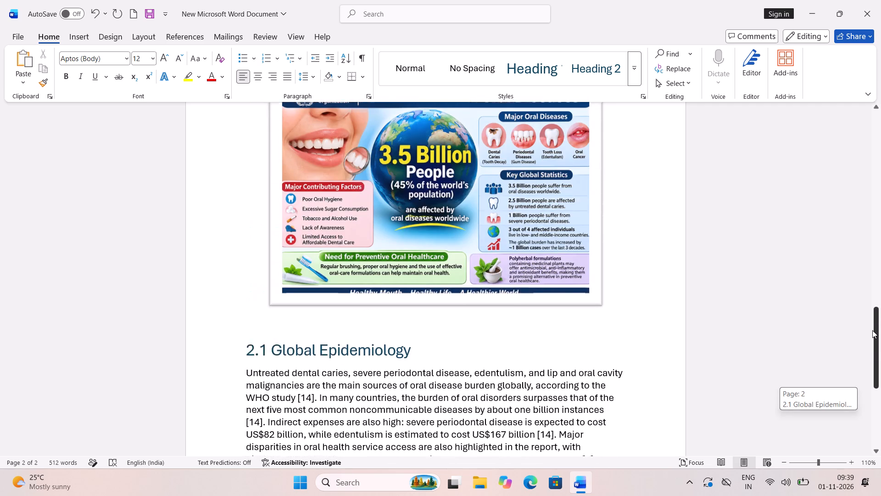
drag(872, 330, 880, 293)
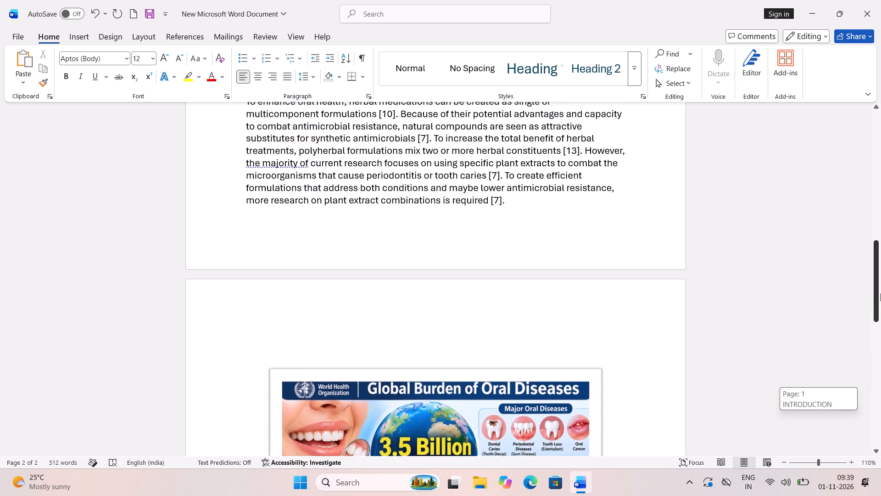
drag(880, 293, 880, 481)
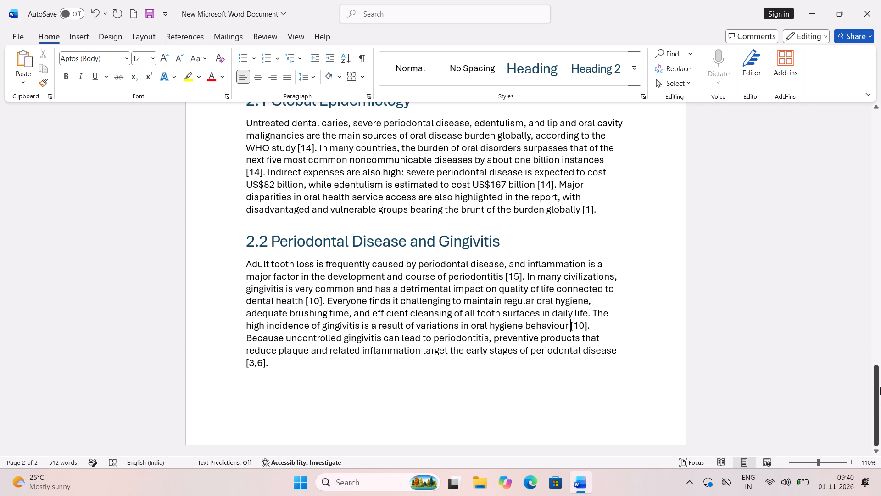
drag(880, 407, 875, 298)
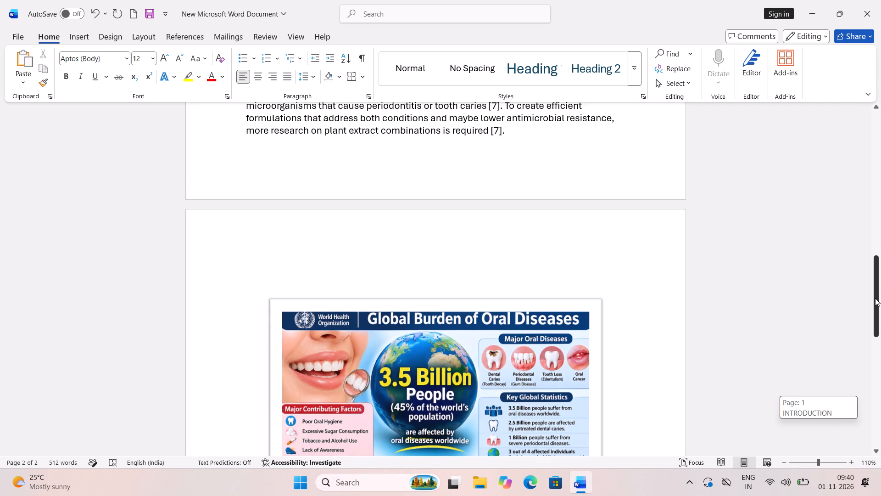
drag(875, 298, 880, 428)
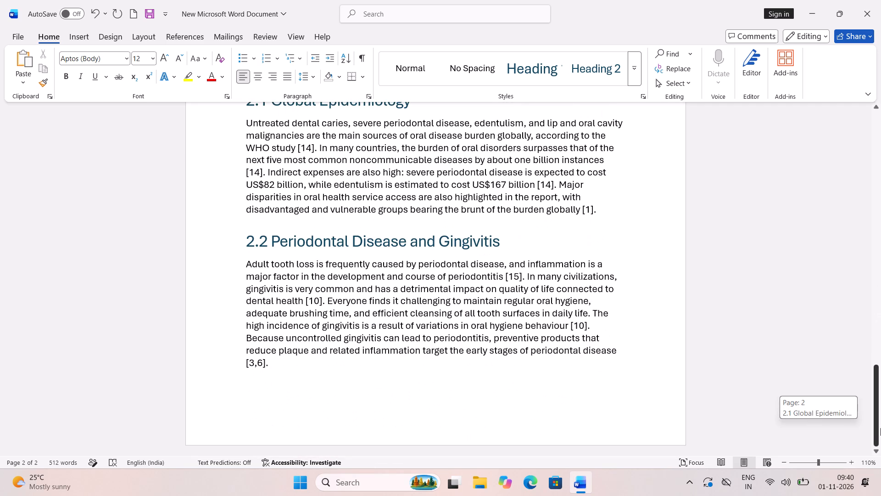
Review the whole document, from the title and introduction through the oral disease infographic to the end of section 2.2.
drag(880, 428, 859, 311)
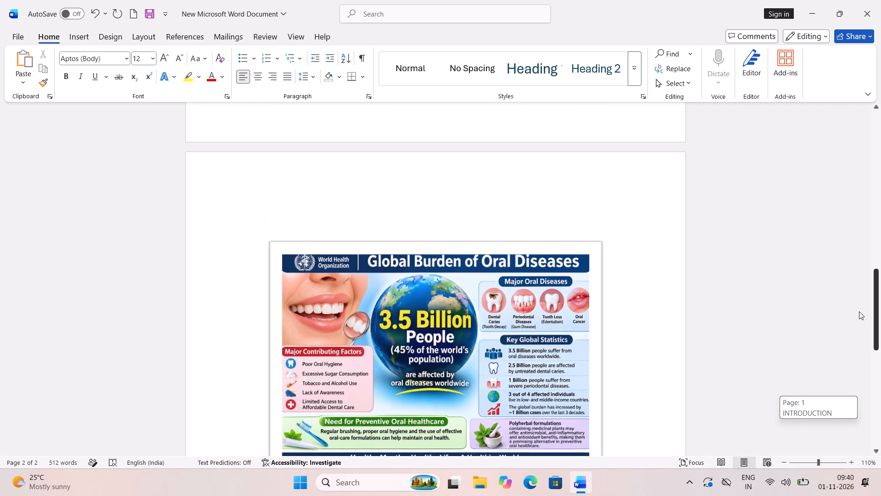
drag(859, 311, 880, 201)
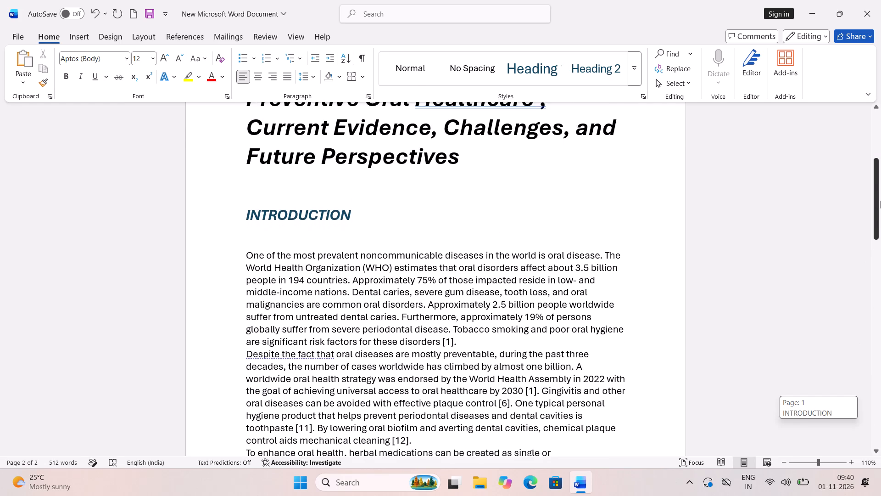
drag(880, 201, 880, 377)
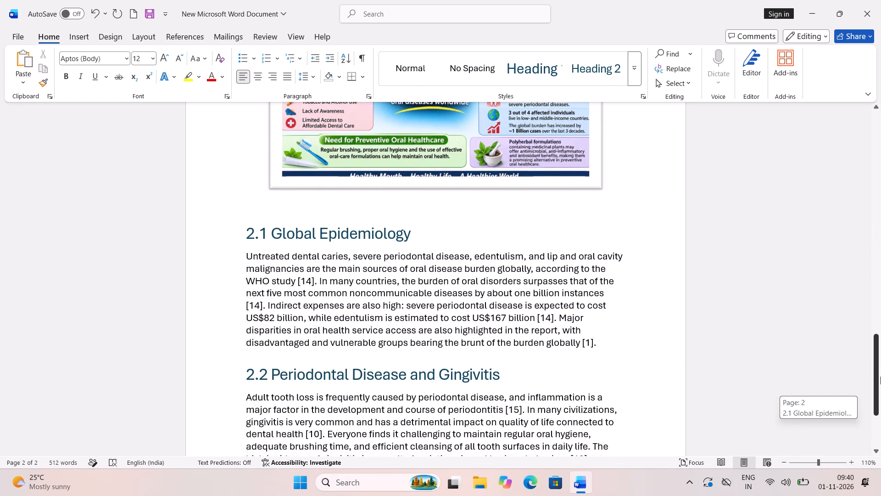
drag(880, 377, 880, 295)
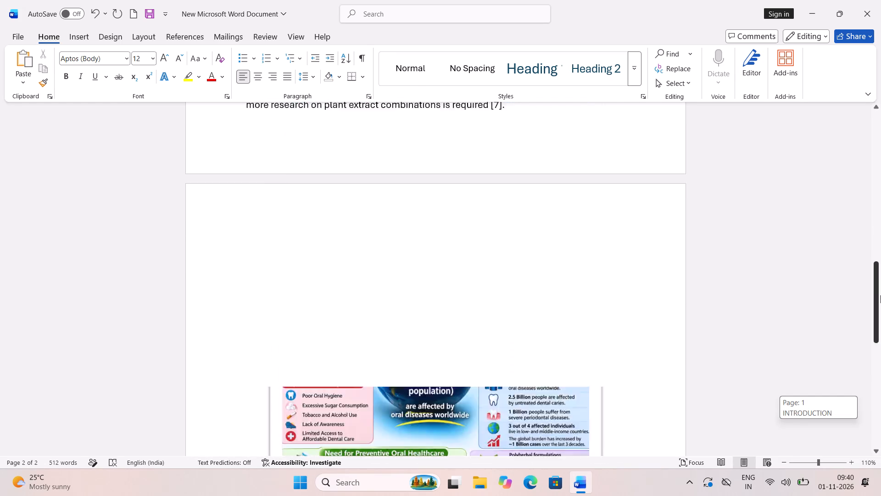
drag(880, 295, 873, 158)
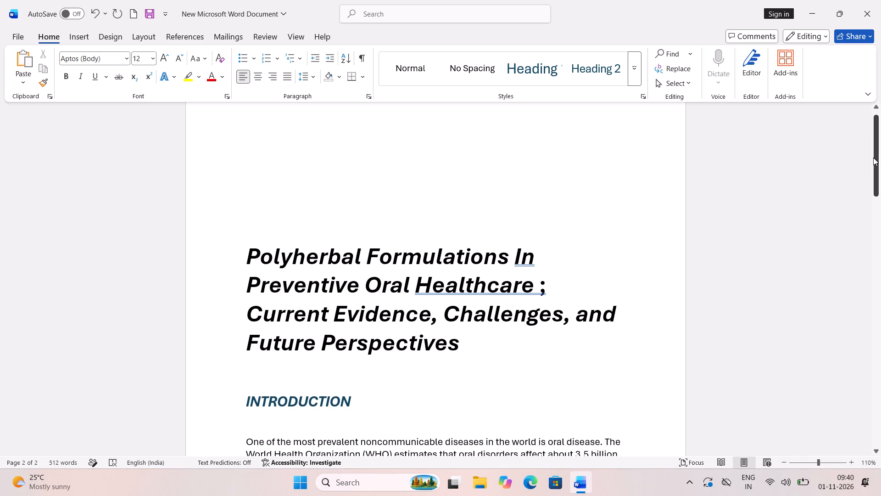
double_click(873, 158)
drag(873, 158, 880, 224)
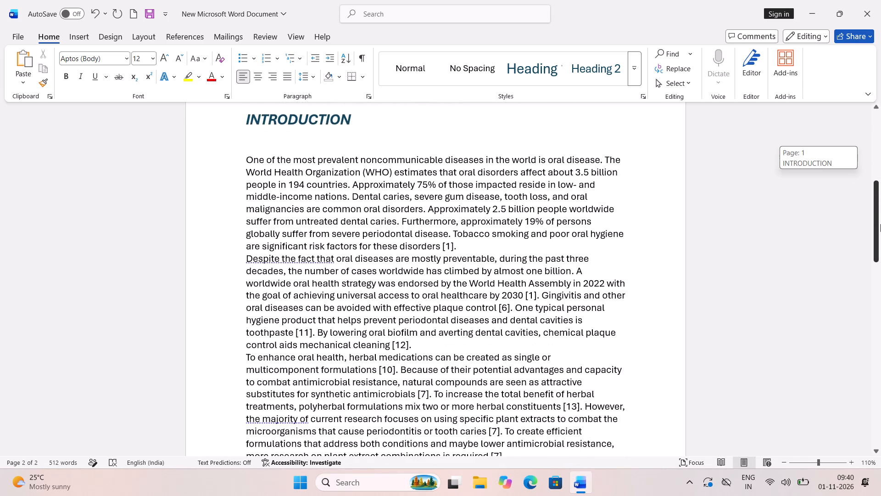
drag(880, 224, 880, 250)
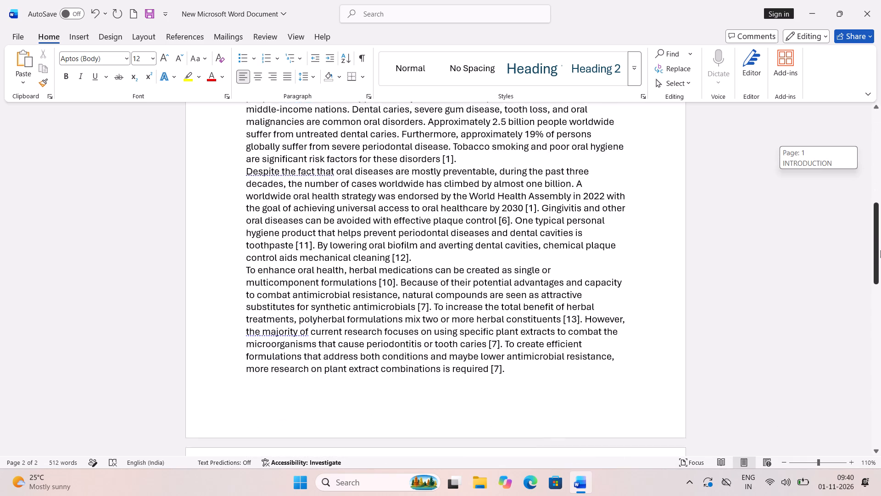
drag(880, 250, 880, 428)
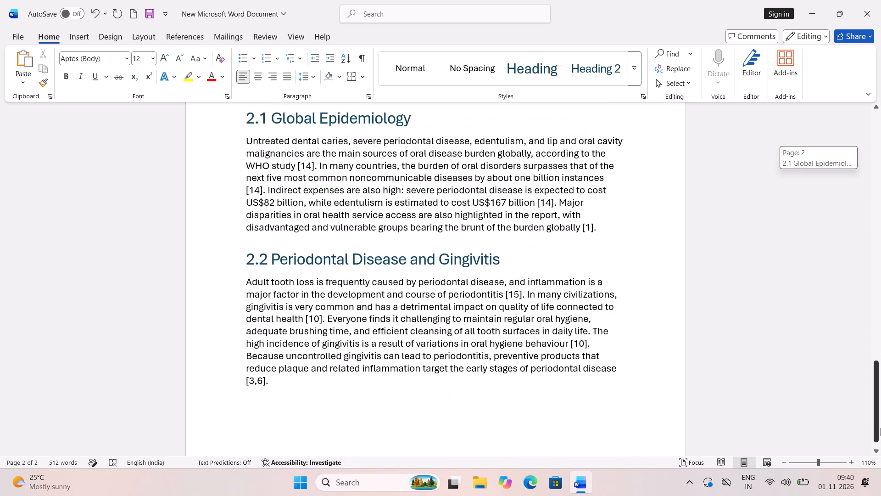
drag(880, 428, 880, 495)
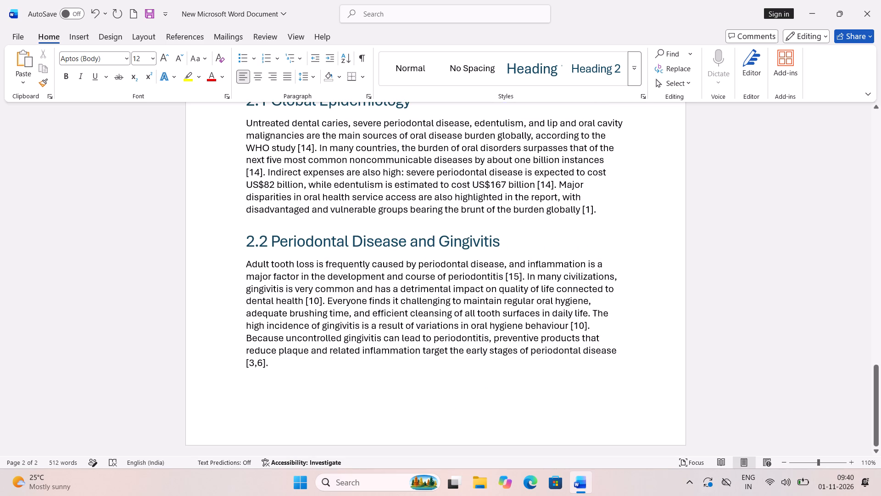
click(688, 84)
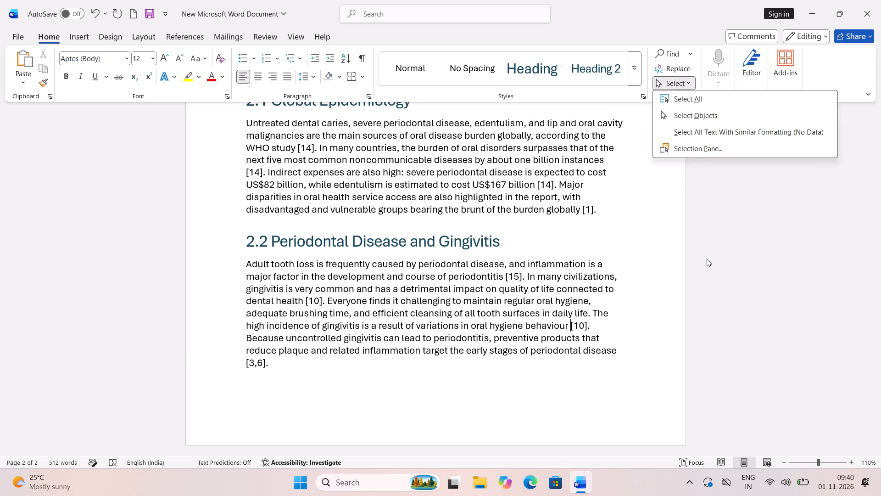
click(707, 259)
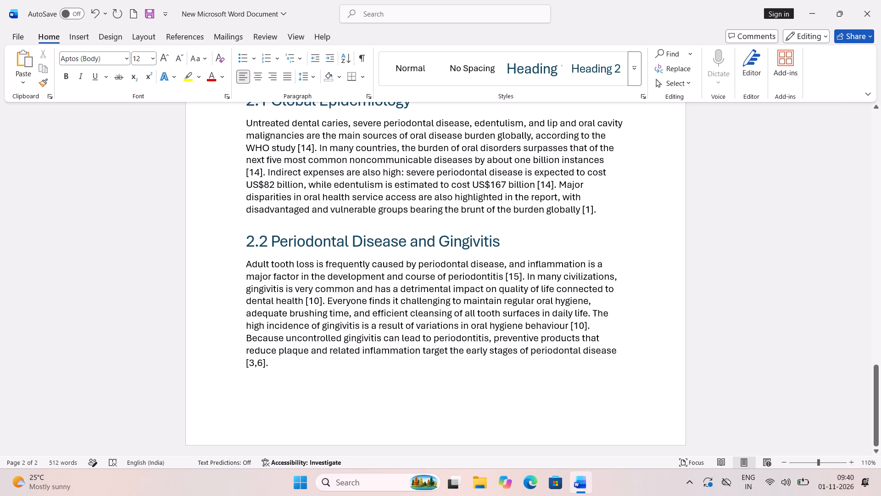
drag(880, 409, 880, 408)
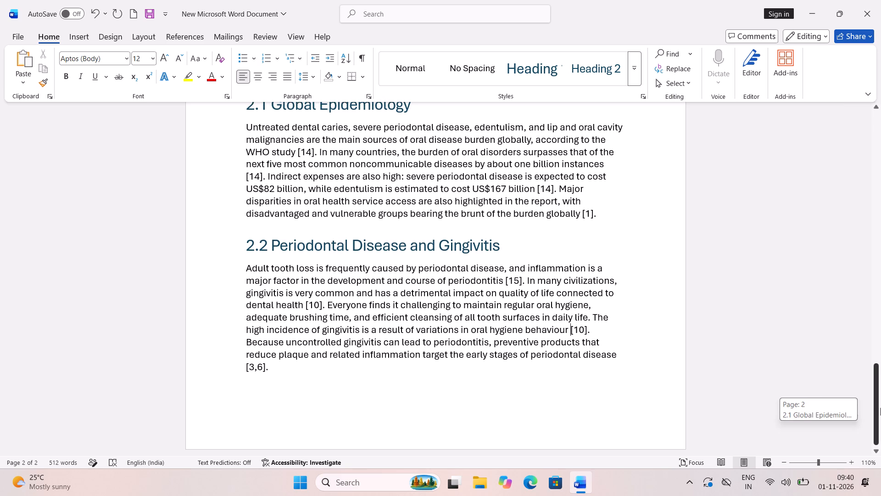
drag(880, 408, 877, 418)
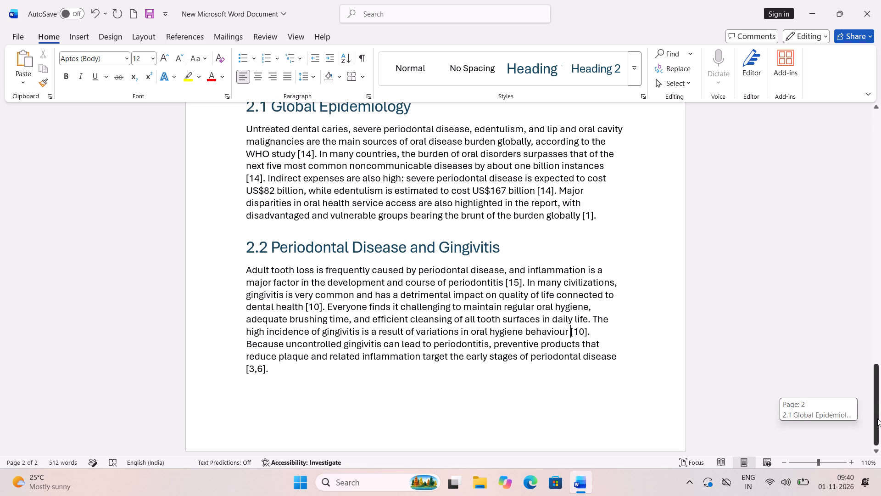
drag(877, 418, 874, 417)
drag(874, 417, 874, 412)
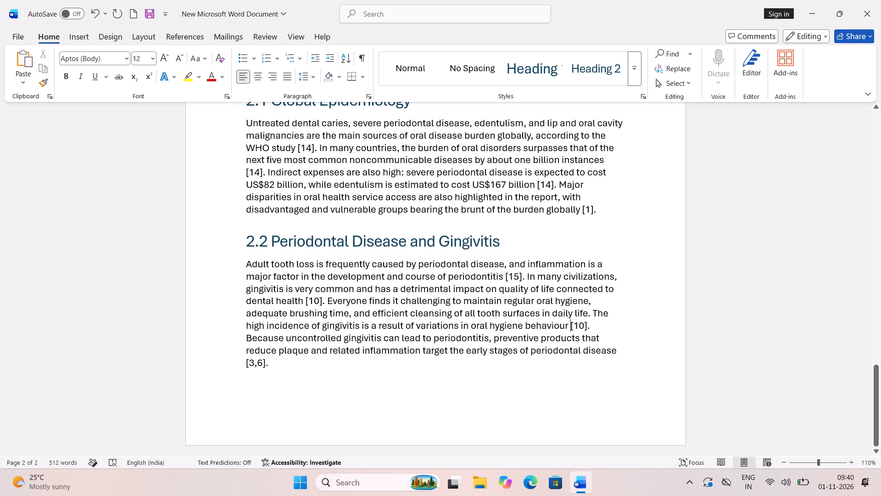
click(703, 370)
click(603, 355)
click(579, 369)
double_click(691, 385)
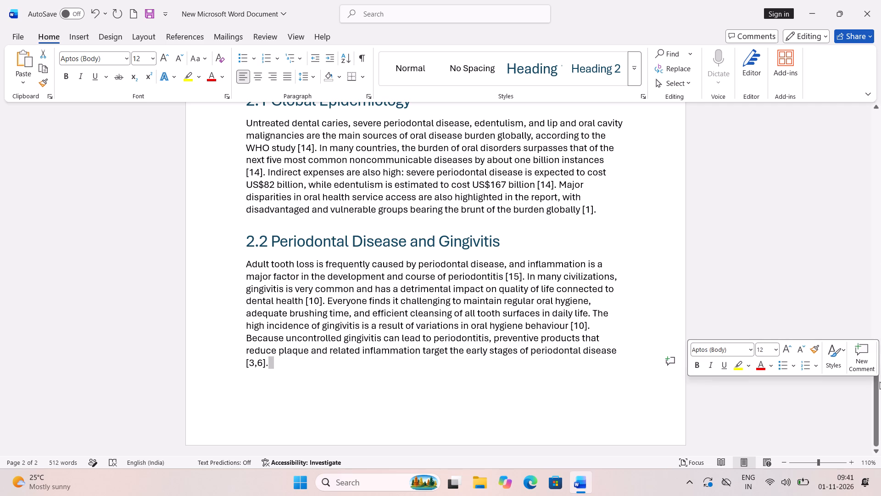
Reread the review from the title and introduction to section 2.2, checking the page layout and the Global Burden of Oral Diseases infographic.
drag(880, 382, 880, 185)
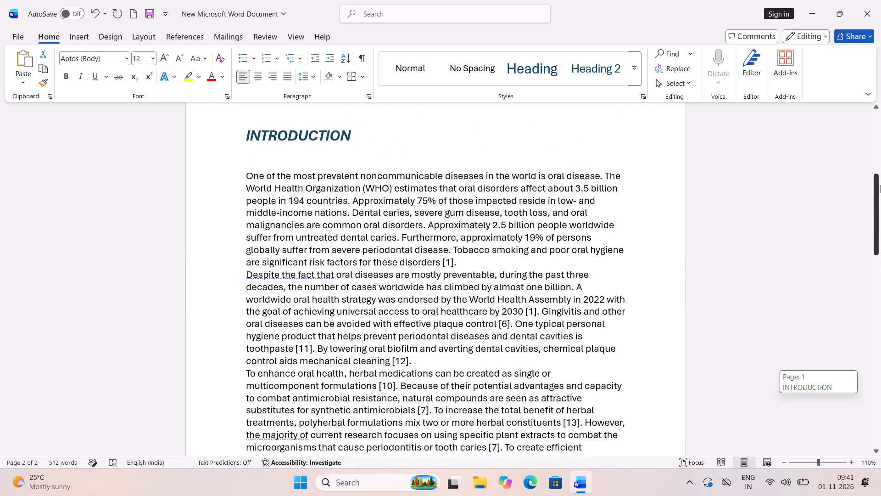
drag(880, 185, 873, 368)
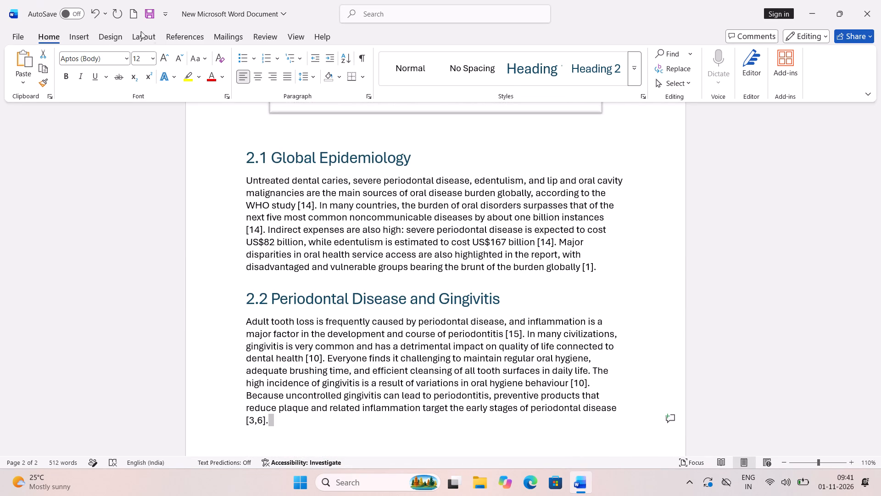
click(167, 10)
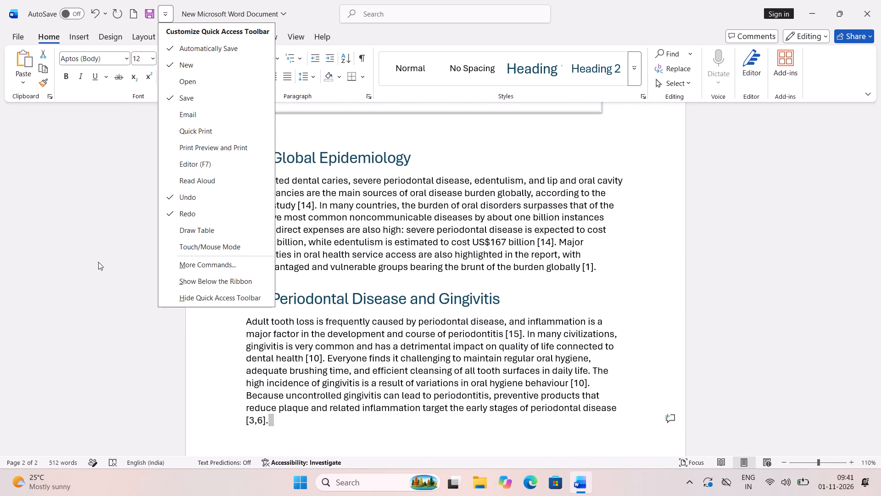
click(100, 269)
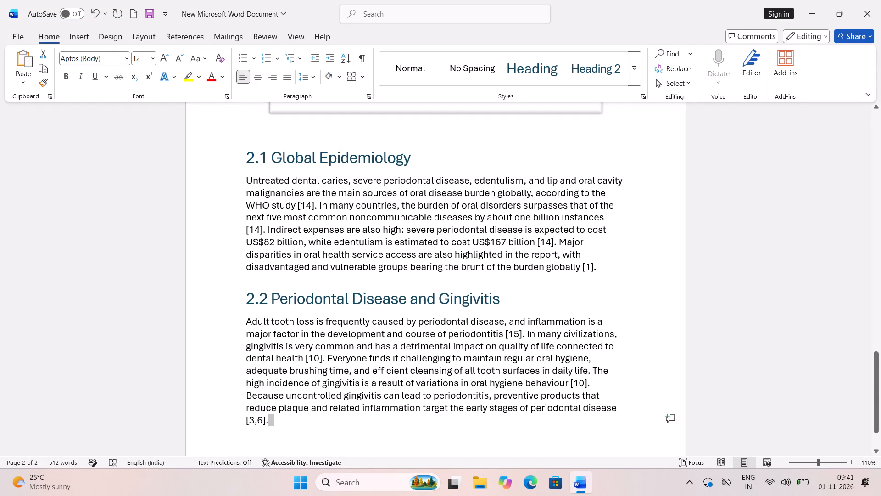
drag(880, 393, 850, 239)
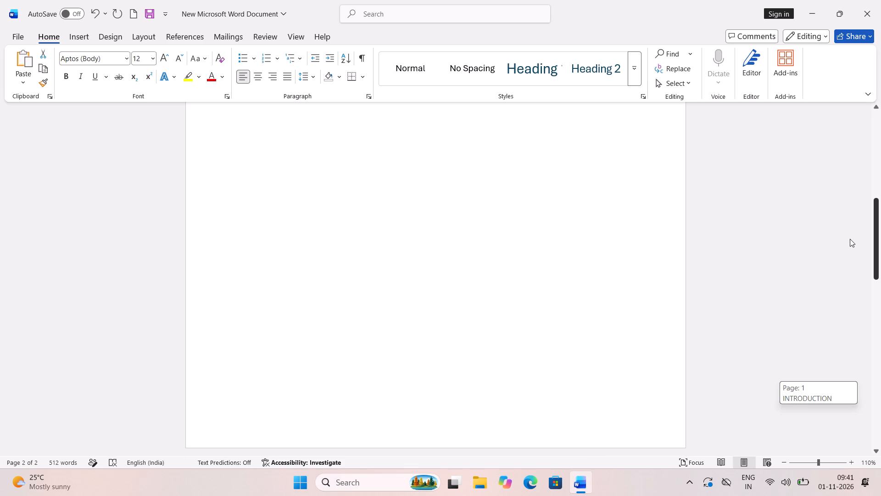
drag(850, 239, 866, 196)
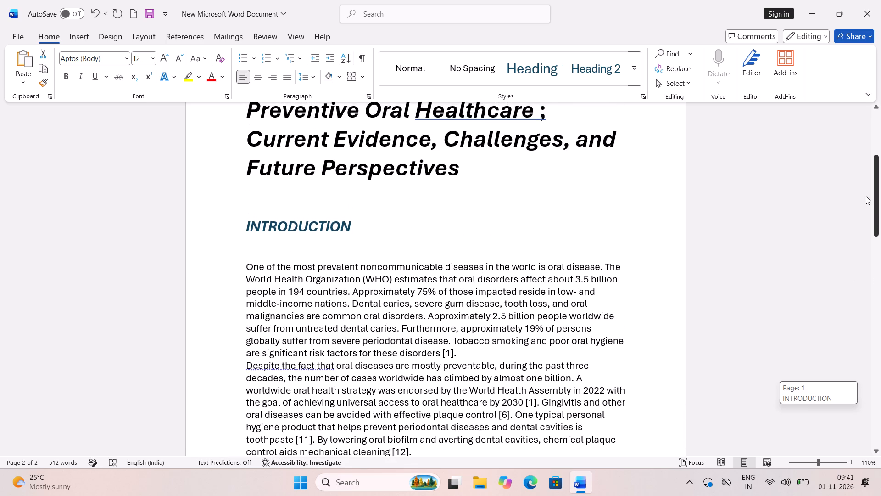
drag(866, 196, 864, 188)
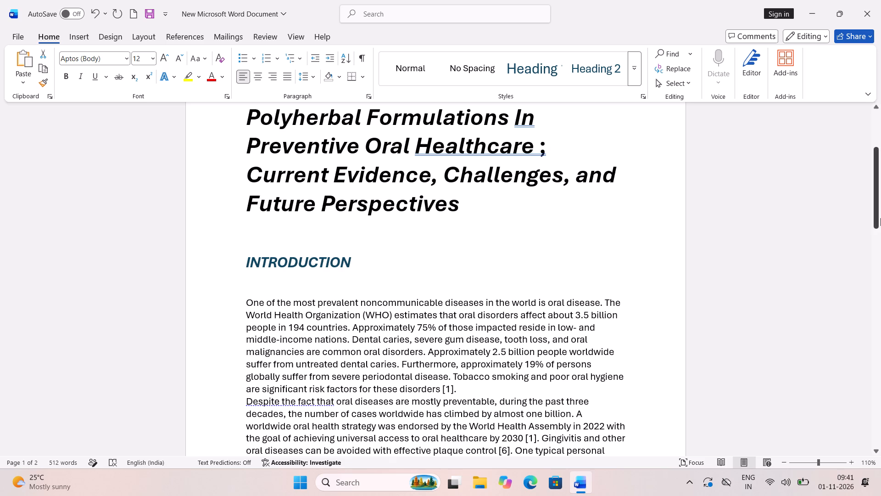
drag(880, 218, 880, 285)
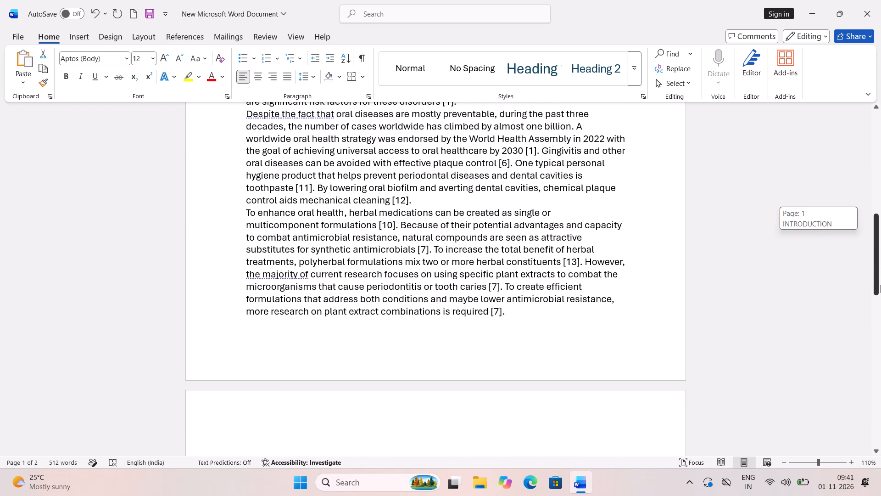
drag(880, 285, 879, 275)
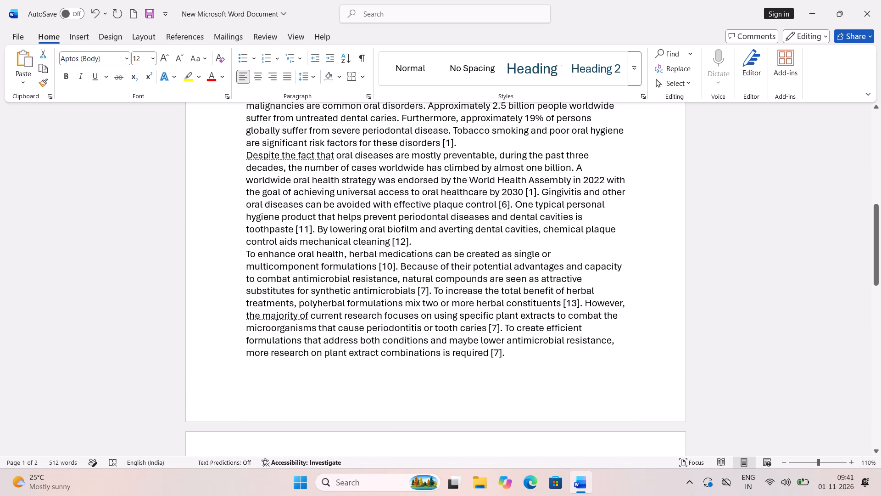
drag(880, 250, 878, 183)
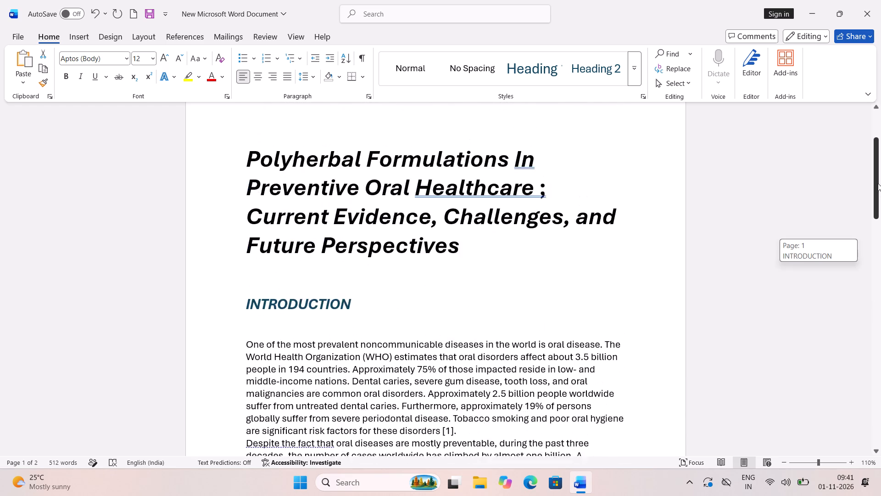
drag(878, 183, 875, 188)
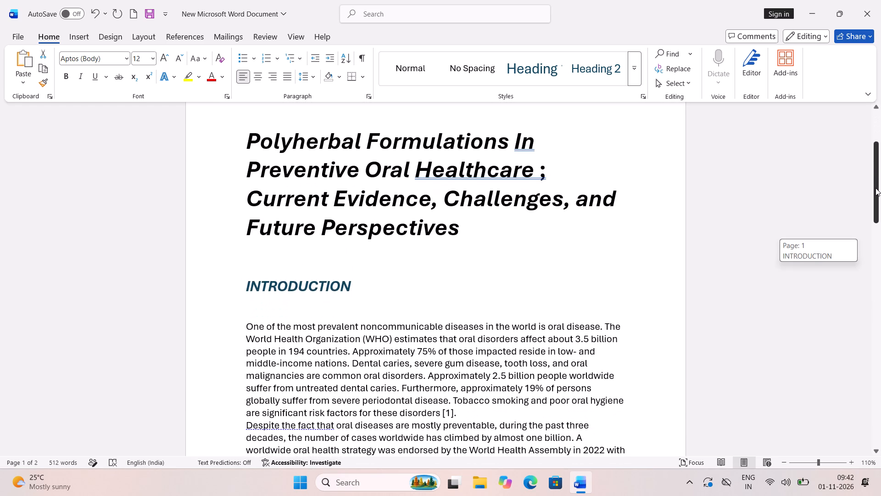
drag(875, 188, 876, 193)
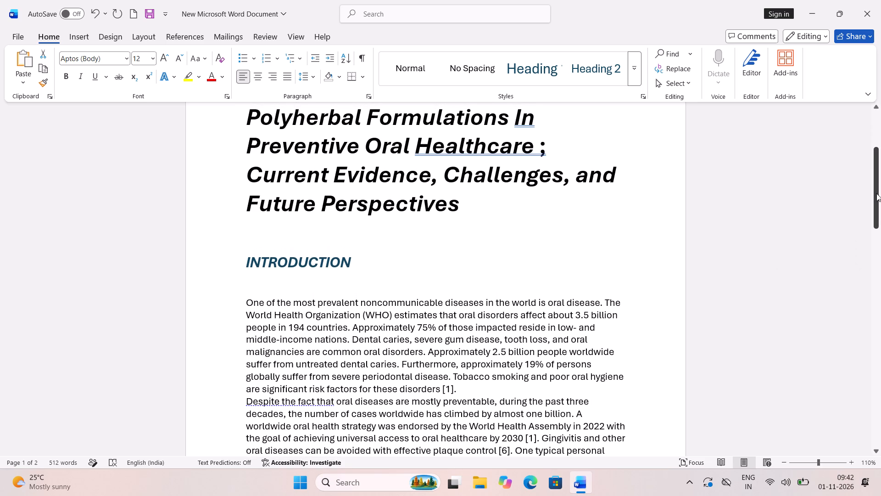
drag(876, 193, 880, 252)
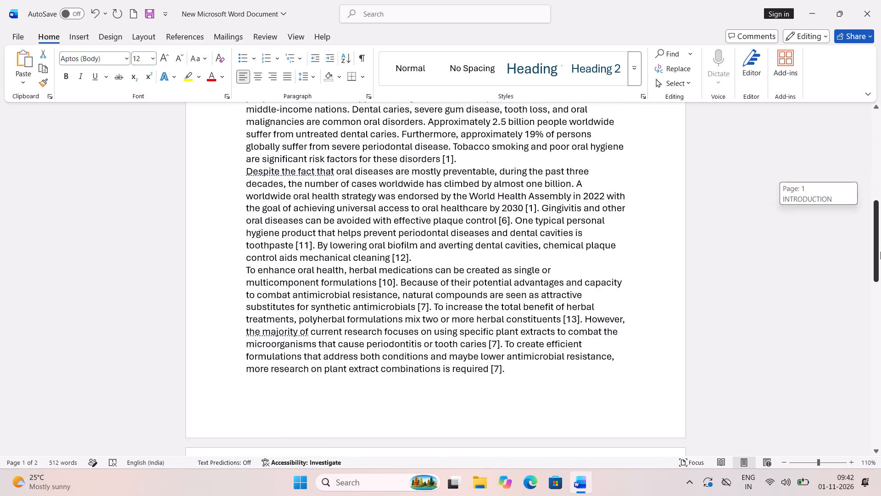
drag(880, 252, 880, 372)
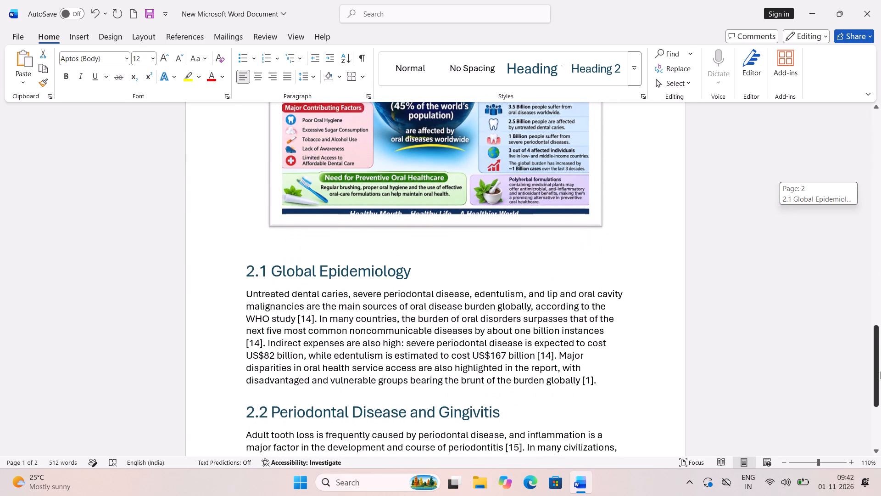
drag(880, 372, 880, 387)
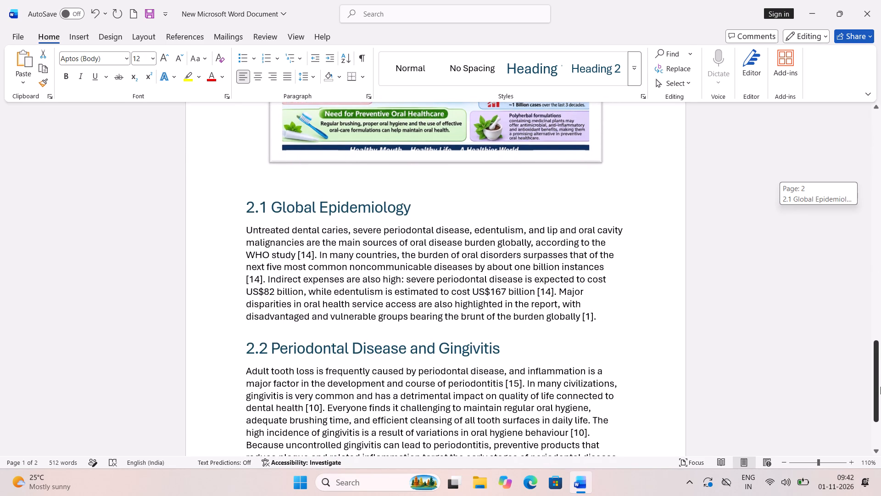
drag(880, 387, 878, 448)
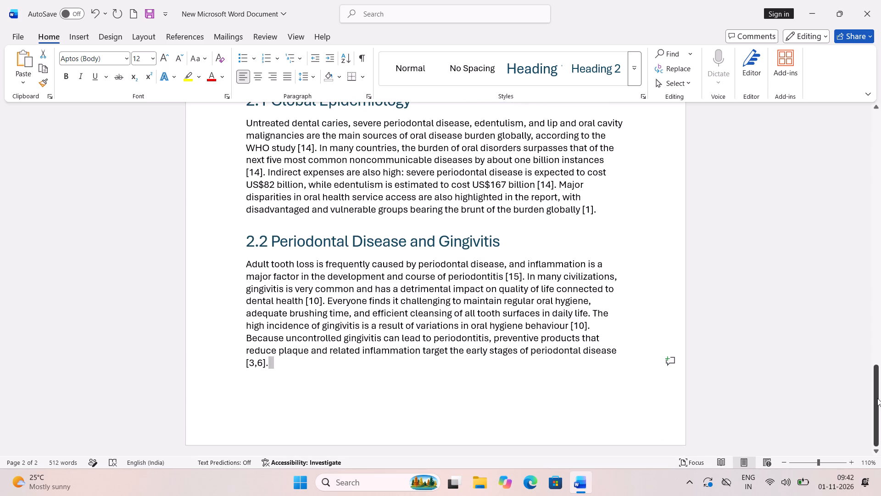
drag(877, 398, 879, 316)
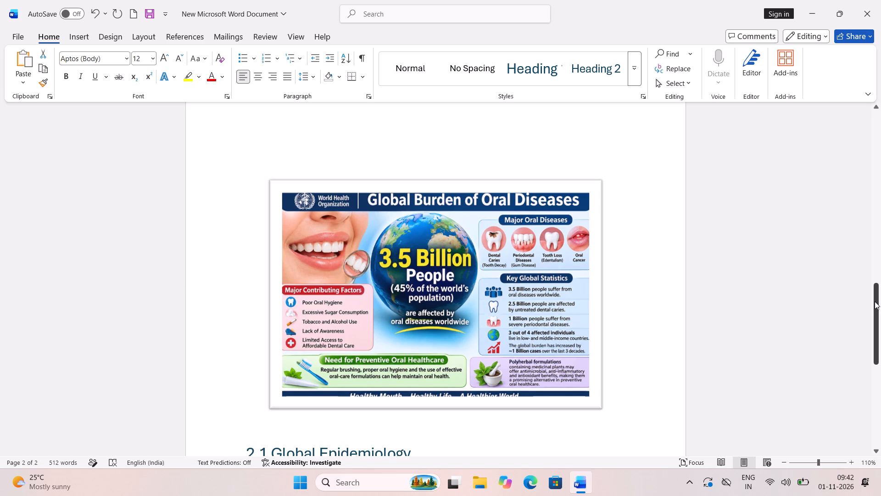
Look over the whole review again, from the title and introduction through the infographic to the end of section 2.2.
triple_click(875, 301)
drag(875, 301, 880, 402)
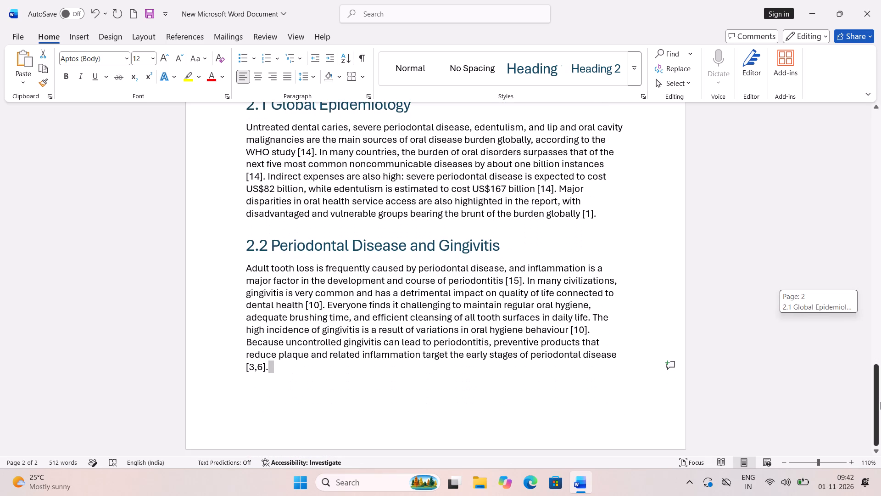
drag(880, 402, 844, 195)
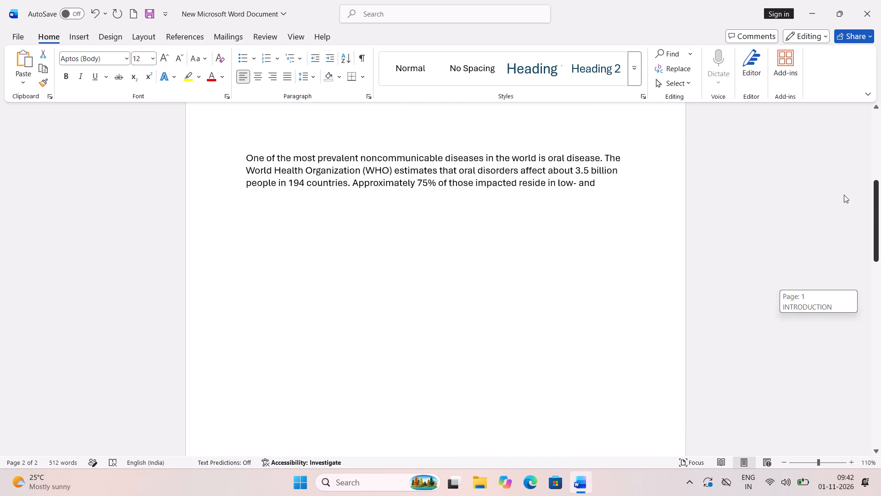
drag(844, 195, 844, 192)
click(877, 215)
drag(877, 215, 880, 121)
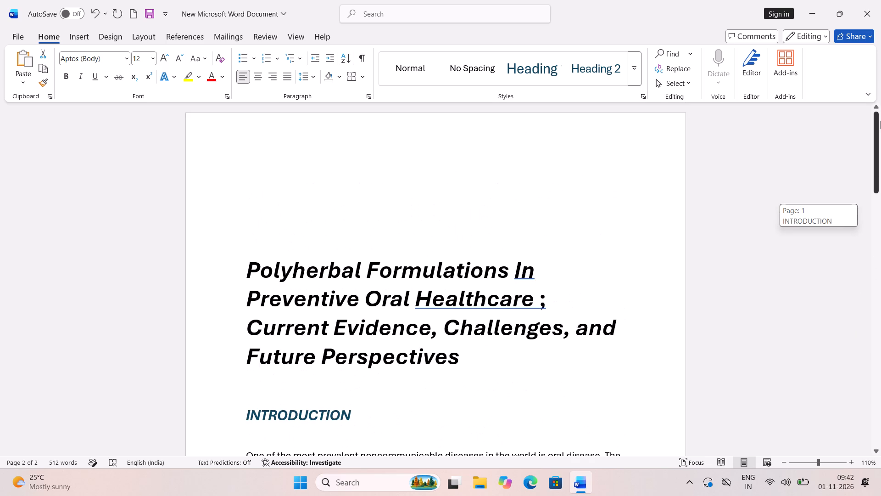
drag(880, 121, 797, 309)
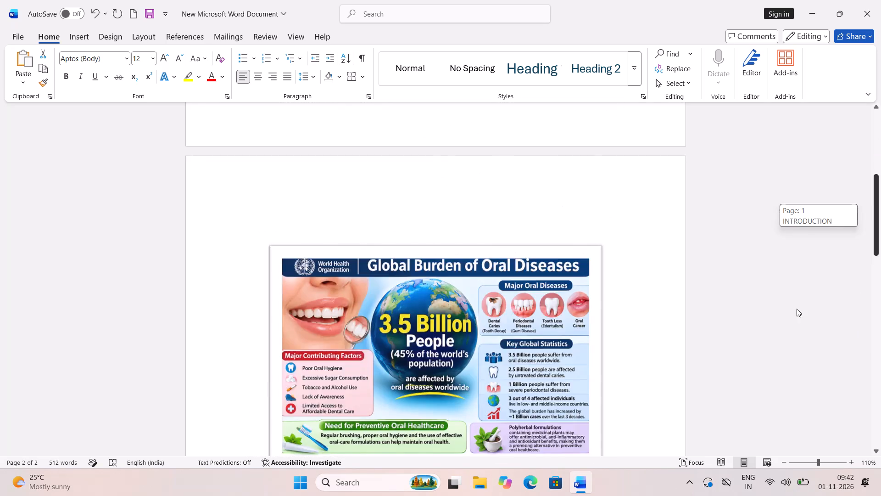
drag(797, 309, 788, 306)
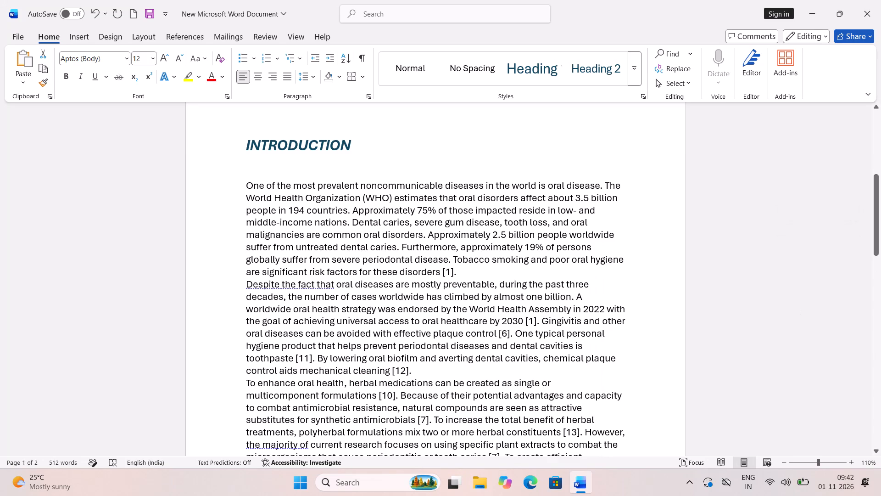
click(45, 68)
drag(880, 212, 880, 338)
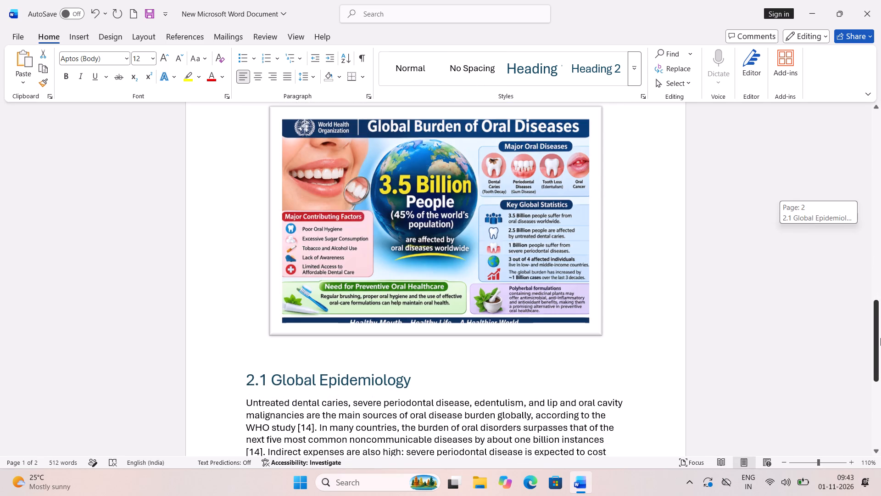
drag(880, 338, 880, 338)
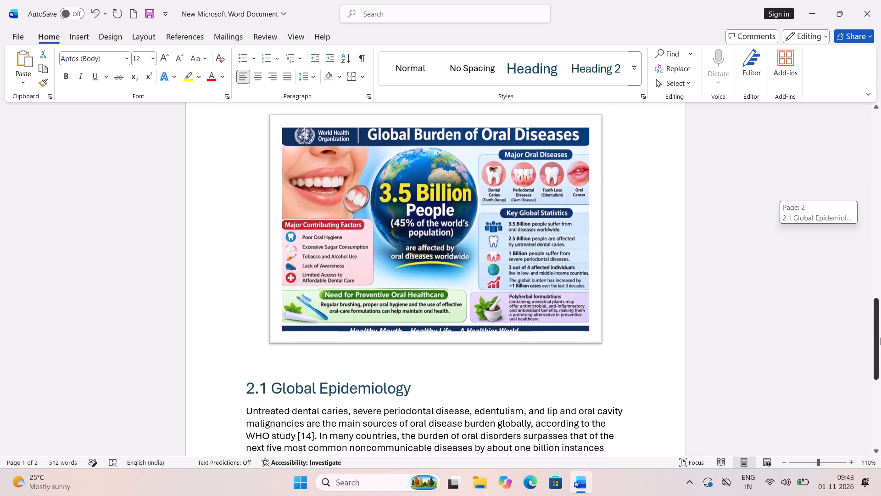
drag(880, 338, 880, 469)
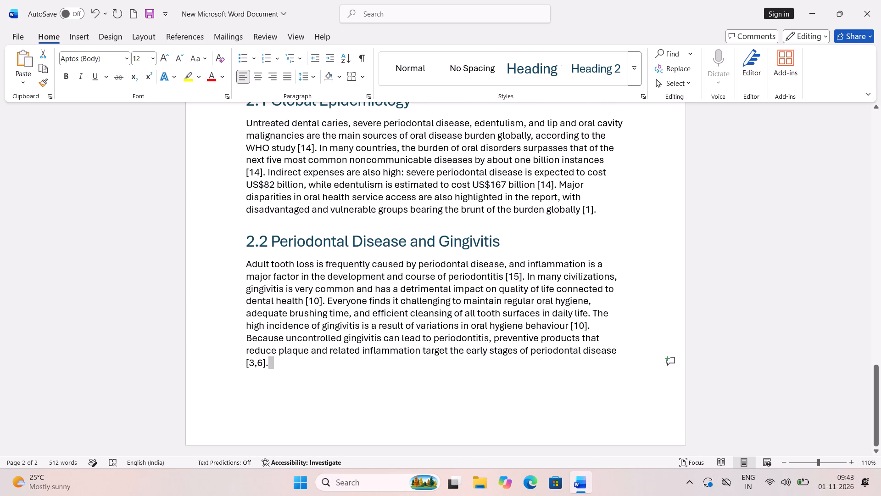
Launch the installed app with the black K icon.
click(301, 479)
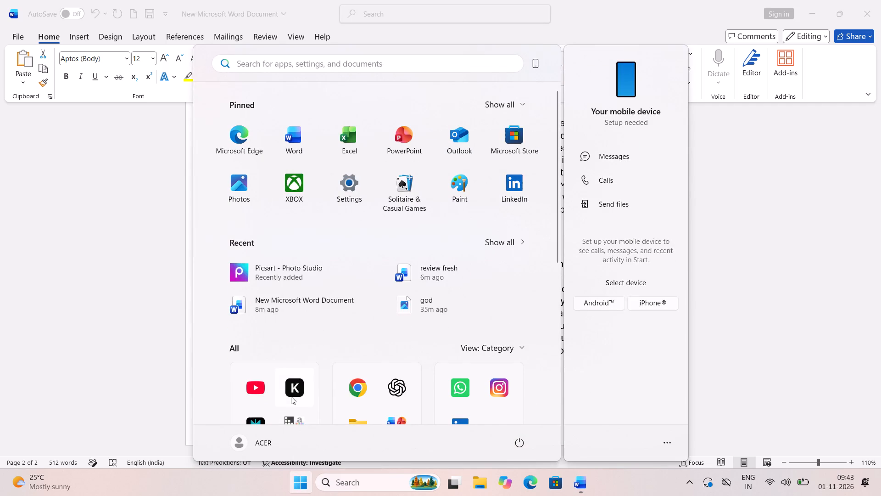
click(291, 396)
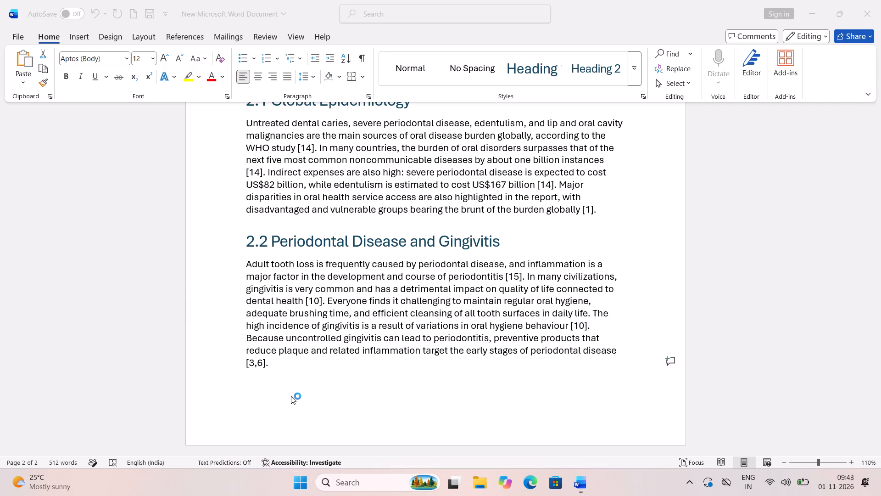
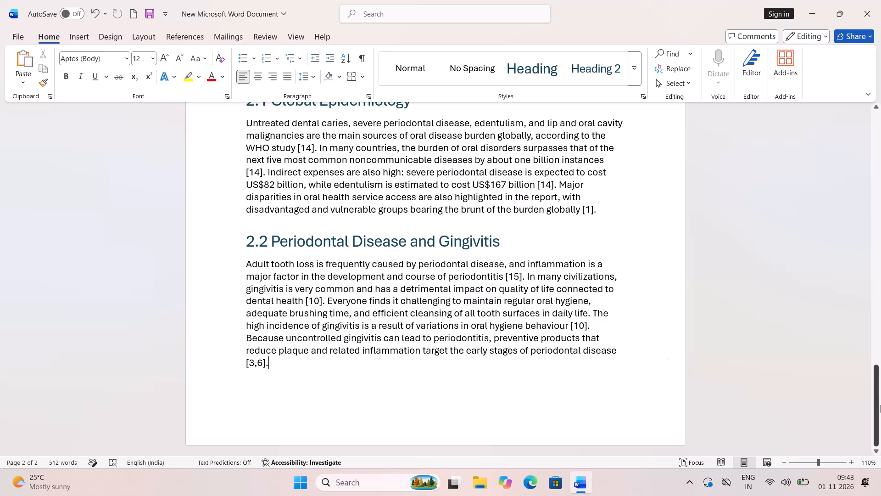
Review page 2 again, from the Global Burden of Oral Diseases infographic through section 2.1 to the end of section 2.2.
drag(880, 405, 870, 350)
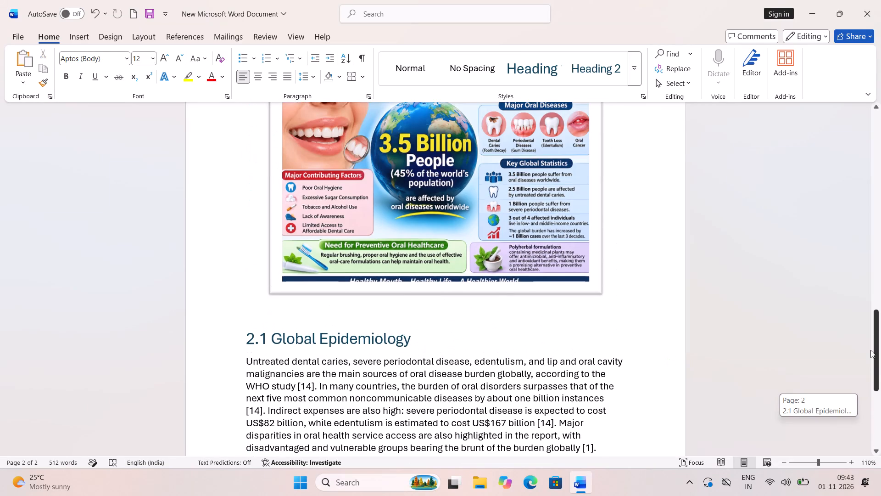
drag(870, 350, 862, 328)
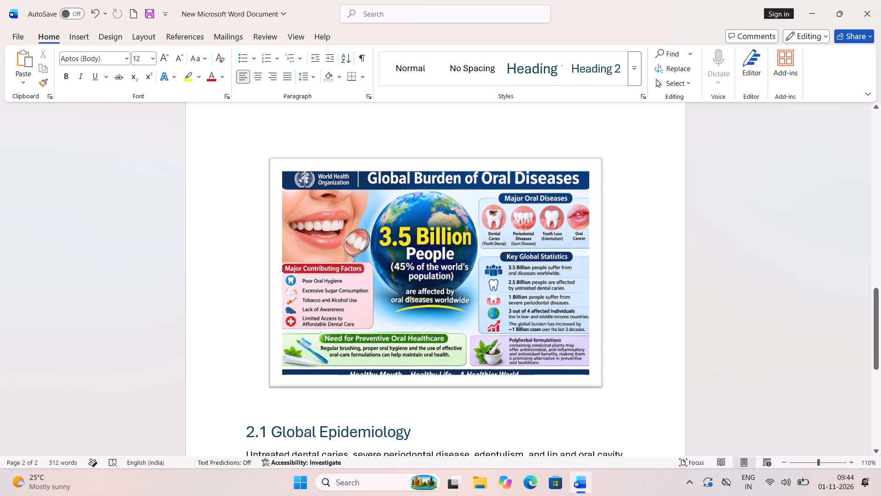
drag(876, 348, 879, 359)
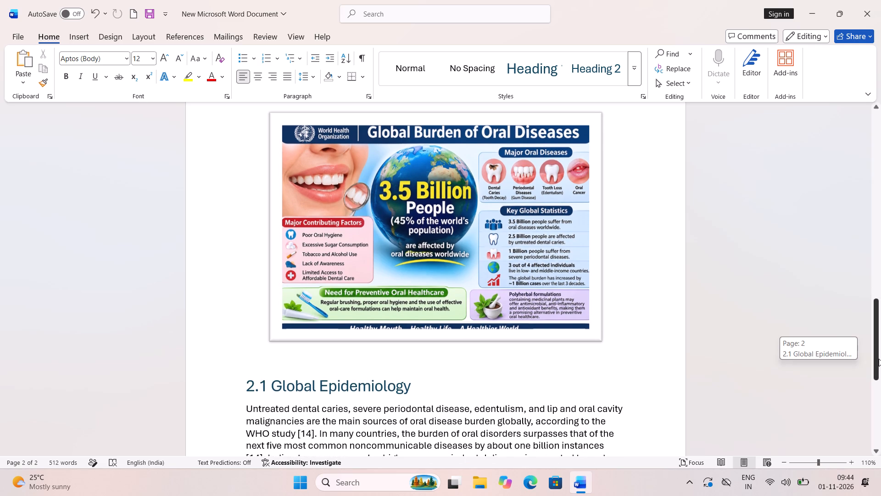
drag(879, 359, 880, 367)
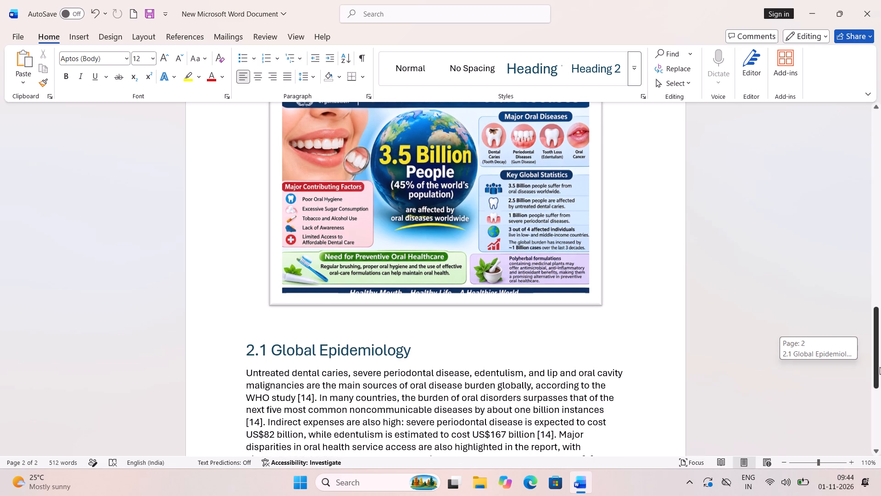
drag(880, 367, 876, 407)
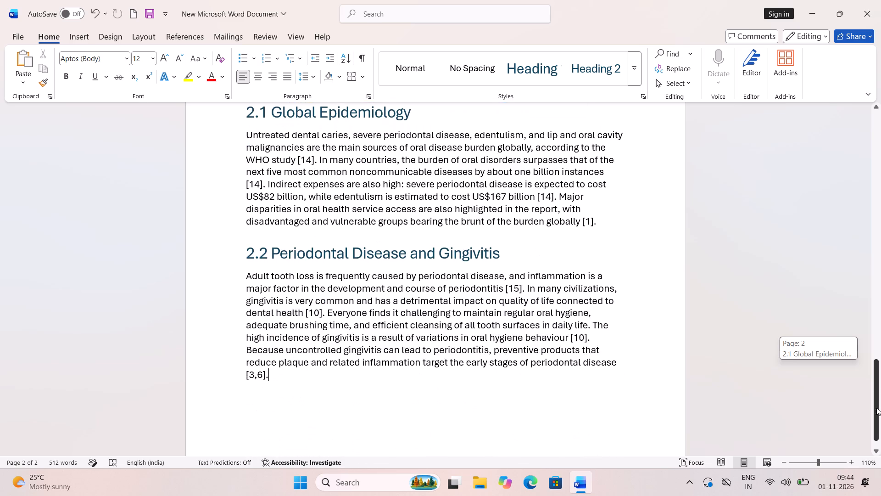
drag(876, 407, 868, 344)
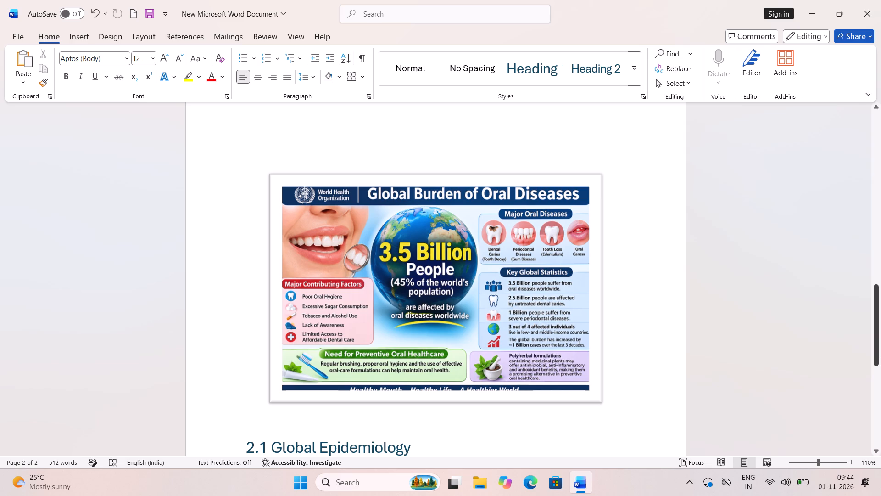
drag(880, 354, 880, 395)
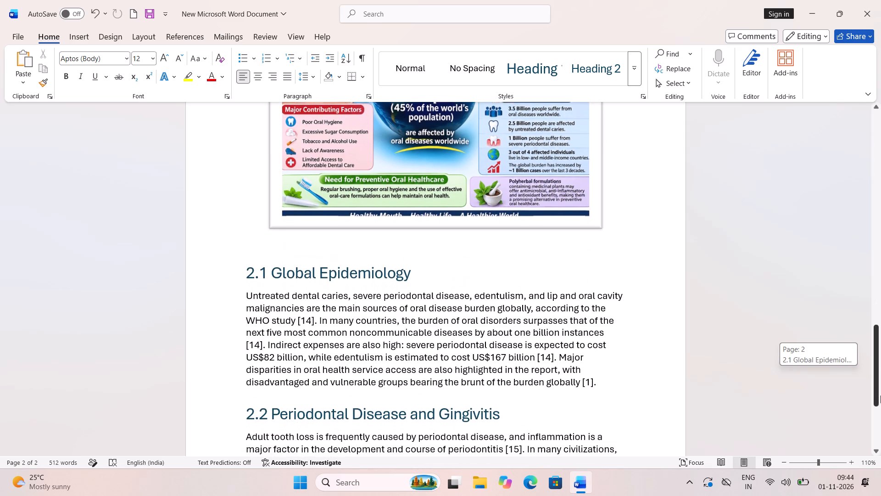
drag(880, 395, 880, 396)
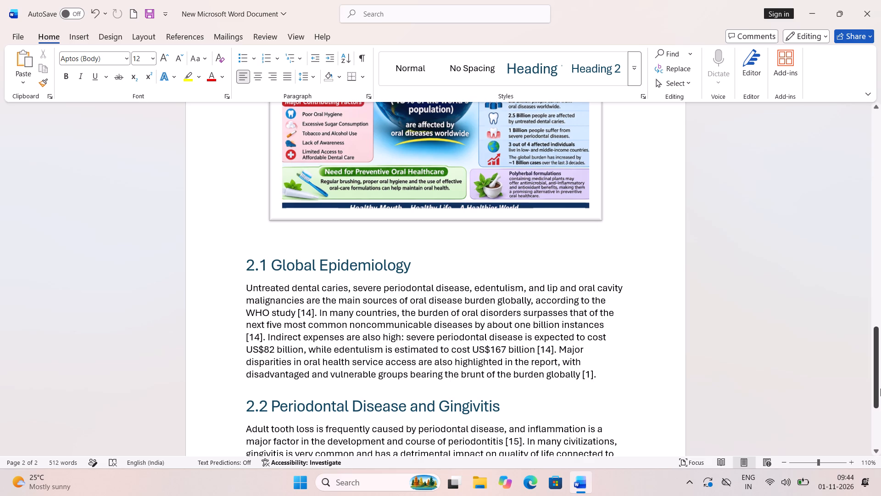
click(880, 389)
drag(880, 389, 871, 372)
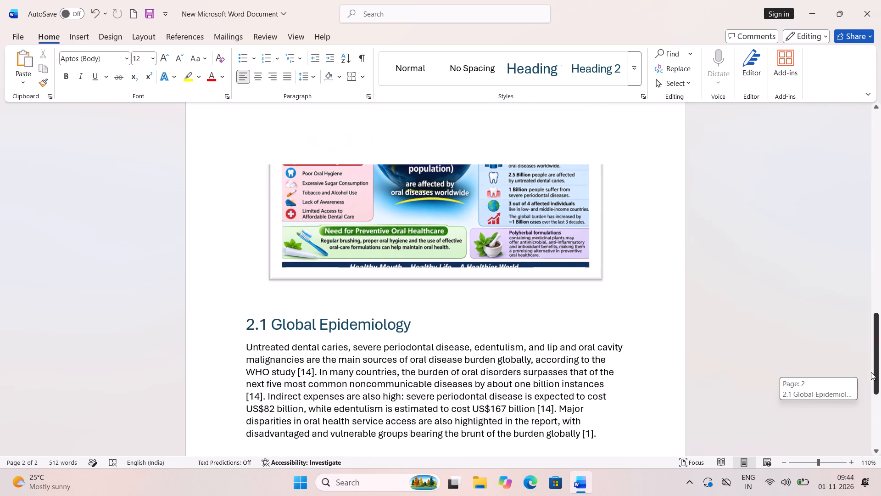
drag(871, 372, 871, 367)
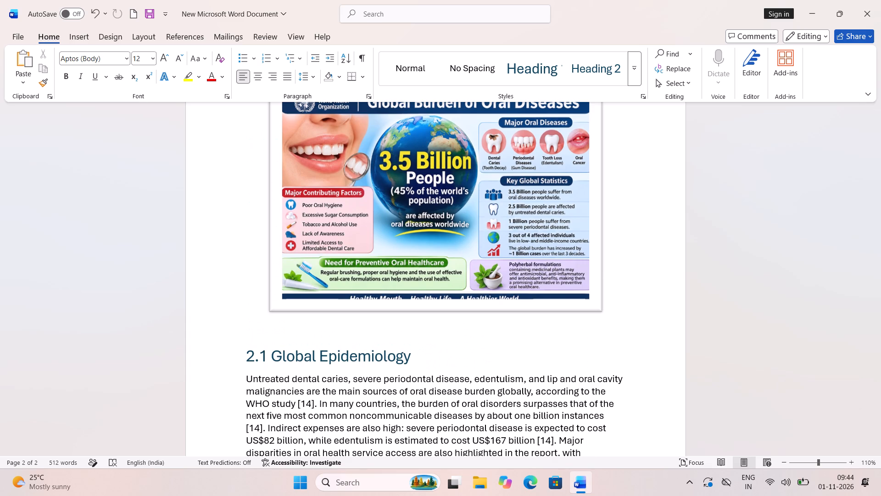
click(878, 375)
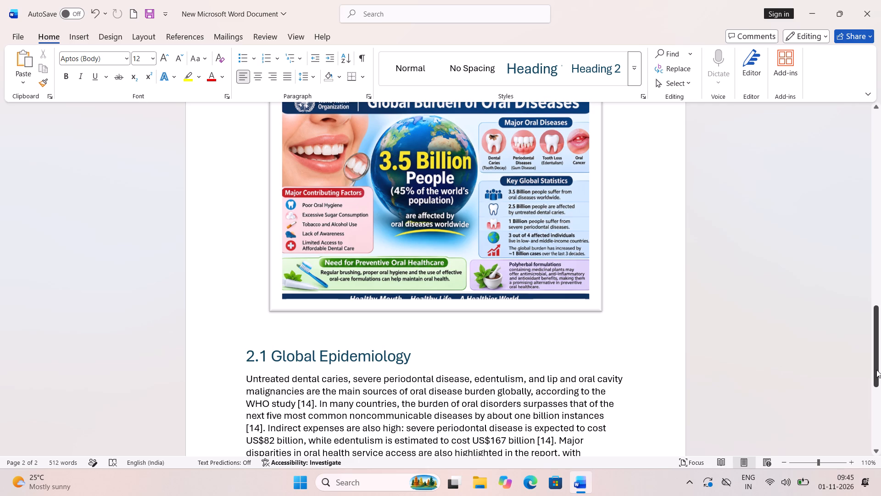
click(876, 370)
drag(876, 370, 880, 495)
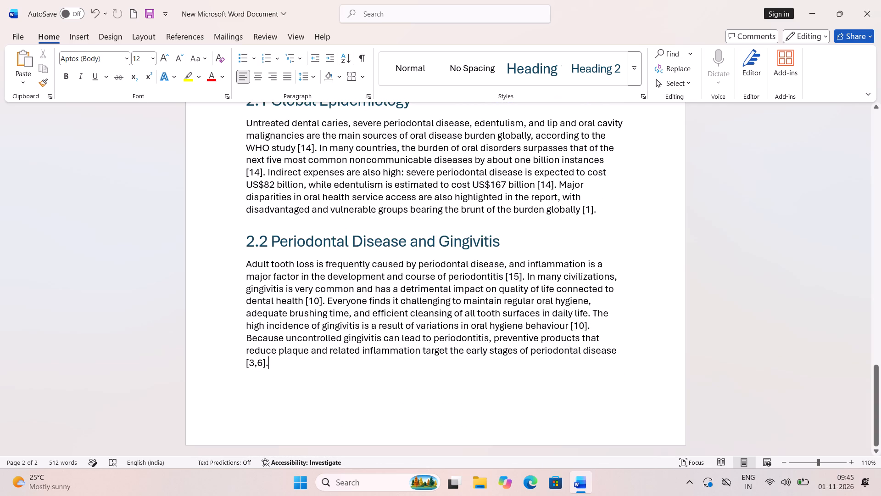
click(479, 403)
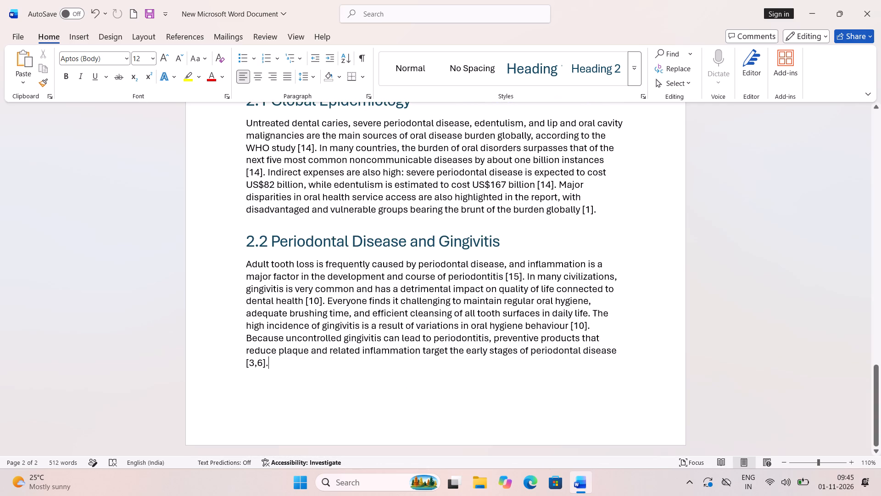
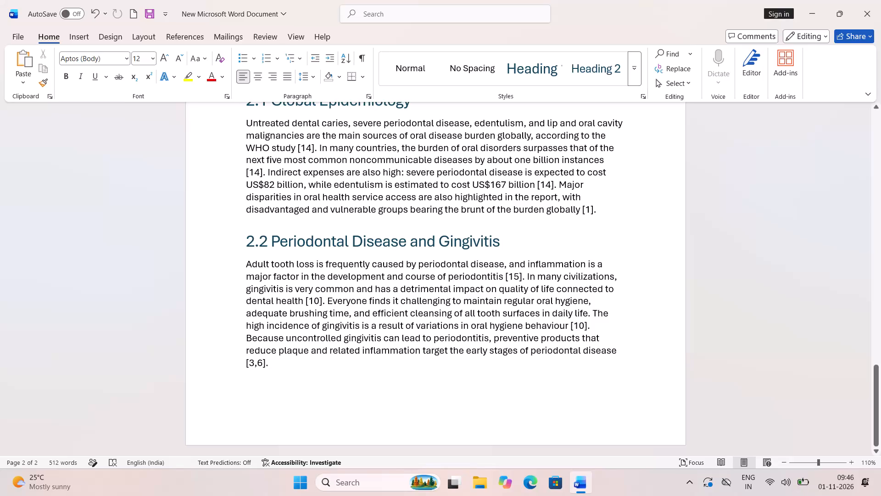
Insert a blank page after the end of section 2.2 Periodontal Disease and Gingivitis.
click(79, 34)
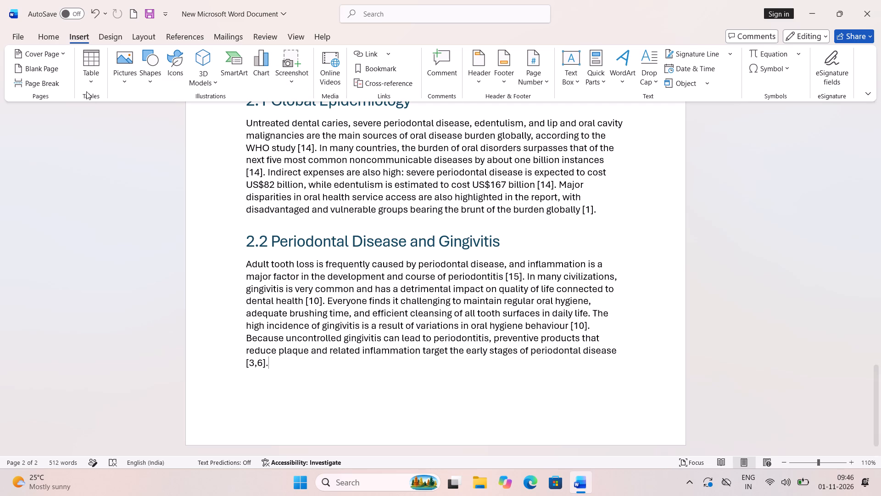
click(56, 64)
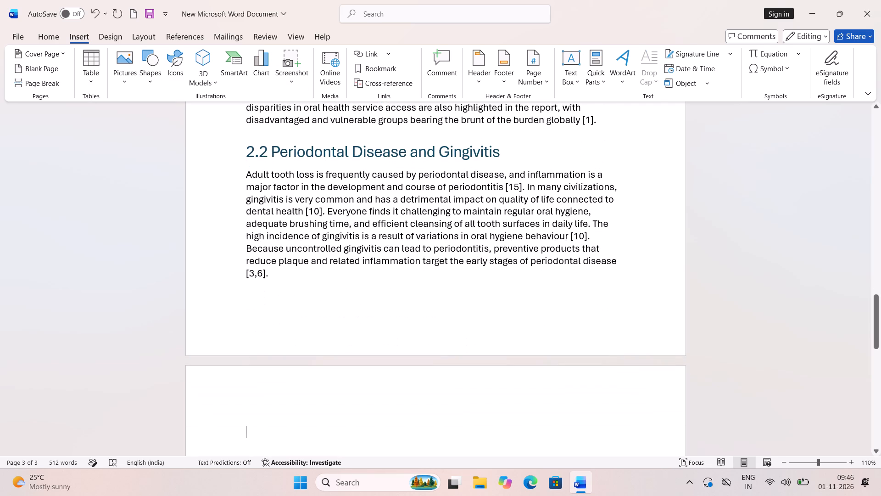
drag(880, 315, 880, 367)
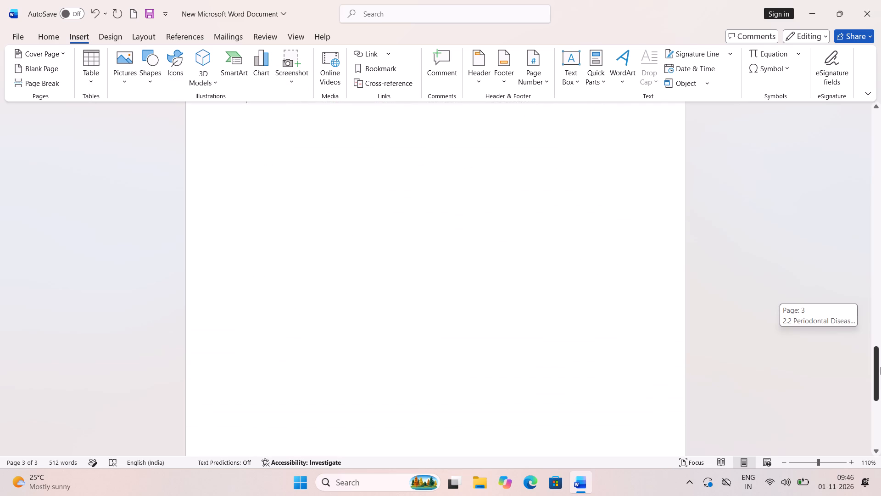
drag(880, 367, 880, 331)
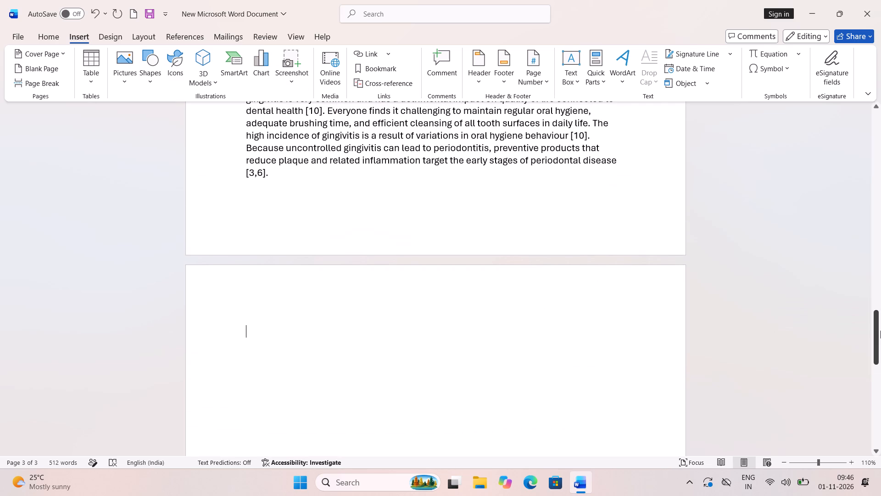
Snap the New Microsoft Word Document window to the right half of the screen.
key(Right)
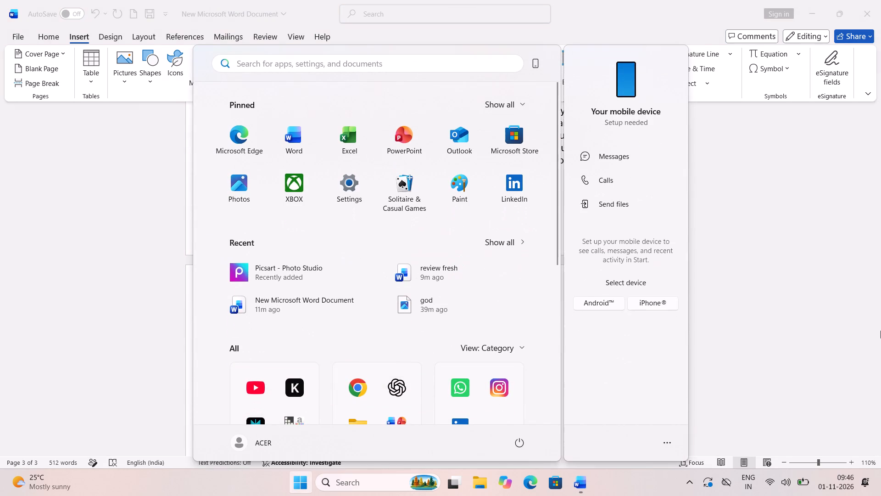
click(804, 283)
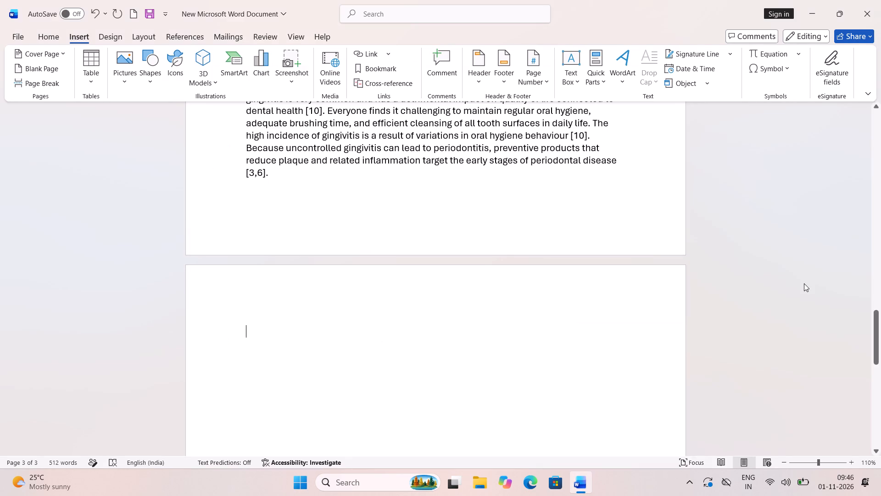
key(super+Right)
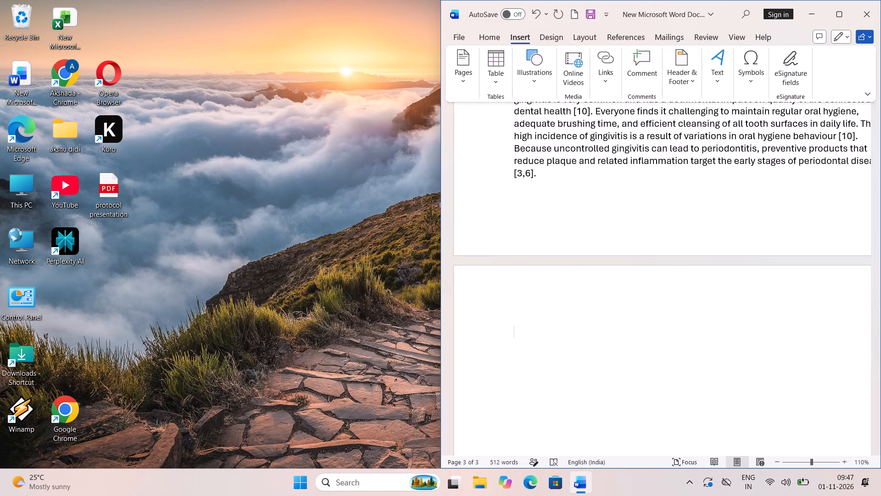
Open the review fresh document from the Downloads folder, maximize it and look through section 3 on biofilm and dysbiosis.
click(297, 485)
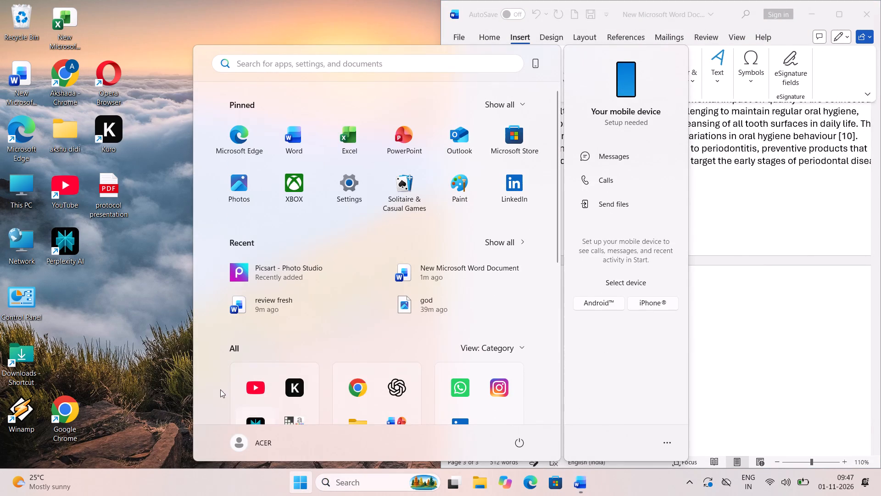
double_click(62, 128)
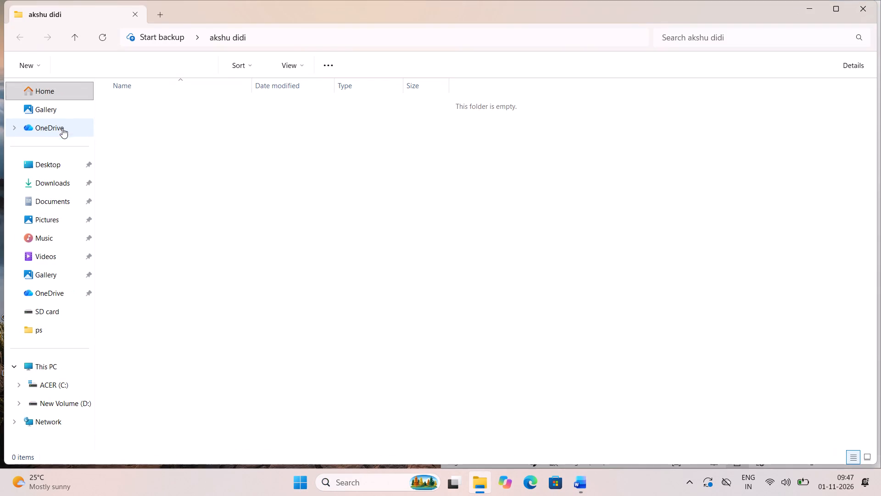
click(54, 182)
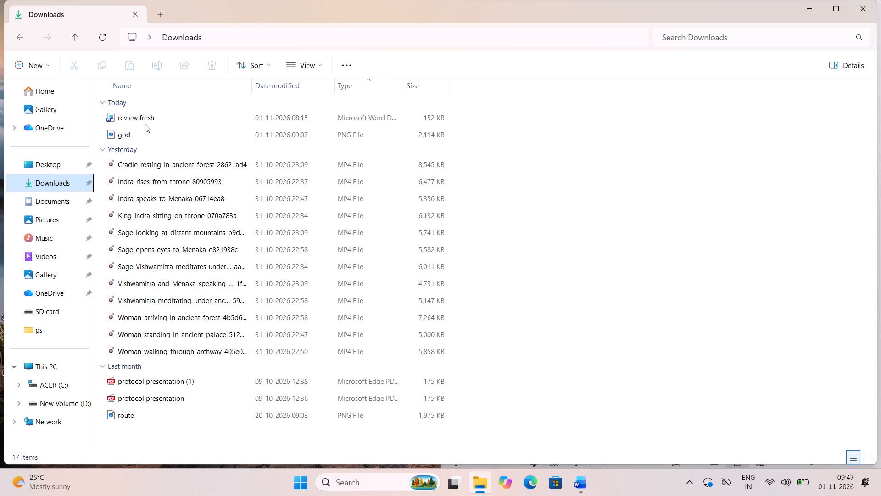
click(145, 111)
double_click(145, 111)
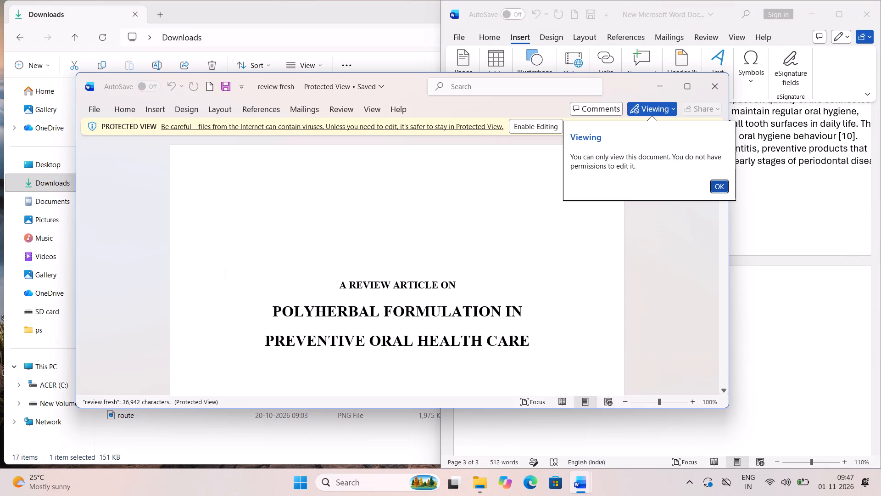
click(667, 237)
click(680, 86)
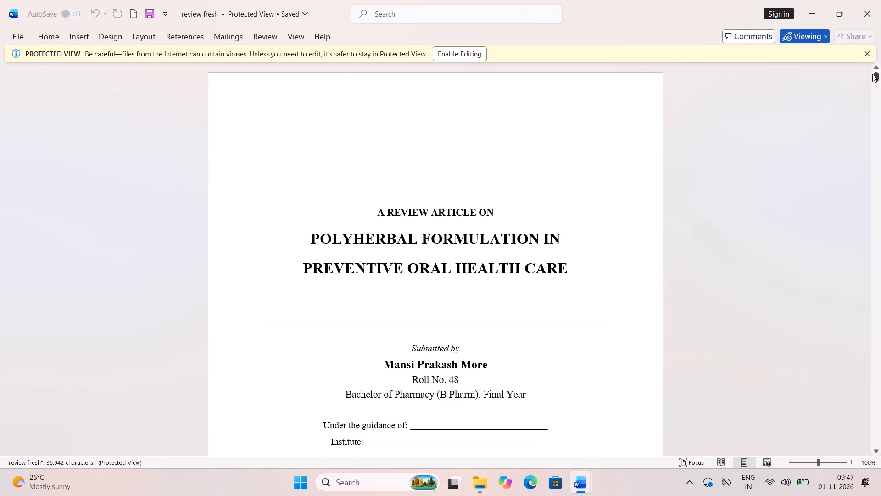
click(872, 74)
drag(872, 74, 876, 132)
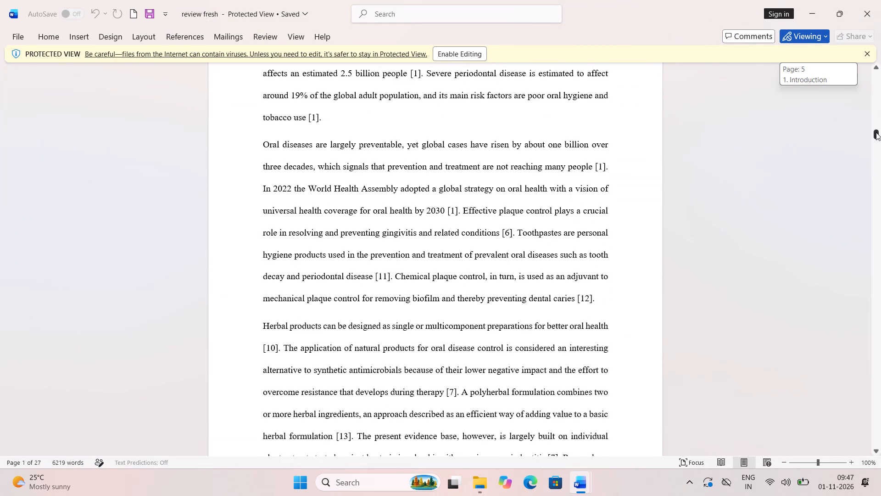
drag(876, 132, 876, 149)
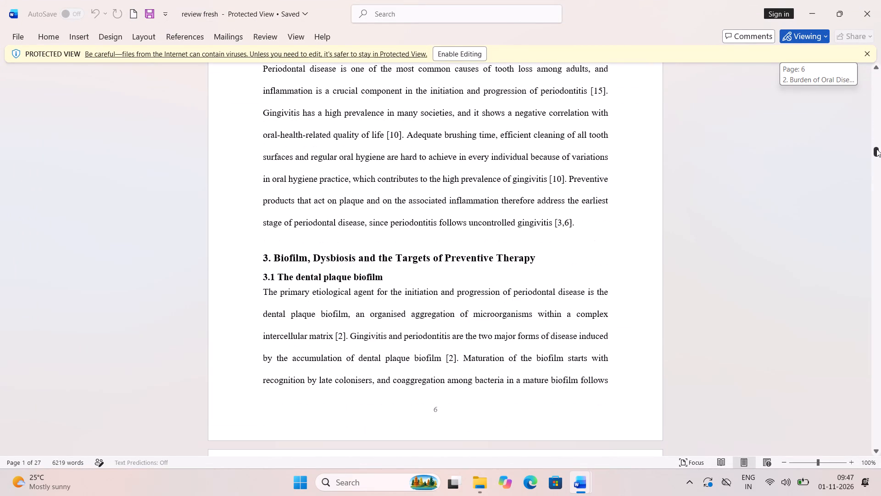
drag(876, 149, 878, 158)
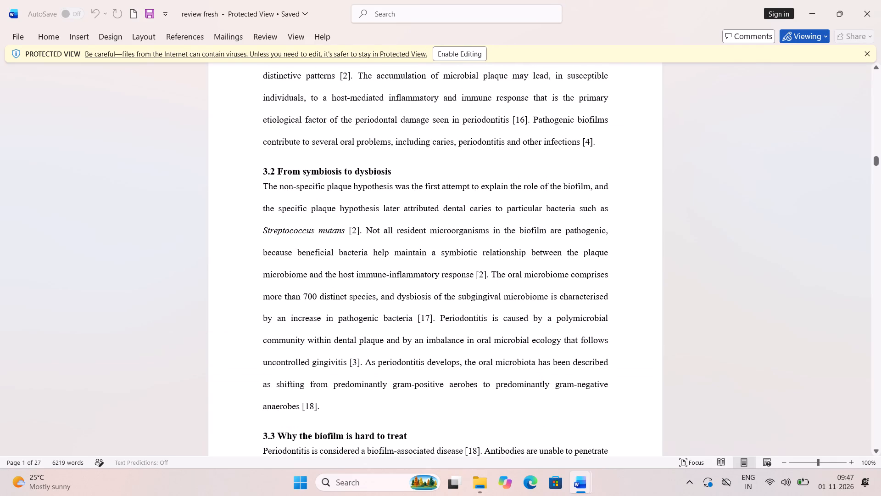
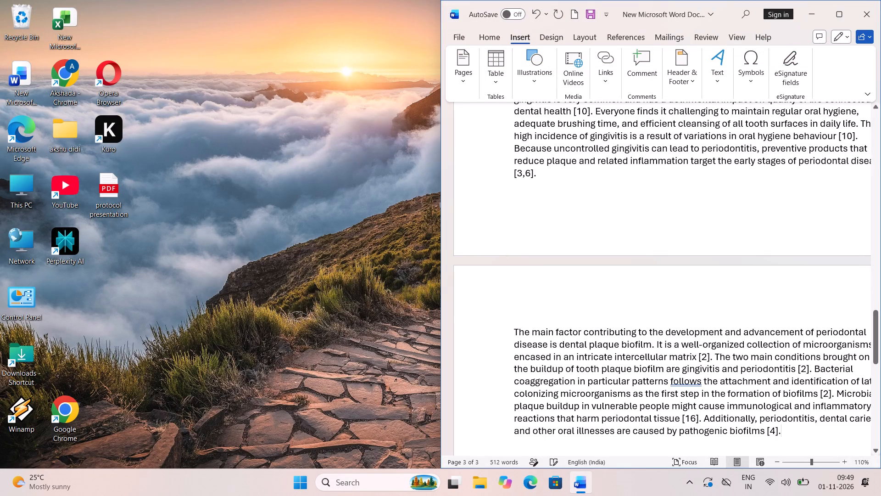
Open the review fresh document from the Downloads folder.
click(61, 135)
double_click(61, 135)
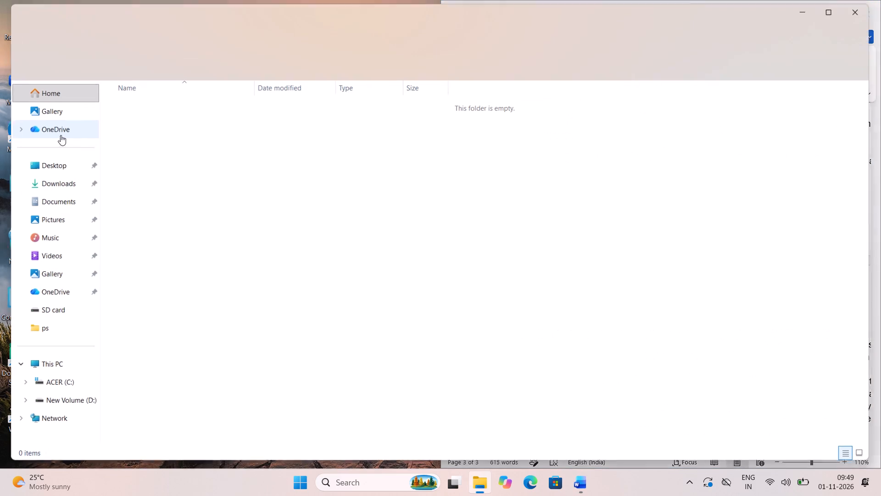
click(56, 174)
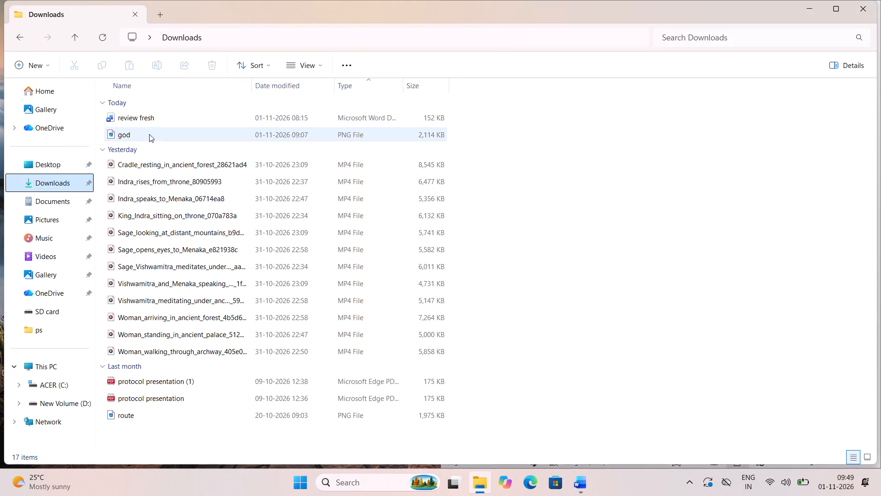
click(162, 120)
double_click(162, 120)
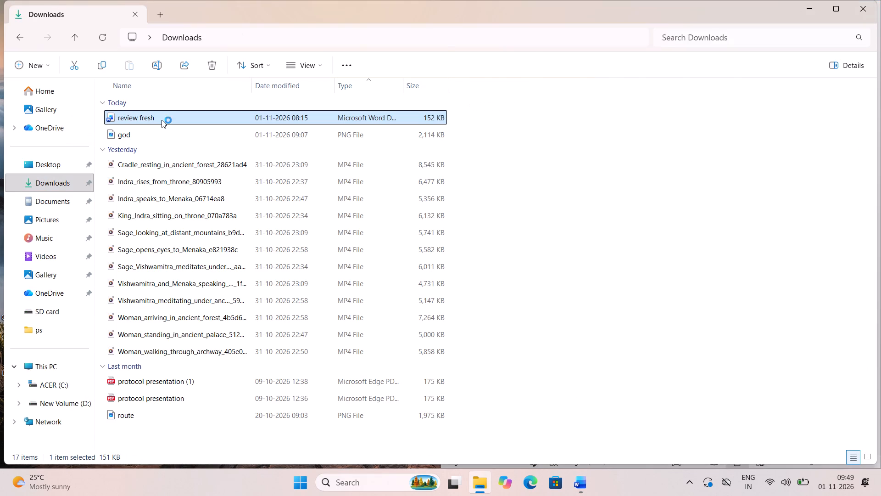
click(431, 252)
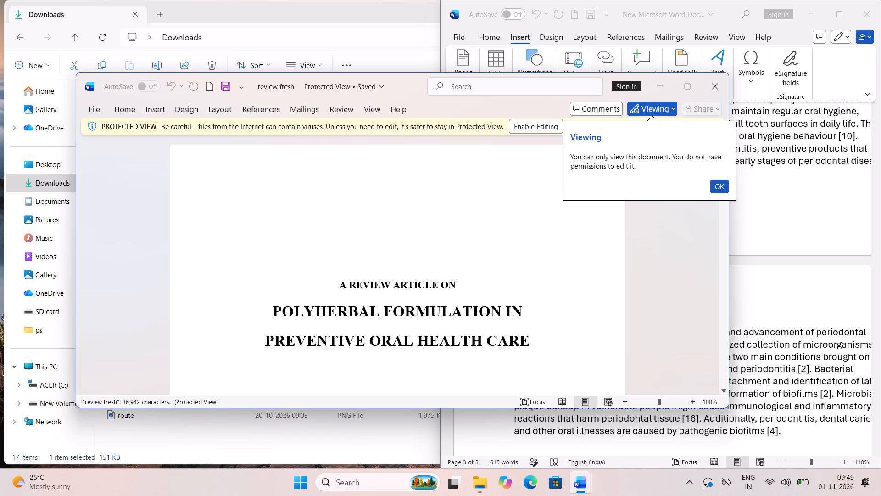
Copy the headings "3. Biofilm, Dysbiosis and the Targets of Preventive Therapy" and "3.1 The dental plaque biofilm" from review fresh, and close it.
drag(399, 299, 450, 342)
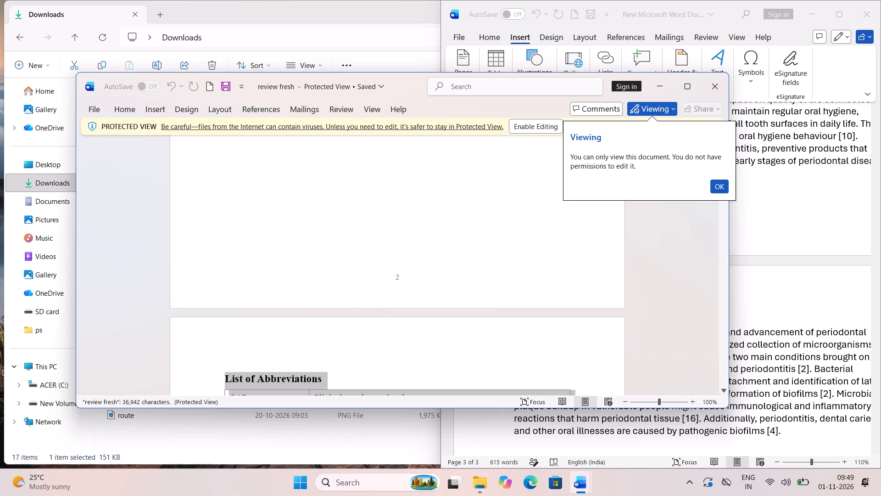
drag(450, 342, 458, 365)
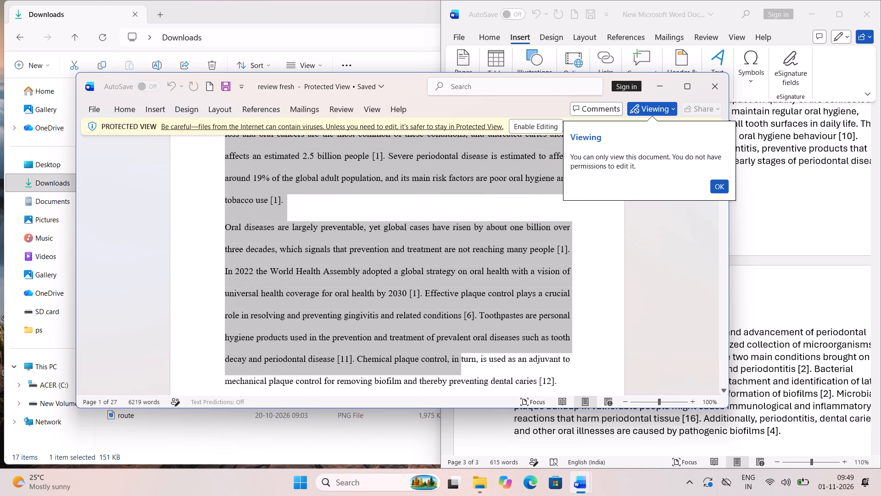
drag(458, 365, 474, 418)
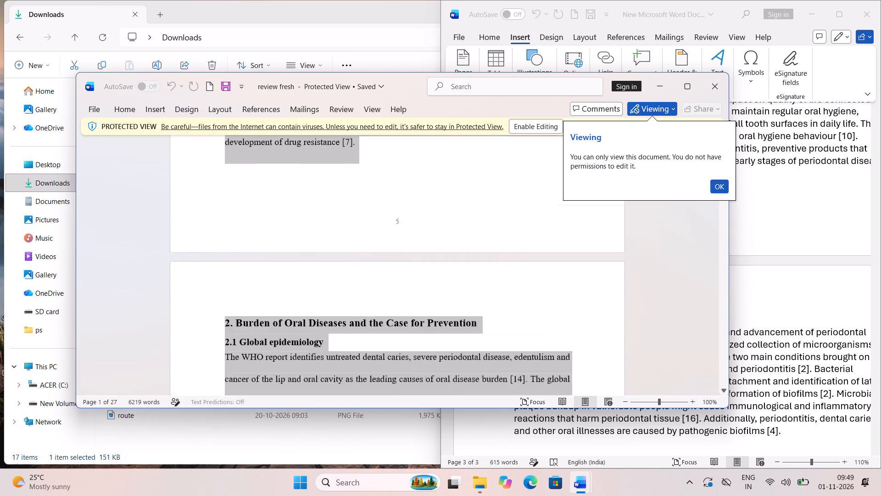
drag(474, 418, 474, 411)
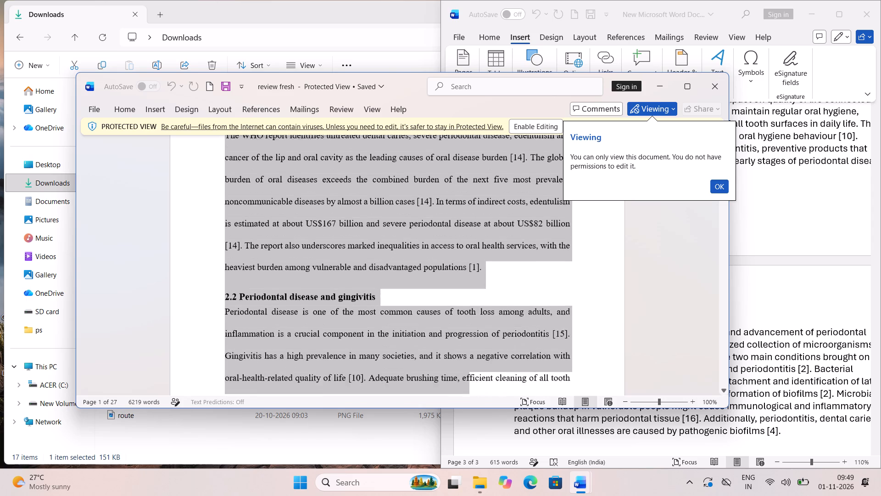
drag(474, 411, 460, 355)
click(512, 236)
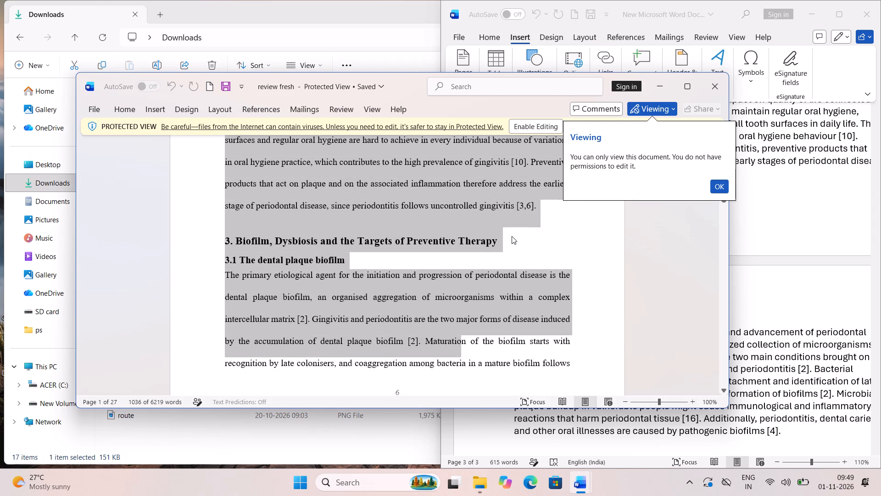
drag(512, 236, 323, 229)
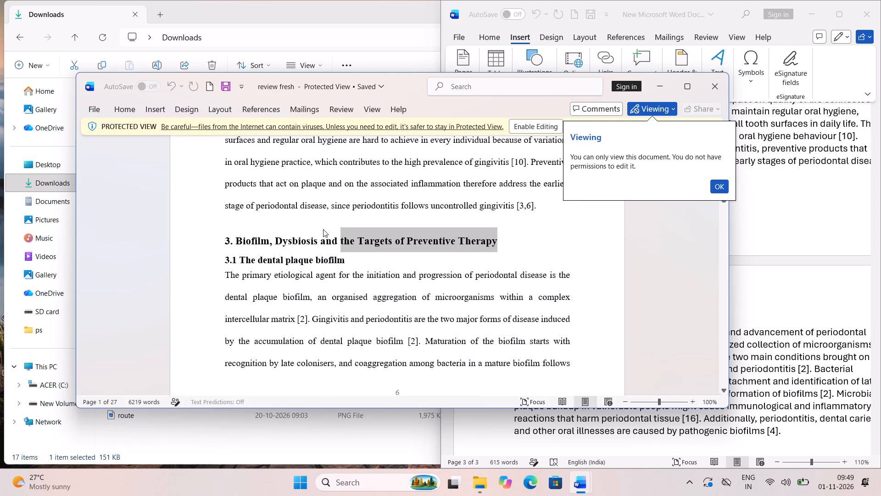
drag(323, 229, 240, 249)
click(198, 253)
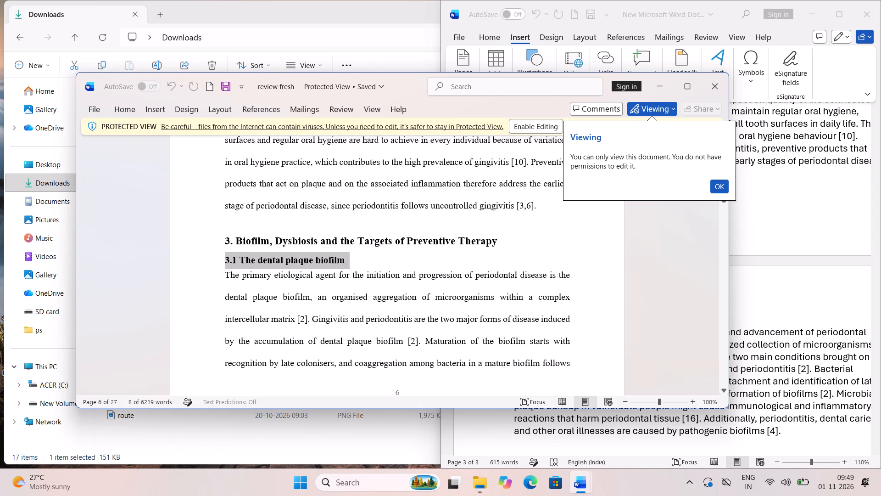
click(220, 236)
drag(220, 236, 263, 271)
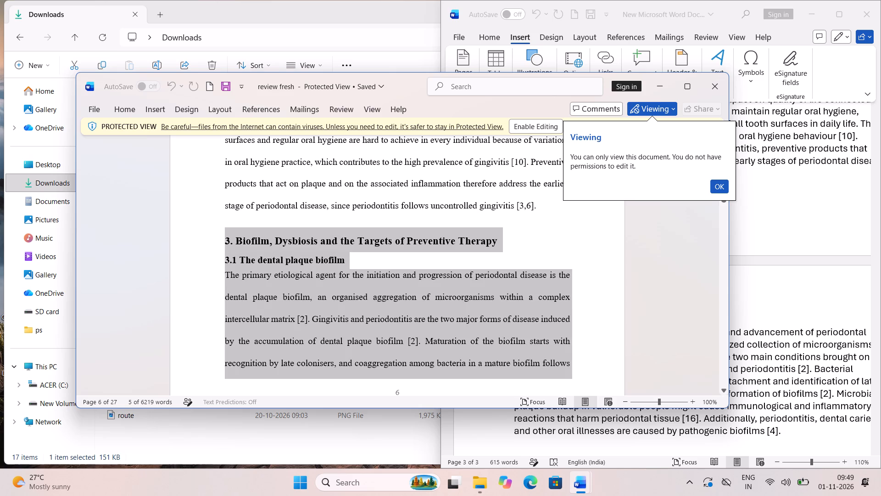
drag(263, 271, 261, 254)
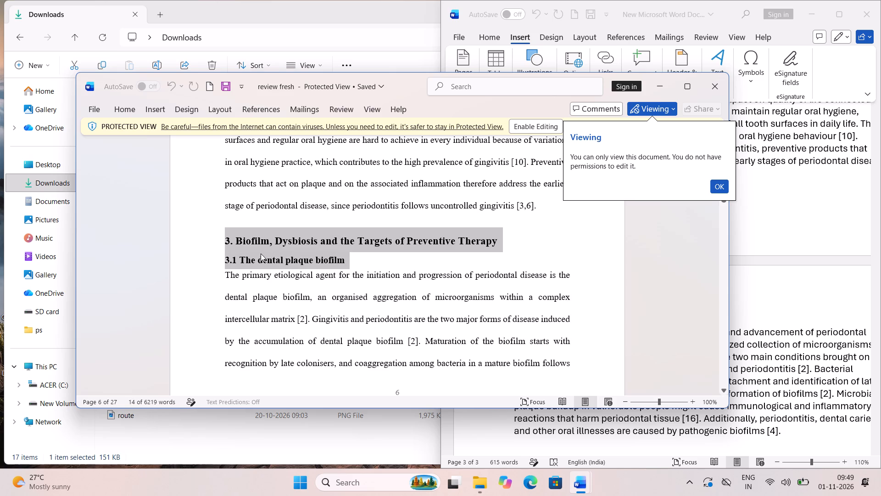
key(ctrl+c)
click(710, 88)
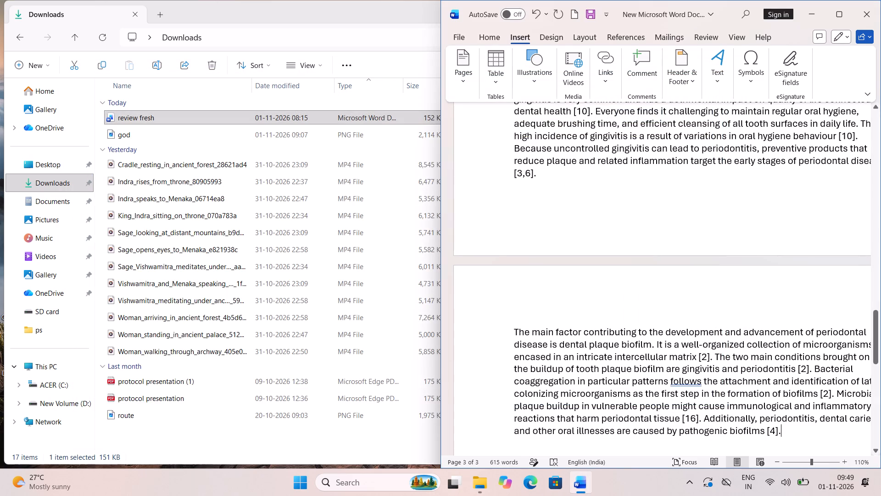
Paste the section 3 and 3.1 headings above the page 3 paragraph, with the paragraph starting on its own line.
click(522, 311)
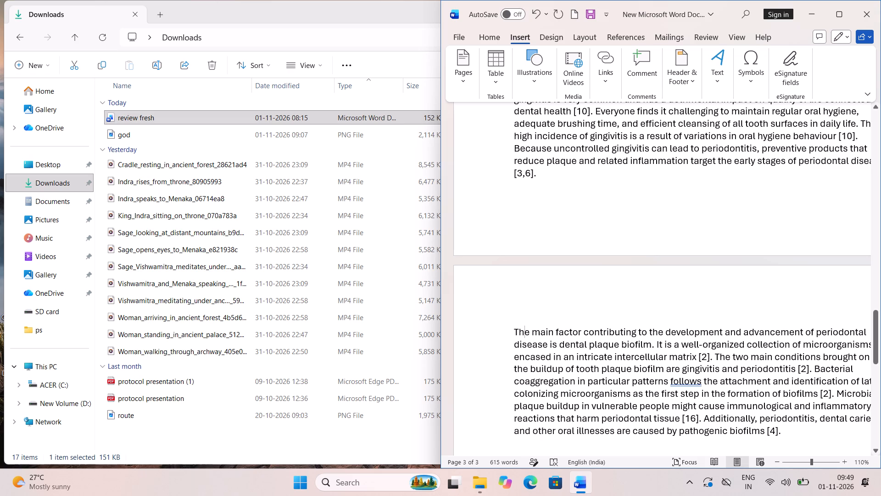
click(515, 335)
key(ctrl+v)
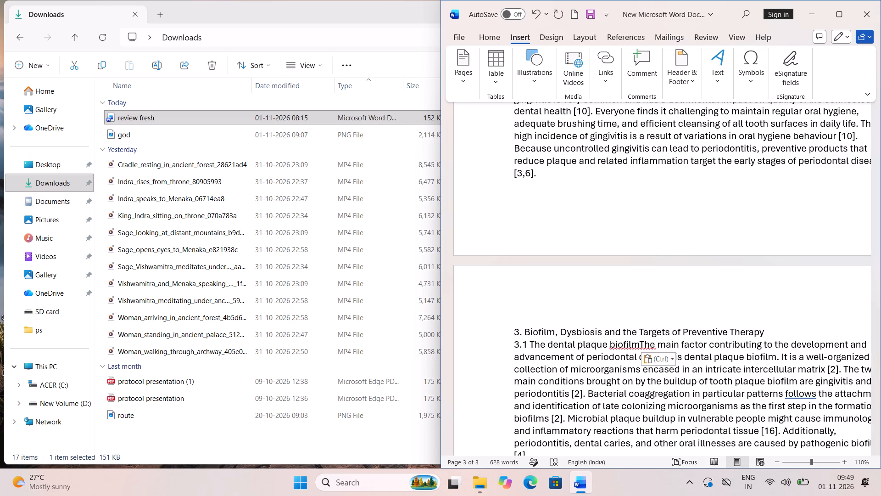
key(Return)
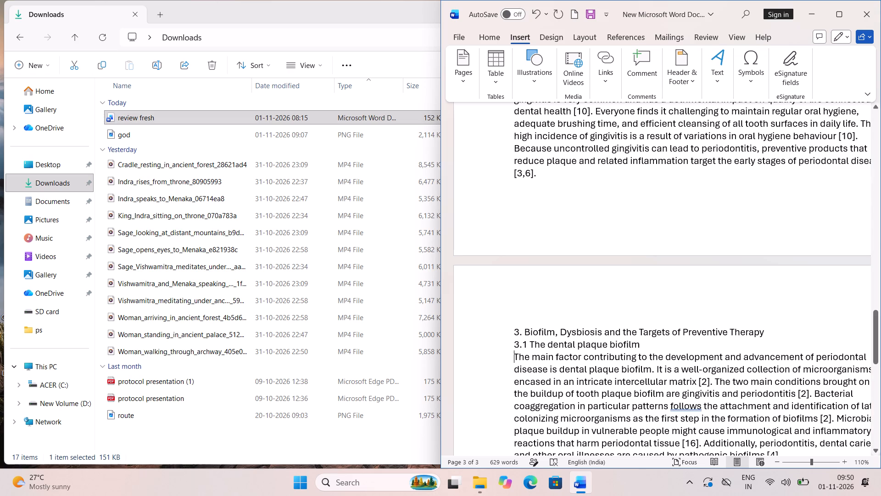
Select the pasted section 3 and 3.1 headings, show the font formatting options, and maximize the document window.
drag(660, 347, 505, 338)
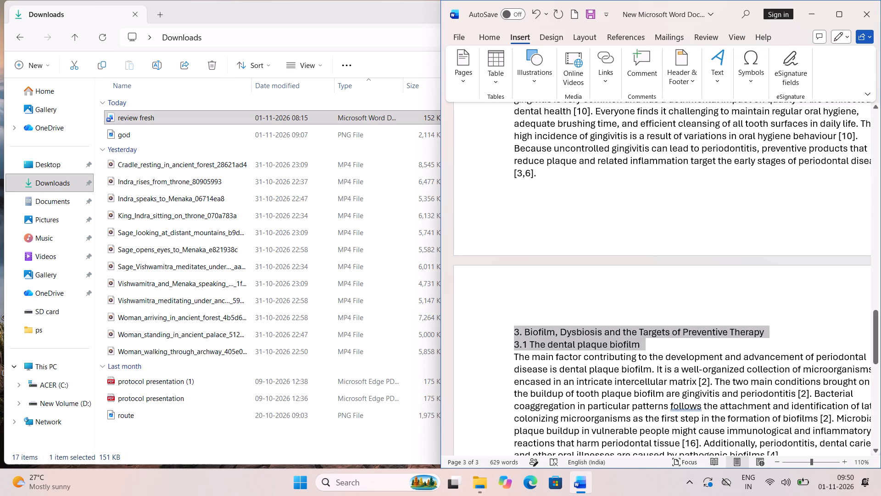
click(481, 34)
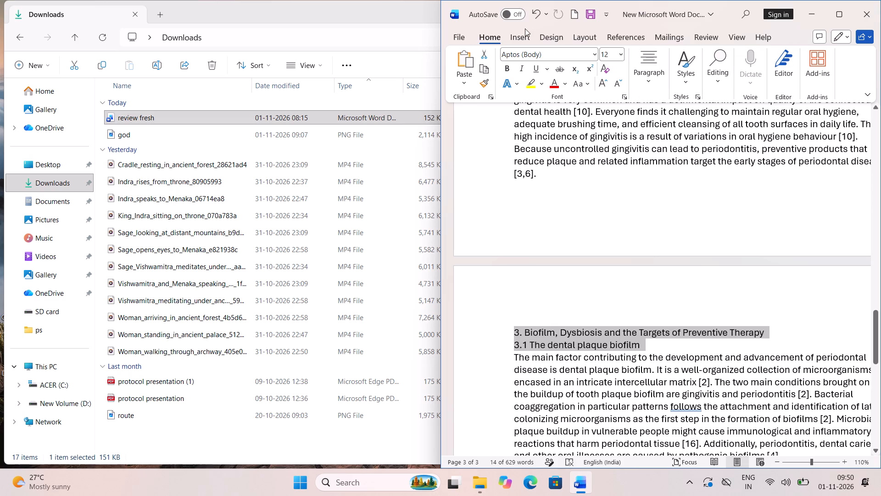
click(845, 10)
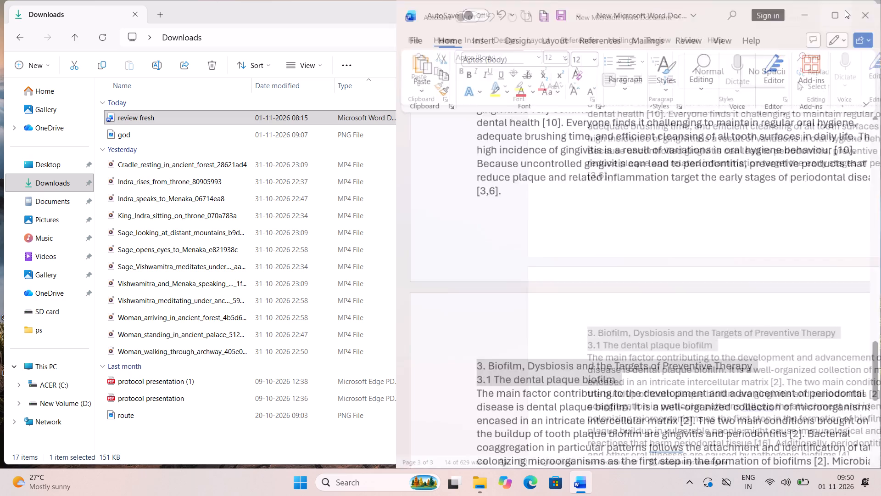
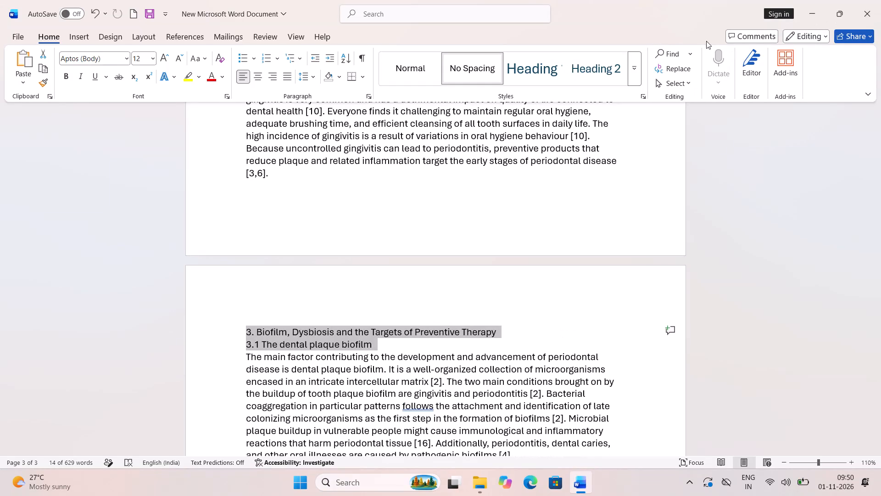
Apply the Heading 1 style to the selected section 3 and 3.1 headings.
click(529, 64)
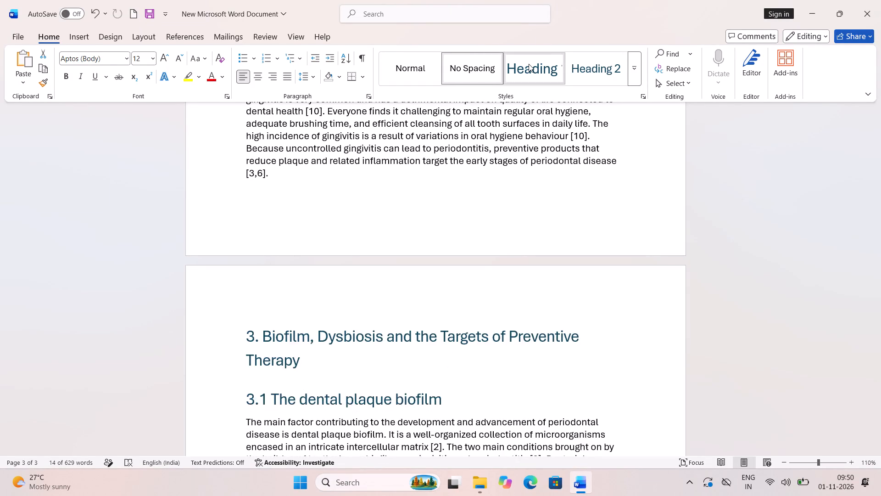
click(529, 64)
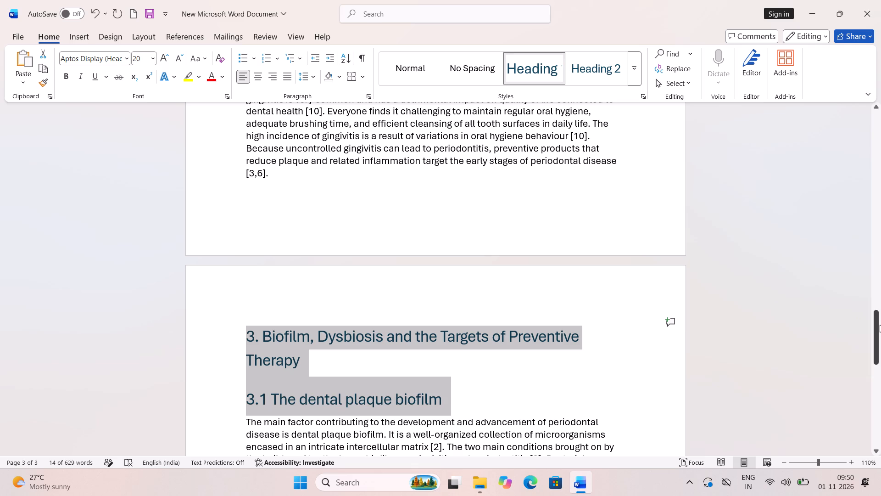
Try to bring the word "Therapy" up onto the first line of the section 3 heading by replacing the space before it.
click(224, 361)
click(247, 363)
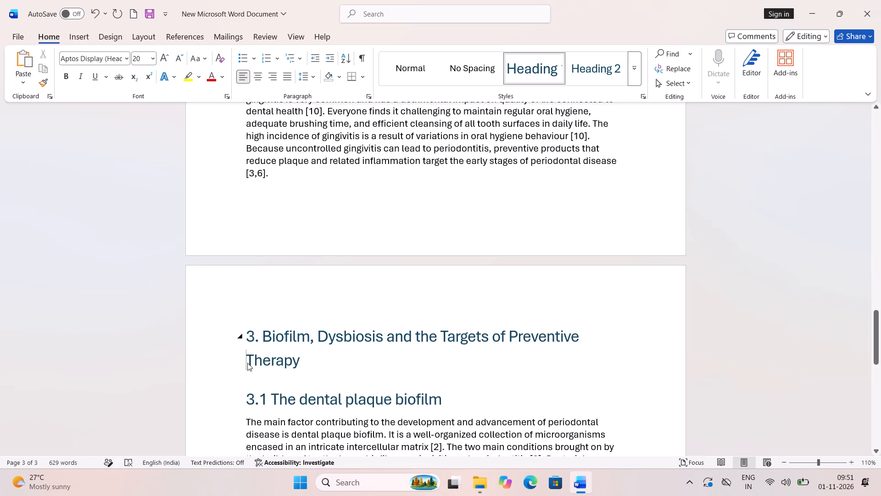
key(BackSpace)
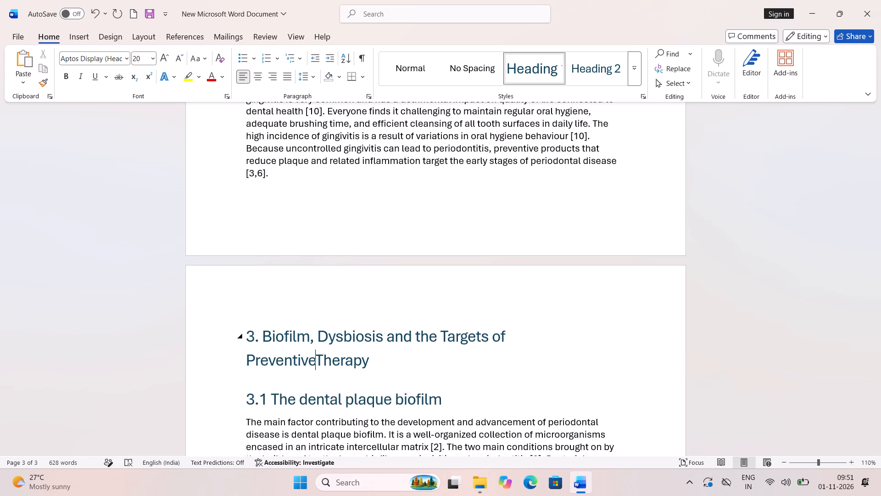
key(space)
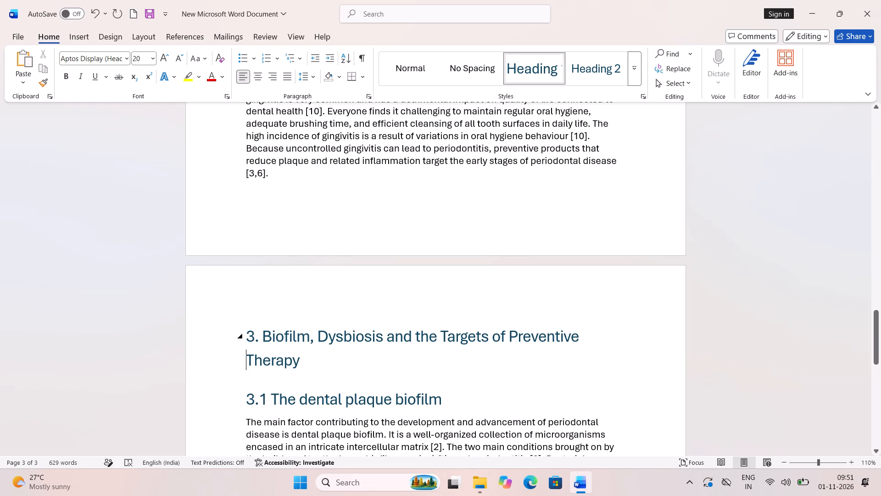
Set the font size of the "3. Biofilm, Dysbiosis and the Targets of Preventive Therapy" heading to 18.
drag(315, 361, 188, 327)
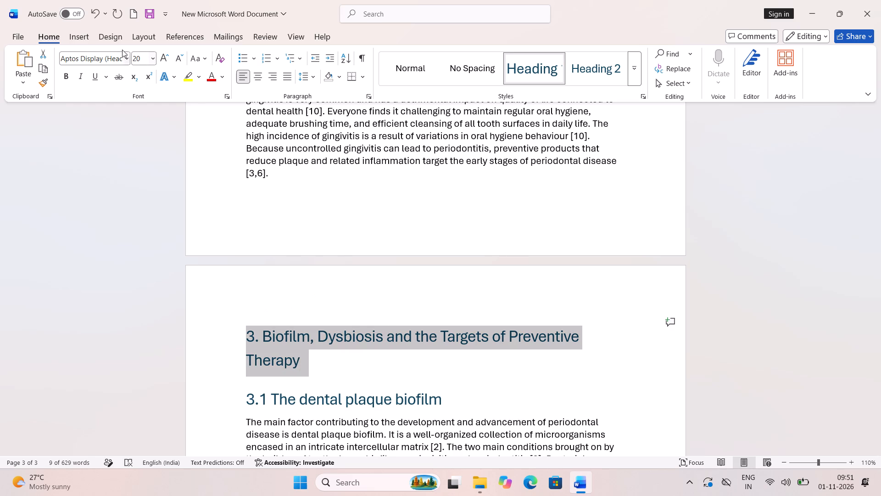
click(151, 62)
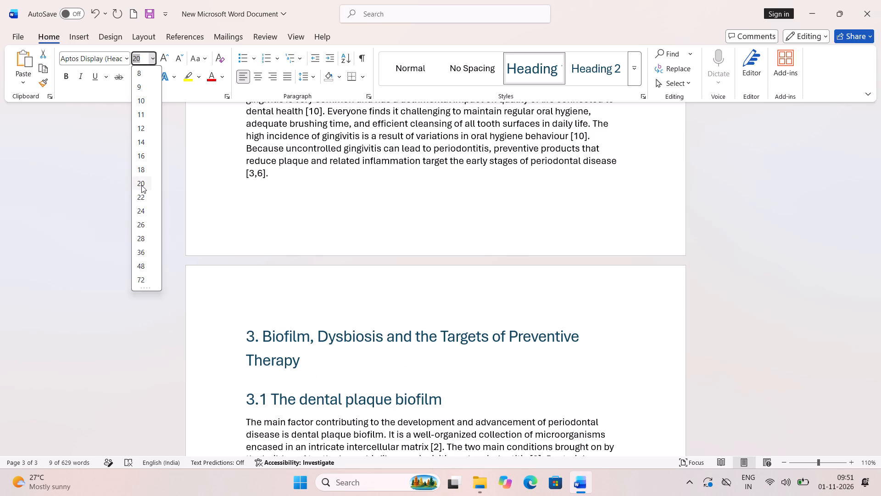
click(138, 169)
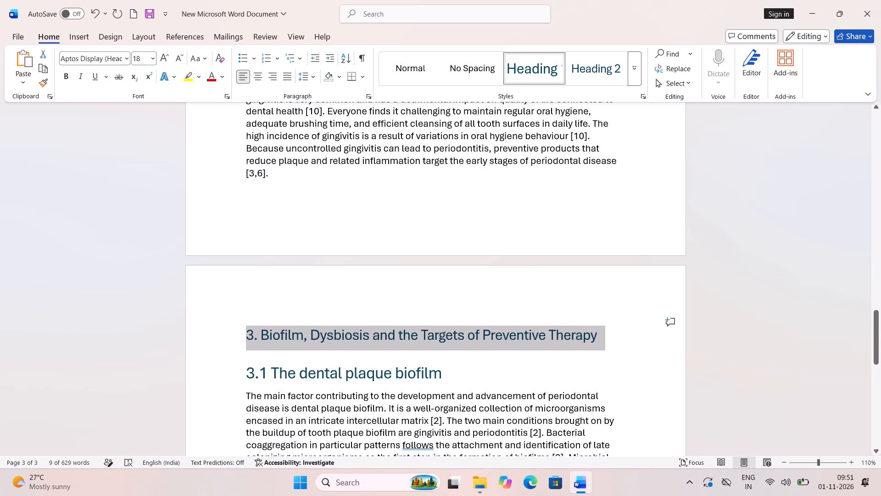
click(350, 237)
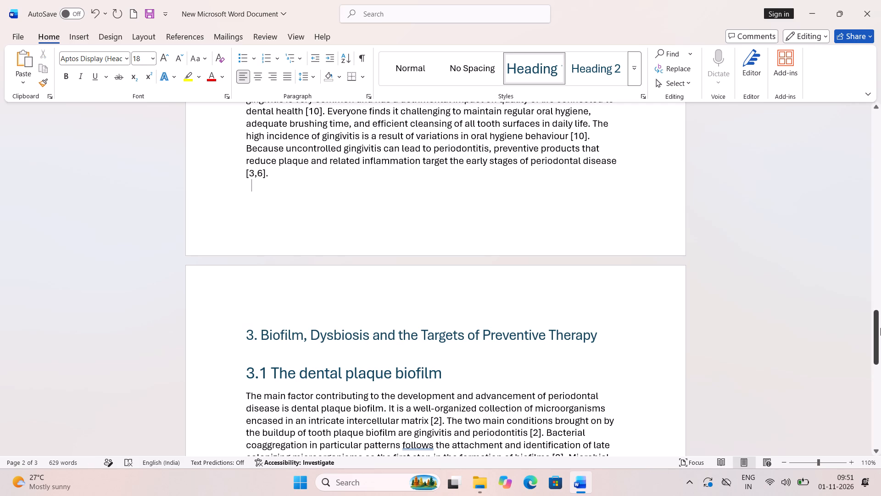
Review the headings and paragraphs of sections 2 and 3 across pages 2 and 3.
drag(880, 328, 880, 362)
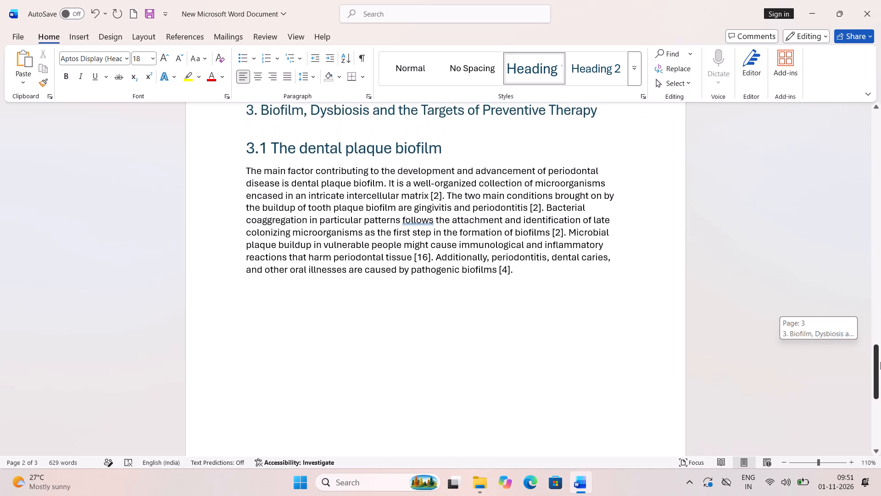
drag(880, 362, 880, 341)
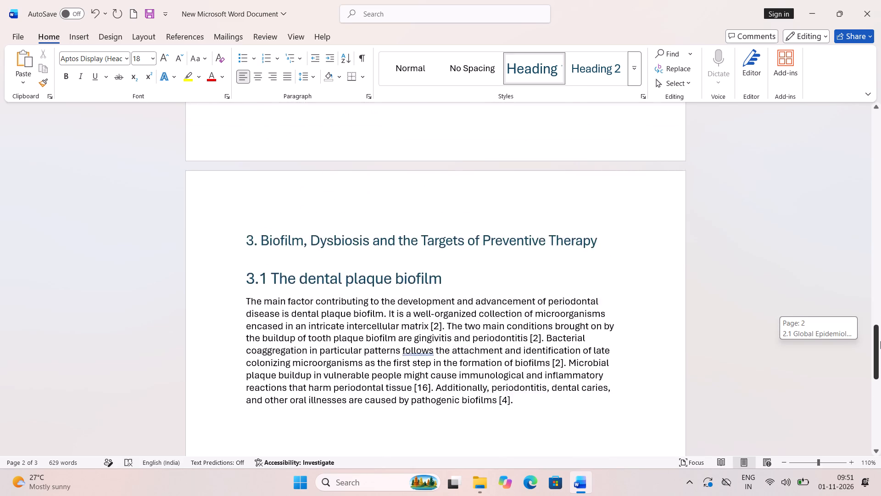
drag(880, 341, 880, 298)
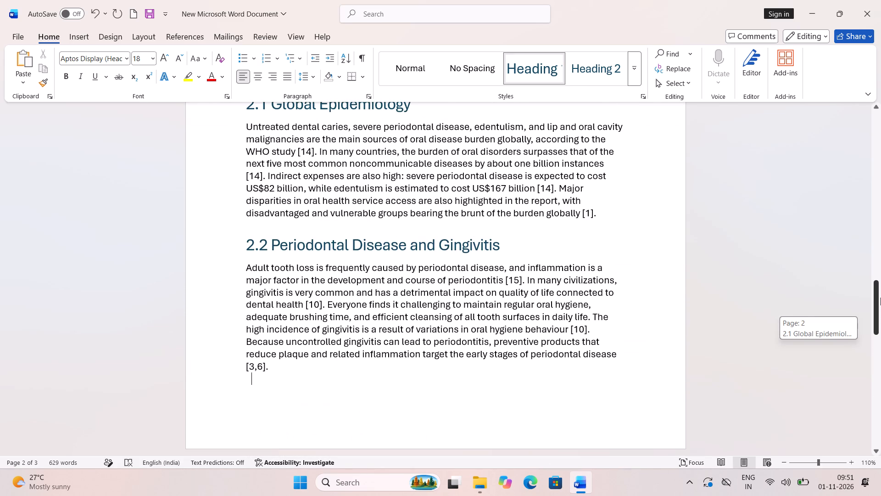
drag(880, 298, 863, 347)
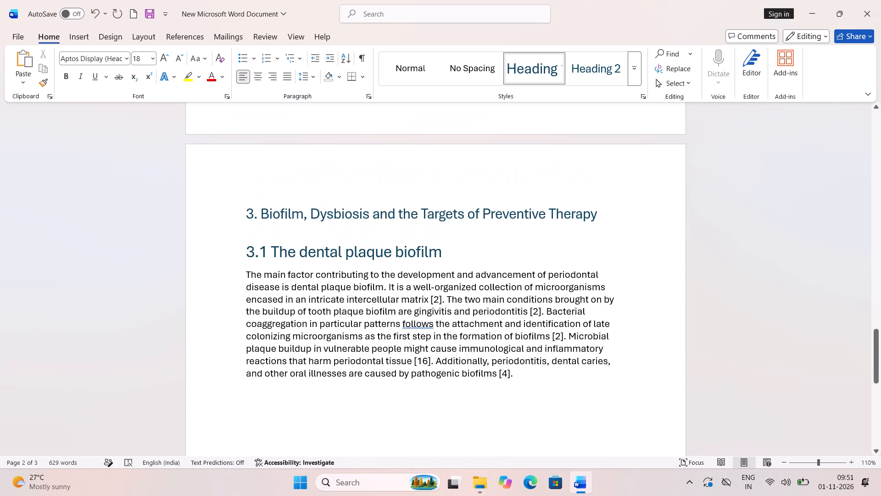
drag(880, 358, 880, 392)
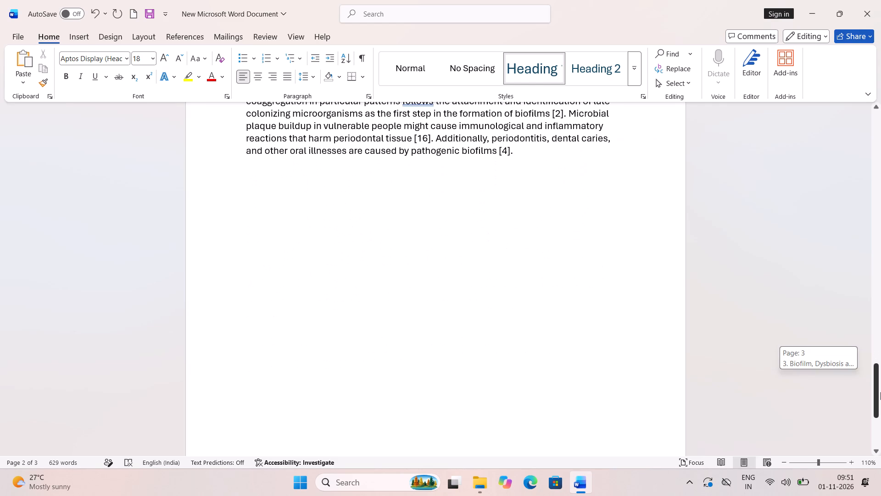
drag(880, 392, 880, 365)
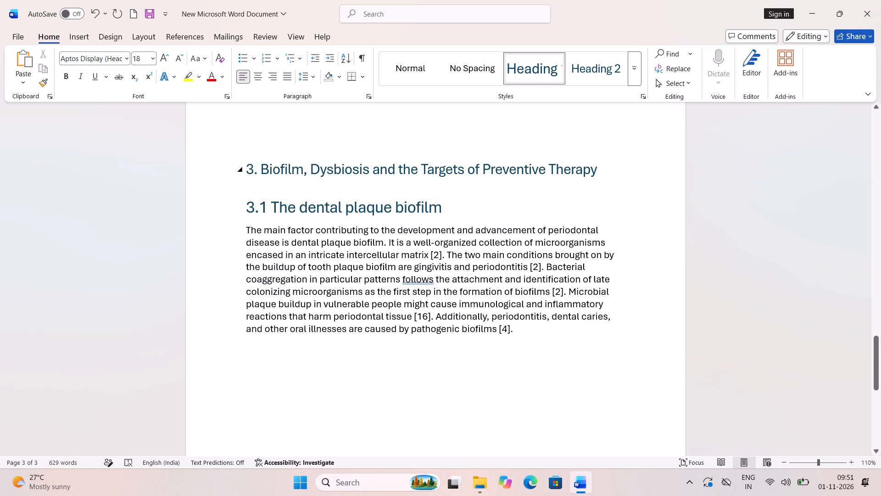
Set the screen brightness to 43 in the system quick settings and return to the document.
click(305, 482)
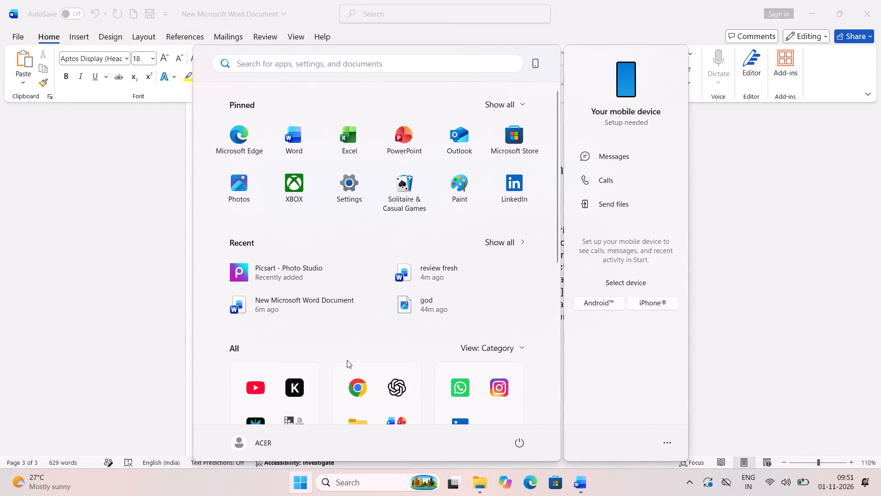
click(795, 487)
click(762, 382)
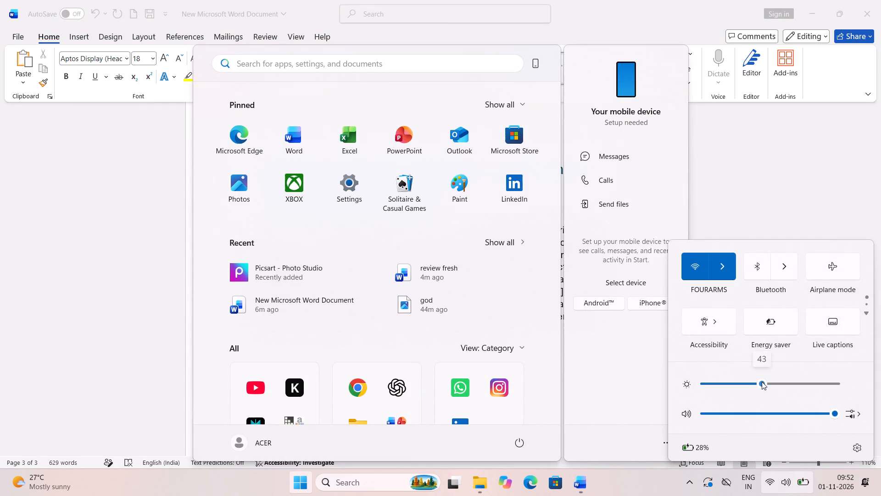
click(763, 138)
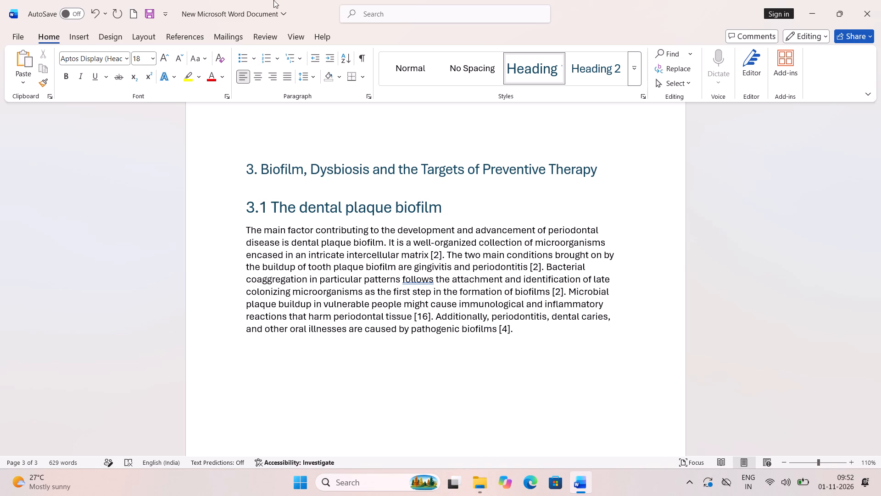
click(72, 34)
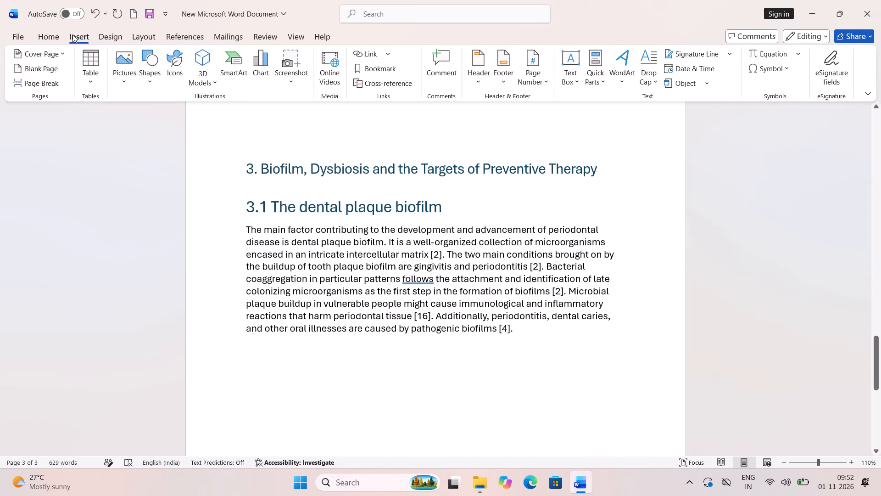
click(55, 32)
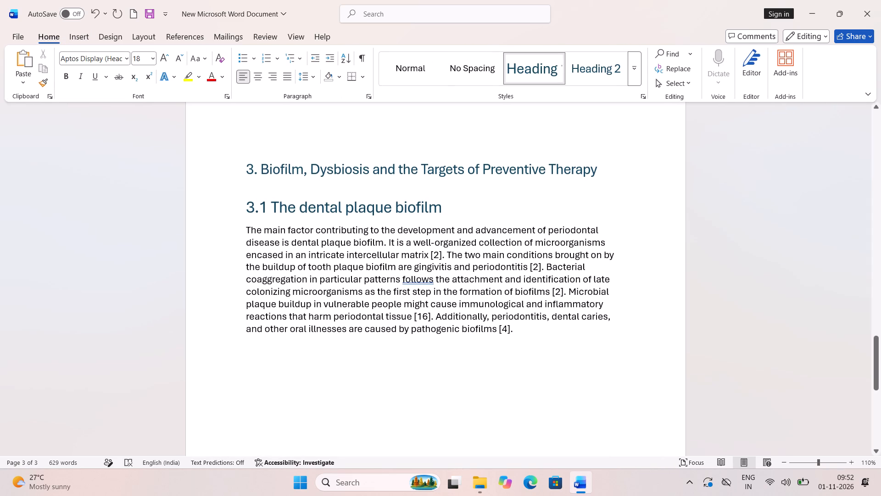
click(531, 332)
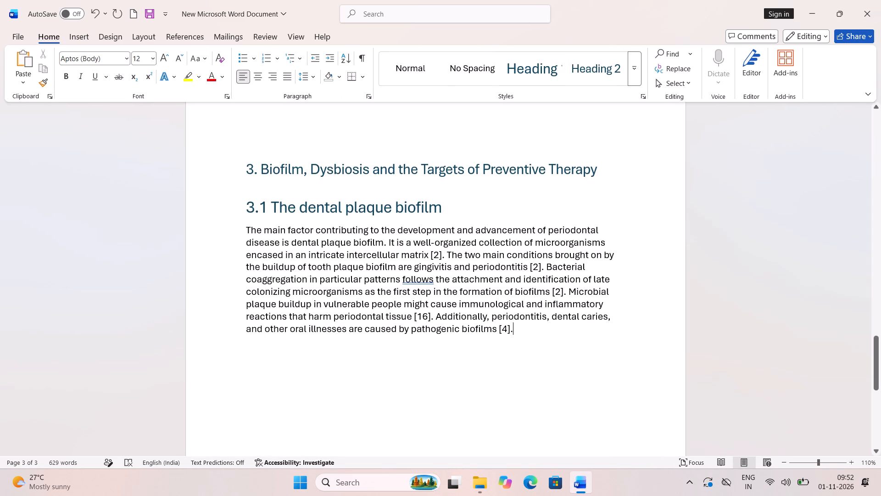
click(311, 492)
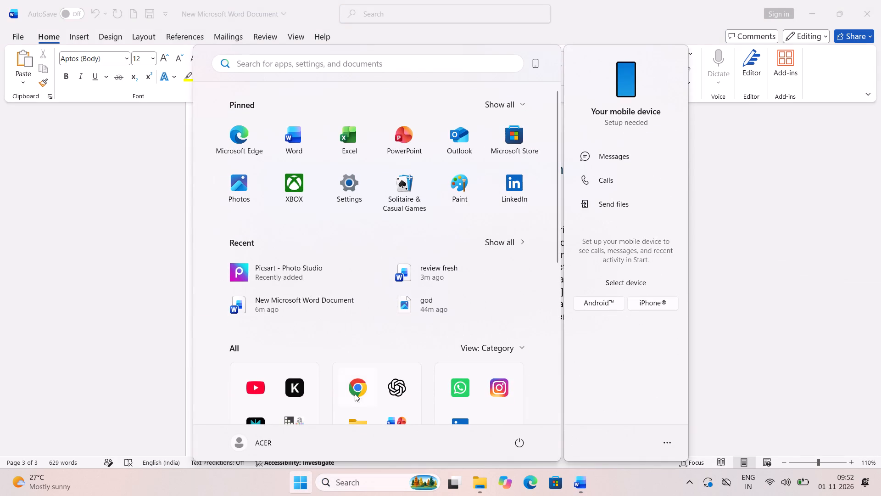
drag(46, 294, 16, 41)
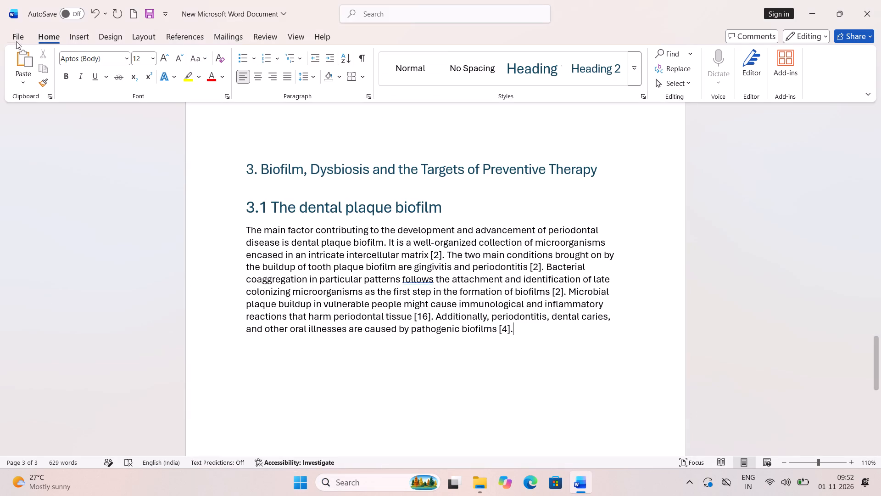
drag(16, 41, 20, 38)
Open the review fresh document from the recent files.
click(20, 34)
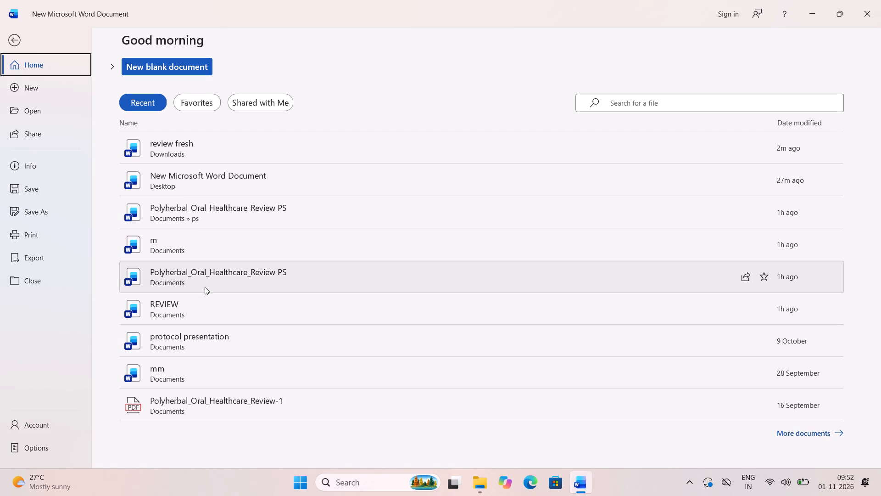
click(195, 147)
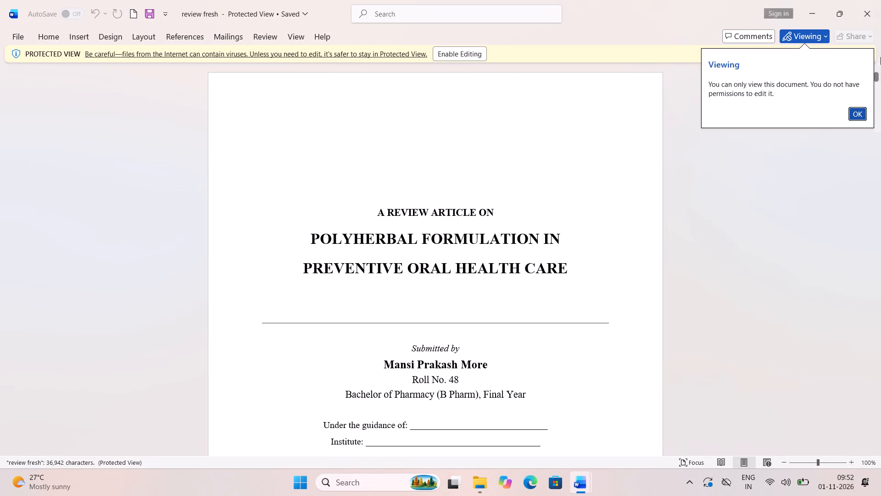
Copy the body paragraph under "3.2 From symbiosis to dysbiosis" in review fresh, without its heading.
drag(876, 74, 877, 93)
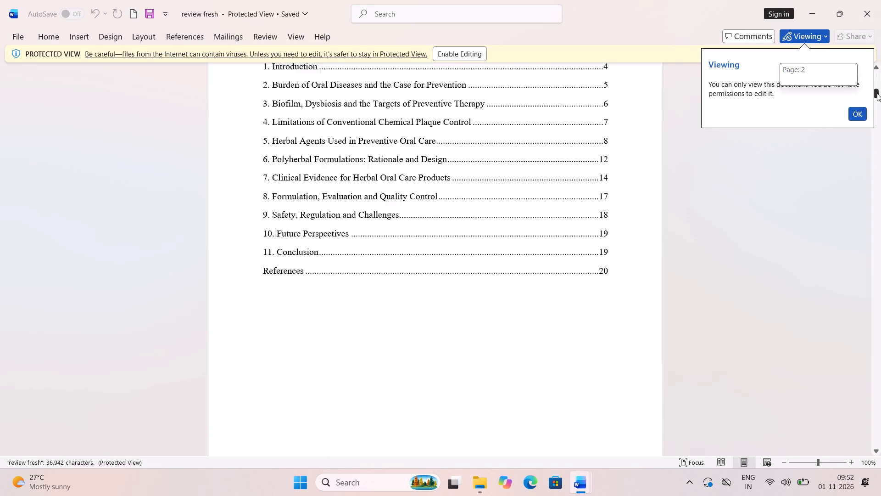
drag(877, 93, 878, 142)
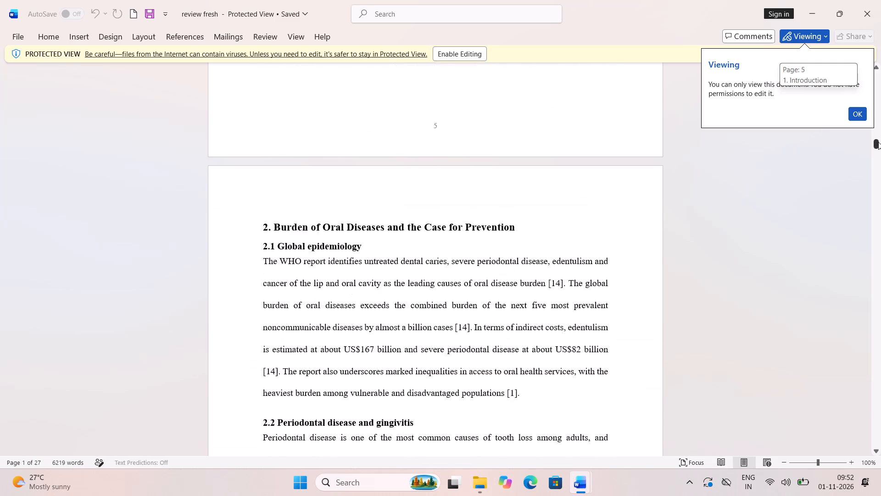
drag(878, 142, 880, 161)
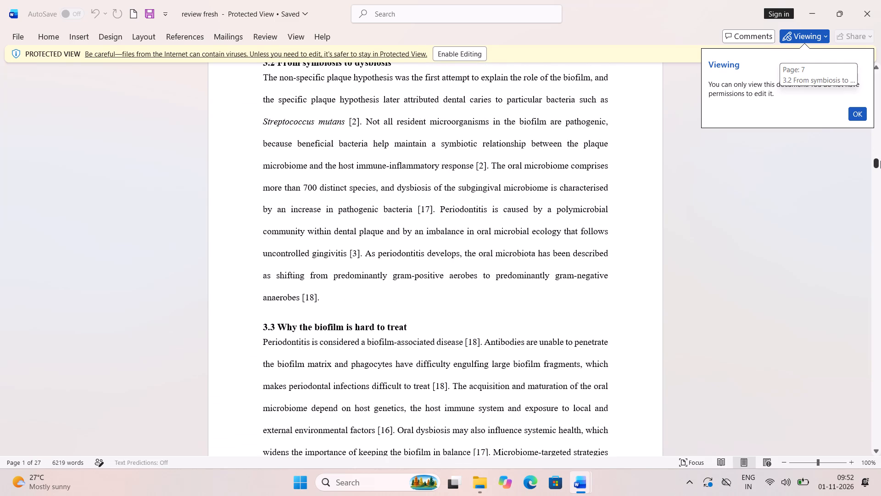
drag(880, 161, 880, 157)
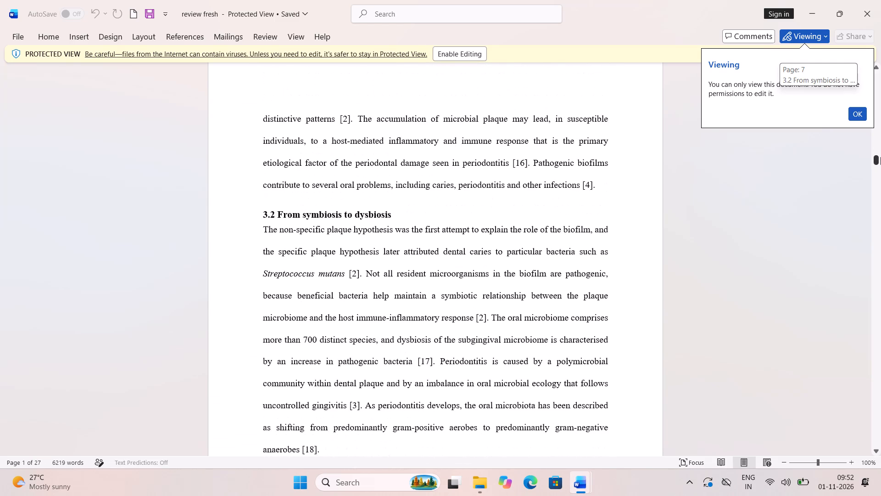
drag(880, 157, 880, 153)
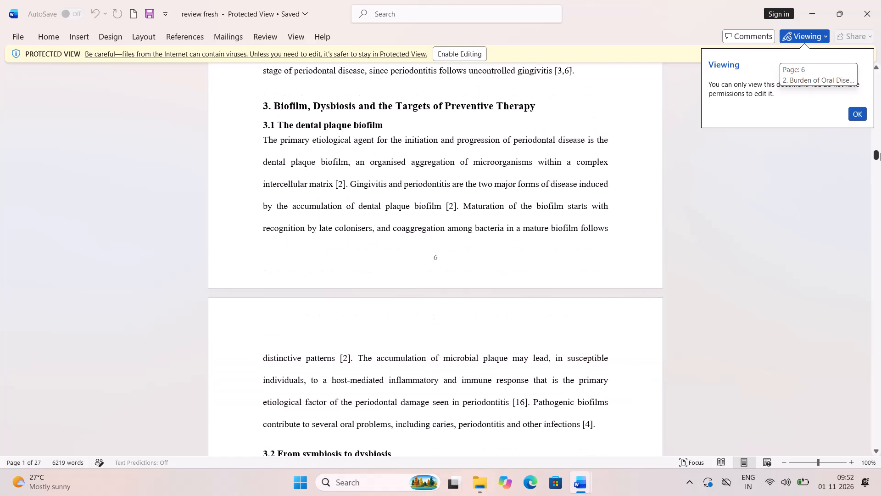
drag(880, 153, 880, 158)
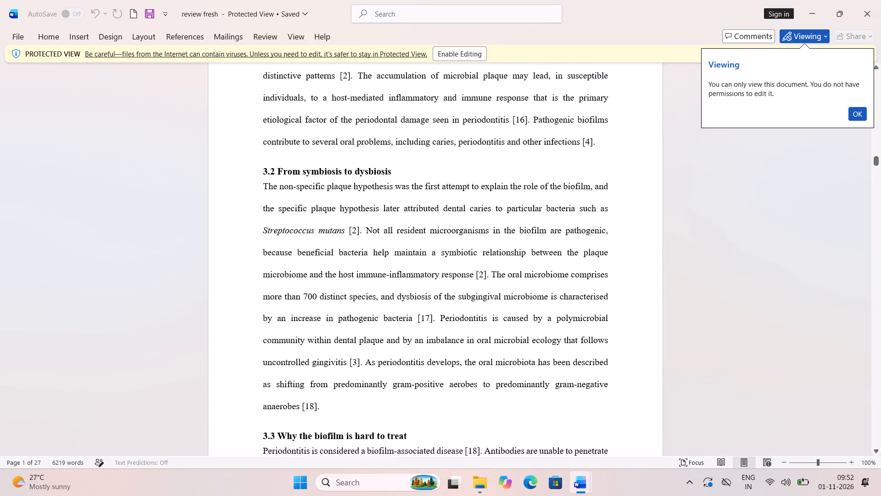
drag(256, 167, 391, 430)
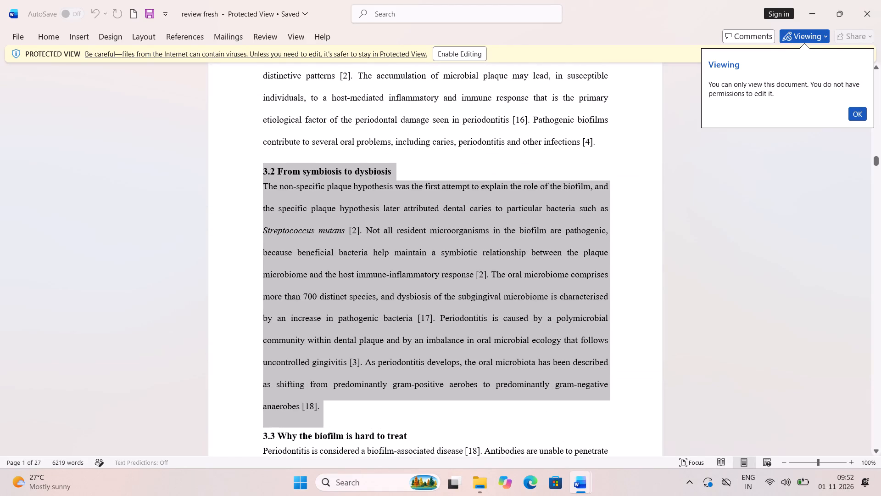
drag(391, 430, 370, 378)
click(367, 373)
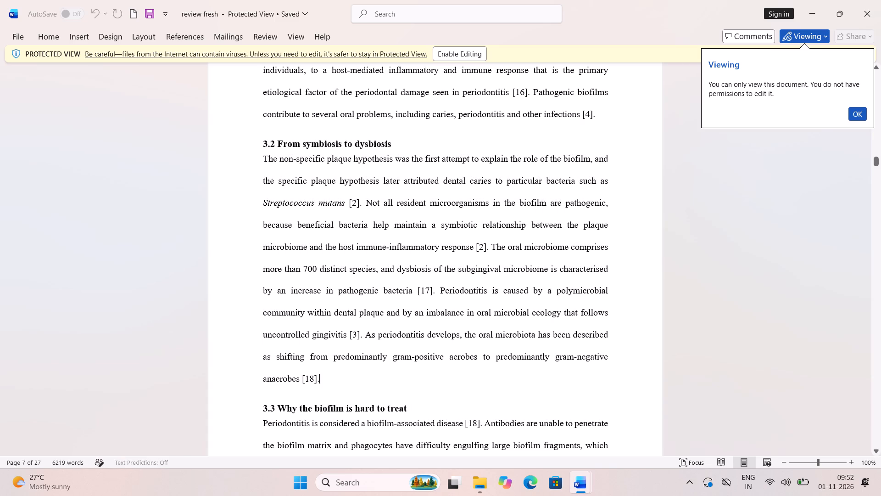
drag(364, 373, 180, 162)
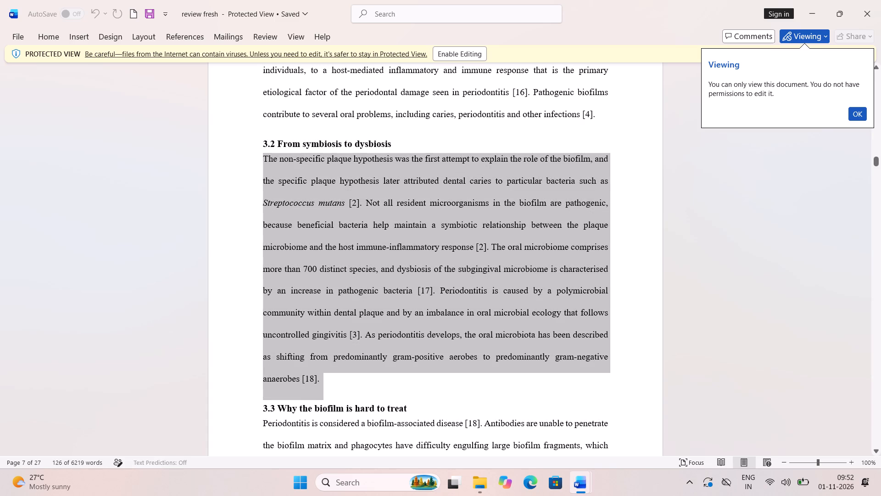
key(ctrl+c)
Snap the review fresh window to the left half of the screen and close the Downloads window.
key(super+Left)
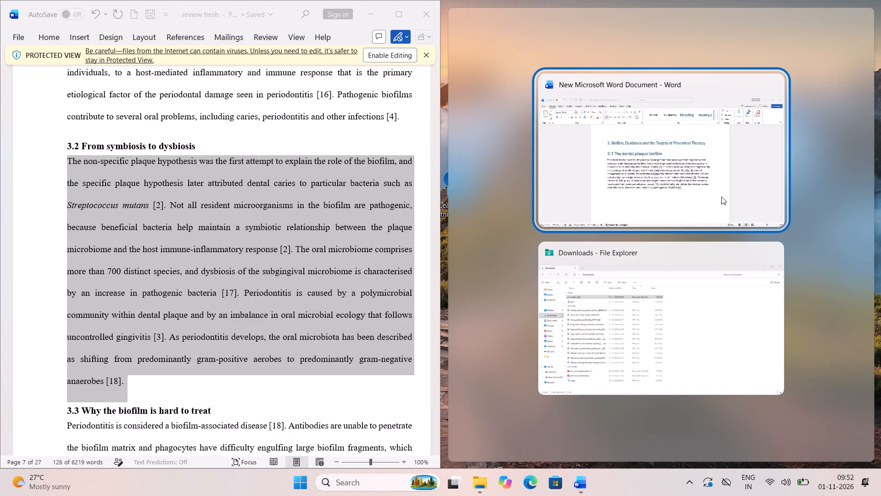
click(769, 251)
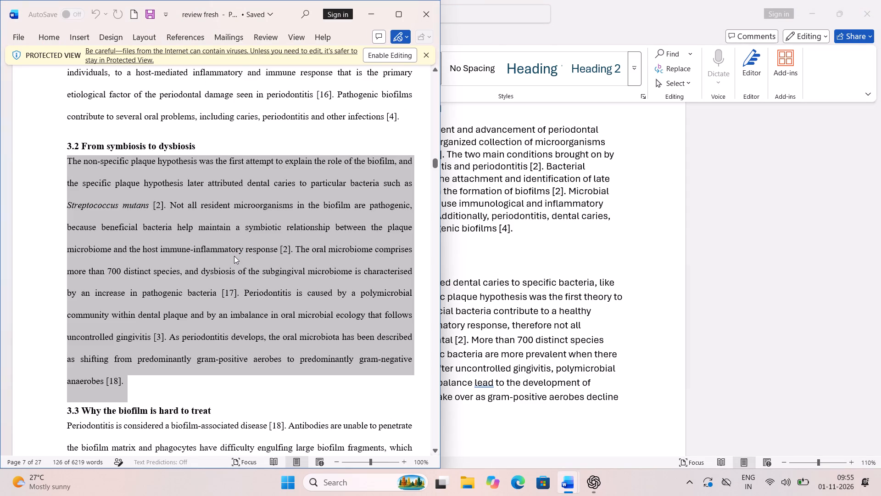
click(228, 148)
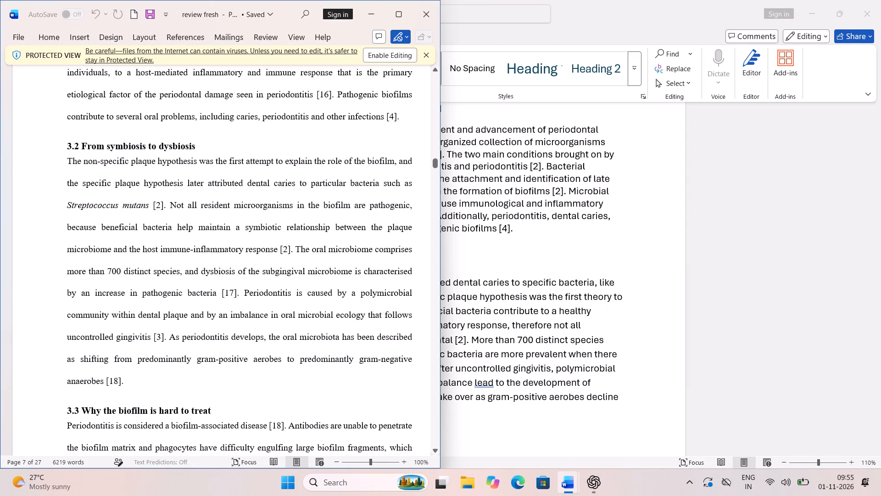
drag(65, 146, 208, 145)
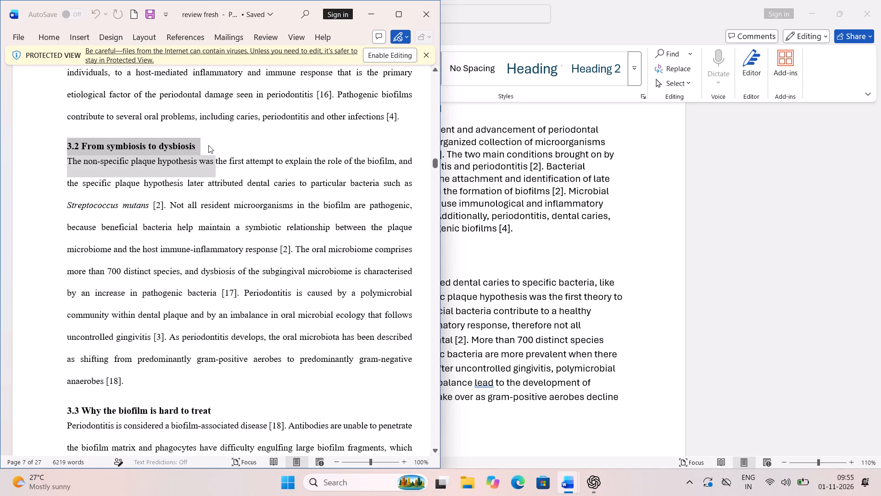
key(ctrl+c)
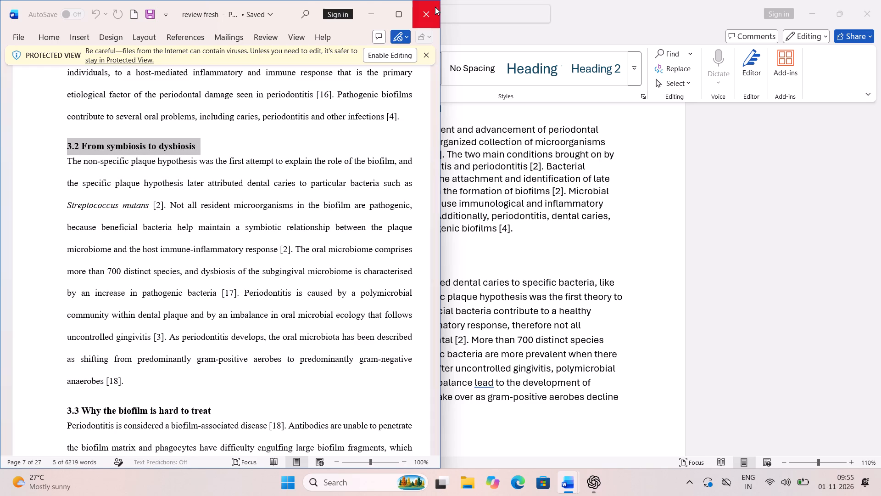
click(433, 7)
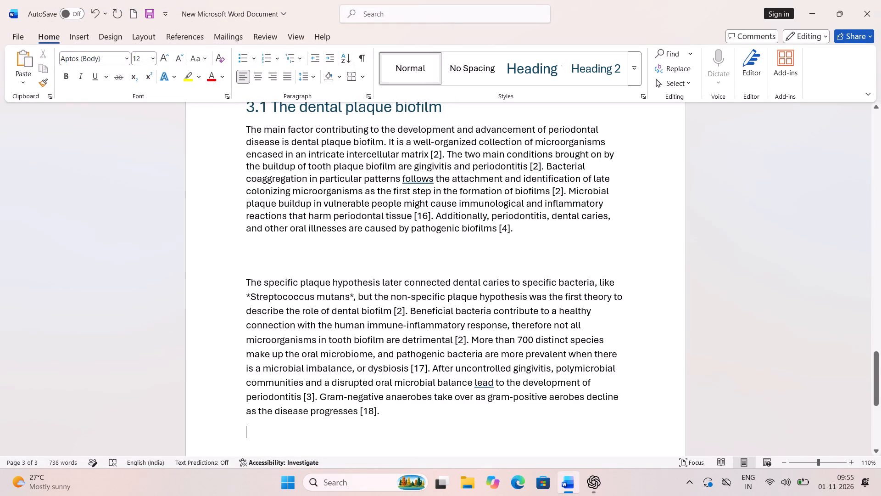
click(274, 270)
key(ctrl+c)
key(ctrl+v)
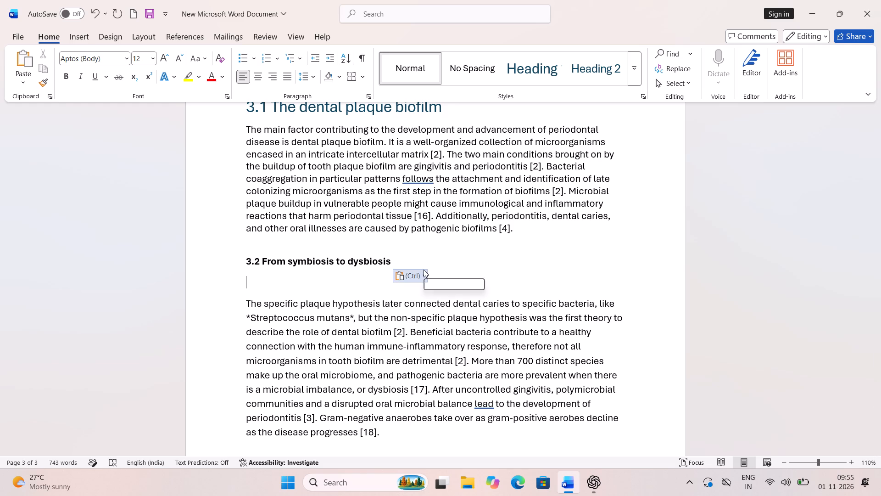
key(BackSpace)
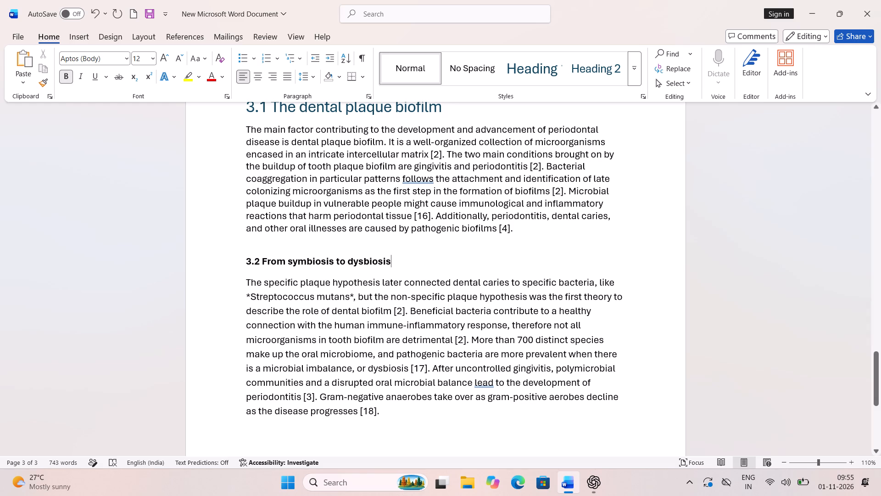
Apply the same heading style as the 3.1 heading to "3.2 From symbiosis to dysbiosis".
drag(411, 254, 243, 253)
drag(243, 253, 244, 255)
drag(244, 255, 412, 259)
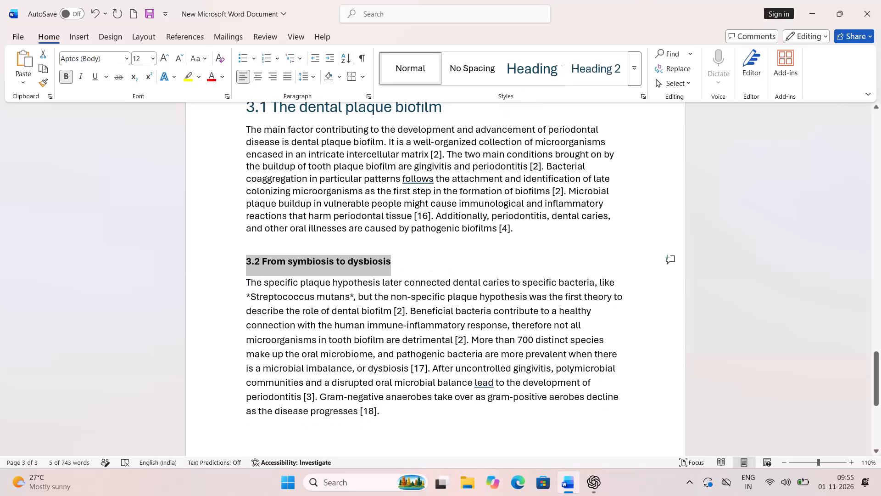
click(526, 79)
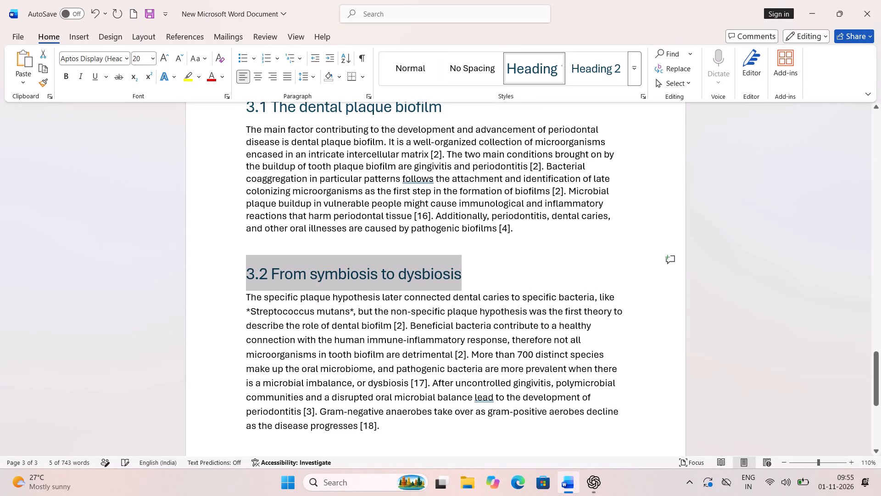
Remove the blank lines between the section 3.1 paragraph and the 3.2 heading.
click(243, 274)
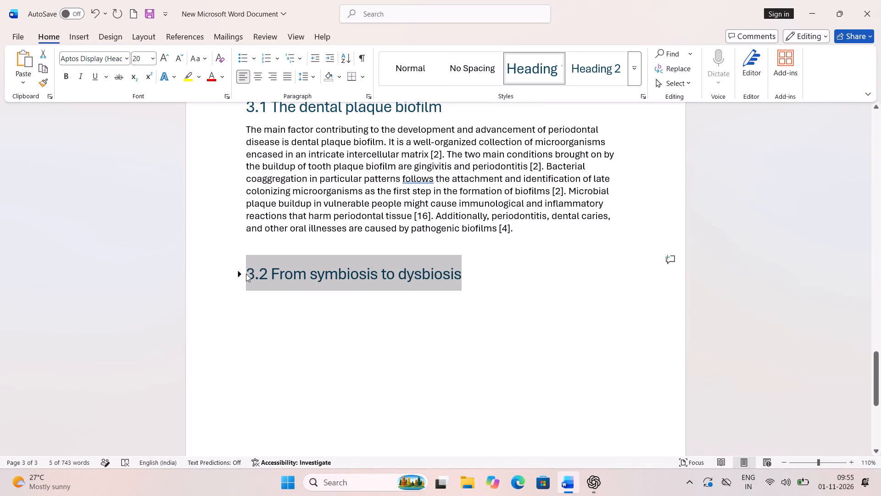
click(246, 274)
key(BackSpace)
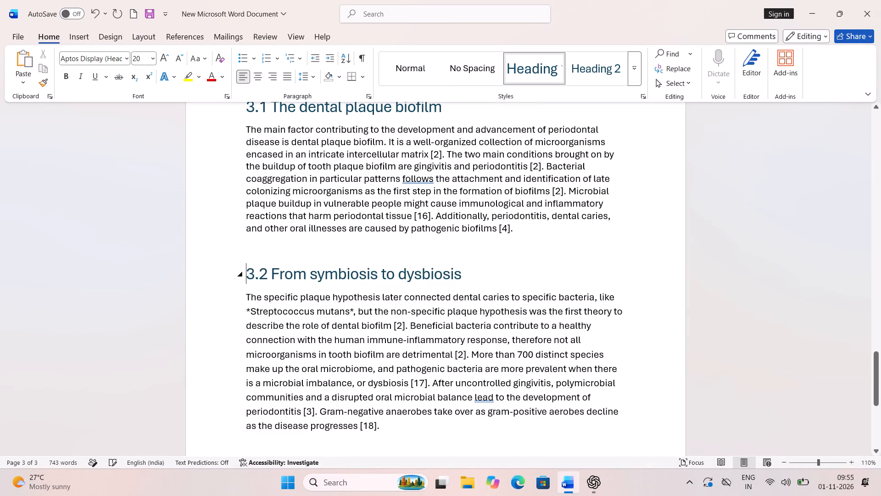
key(BackSpace)
key(BackSpace)
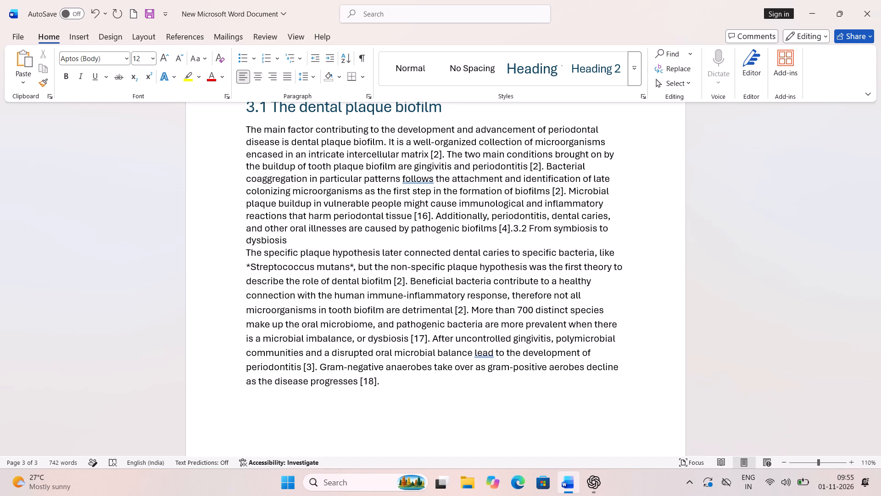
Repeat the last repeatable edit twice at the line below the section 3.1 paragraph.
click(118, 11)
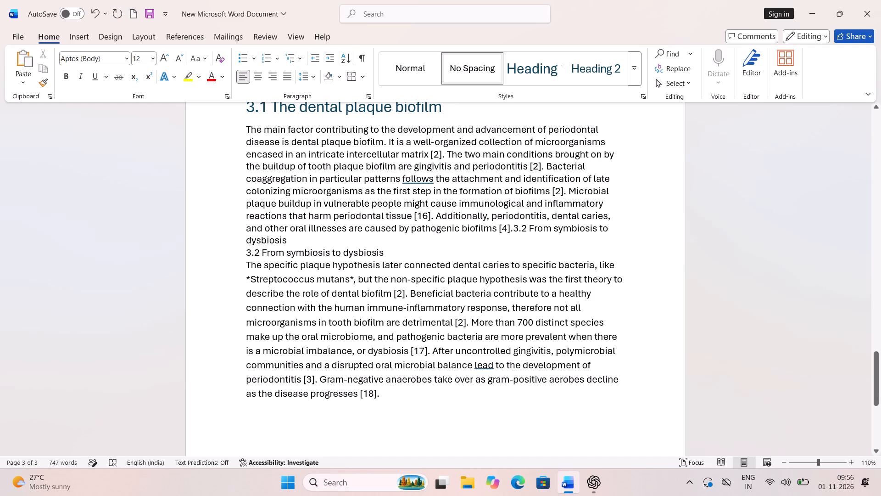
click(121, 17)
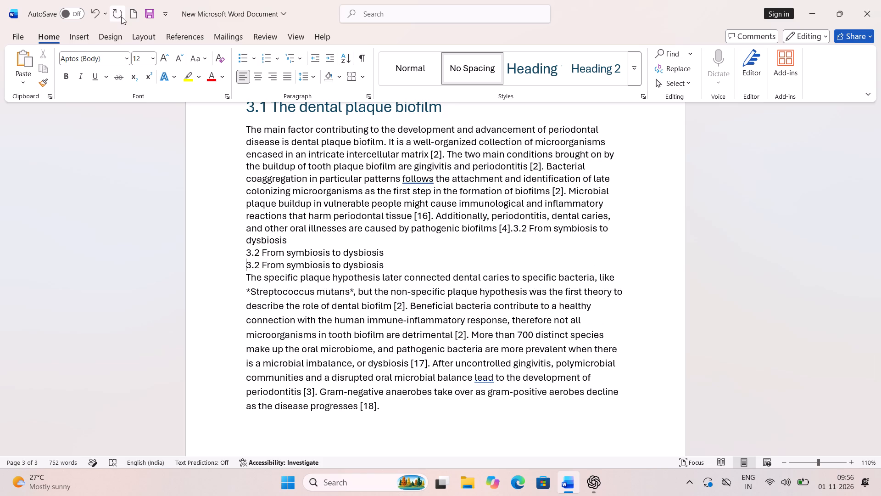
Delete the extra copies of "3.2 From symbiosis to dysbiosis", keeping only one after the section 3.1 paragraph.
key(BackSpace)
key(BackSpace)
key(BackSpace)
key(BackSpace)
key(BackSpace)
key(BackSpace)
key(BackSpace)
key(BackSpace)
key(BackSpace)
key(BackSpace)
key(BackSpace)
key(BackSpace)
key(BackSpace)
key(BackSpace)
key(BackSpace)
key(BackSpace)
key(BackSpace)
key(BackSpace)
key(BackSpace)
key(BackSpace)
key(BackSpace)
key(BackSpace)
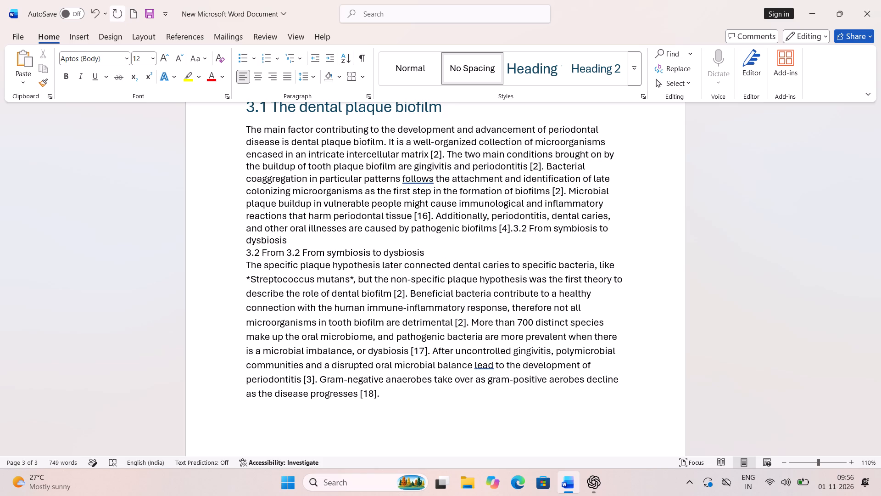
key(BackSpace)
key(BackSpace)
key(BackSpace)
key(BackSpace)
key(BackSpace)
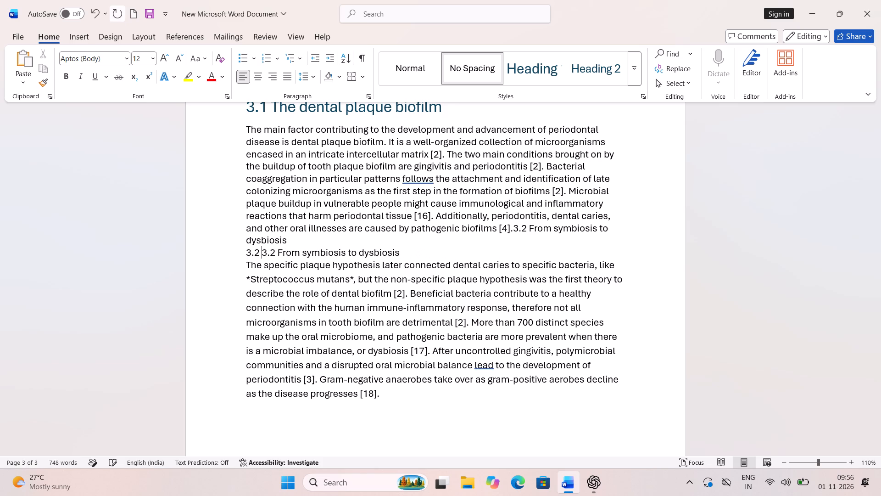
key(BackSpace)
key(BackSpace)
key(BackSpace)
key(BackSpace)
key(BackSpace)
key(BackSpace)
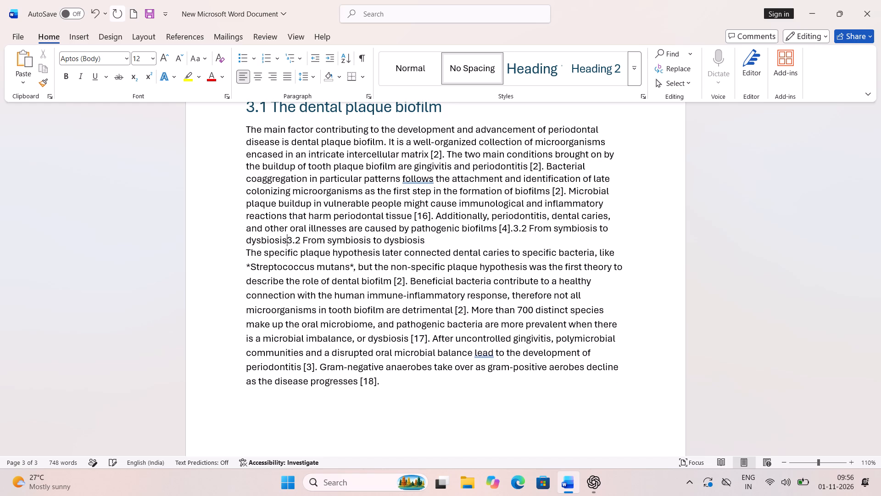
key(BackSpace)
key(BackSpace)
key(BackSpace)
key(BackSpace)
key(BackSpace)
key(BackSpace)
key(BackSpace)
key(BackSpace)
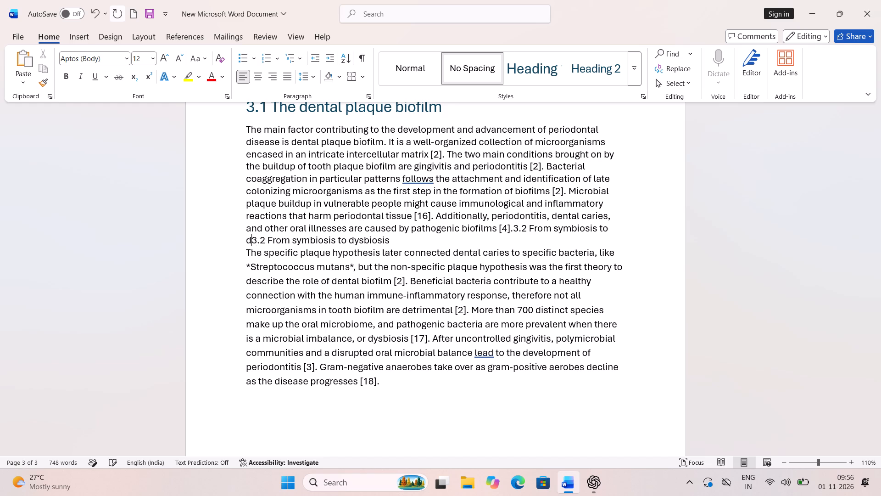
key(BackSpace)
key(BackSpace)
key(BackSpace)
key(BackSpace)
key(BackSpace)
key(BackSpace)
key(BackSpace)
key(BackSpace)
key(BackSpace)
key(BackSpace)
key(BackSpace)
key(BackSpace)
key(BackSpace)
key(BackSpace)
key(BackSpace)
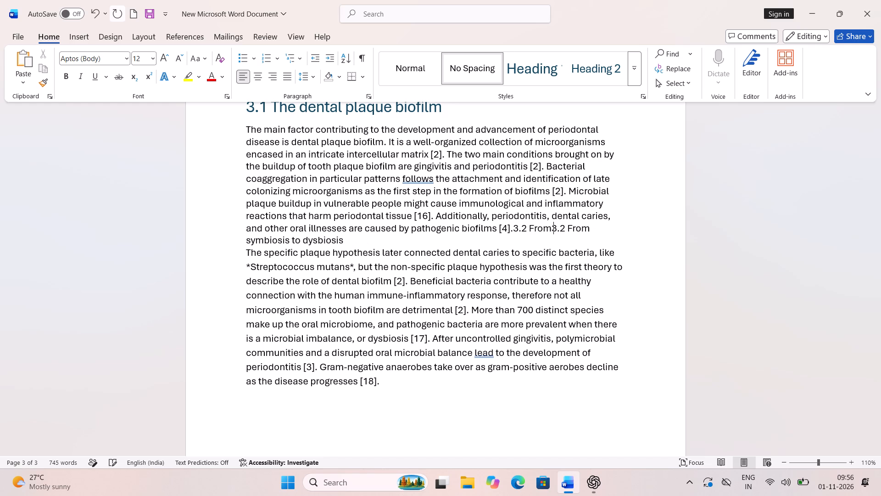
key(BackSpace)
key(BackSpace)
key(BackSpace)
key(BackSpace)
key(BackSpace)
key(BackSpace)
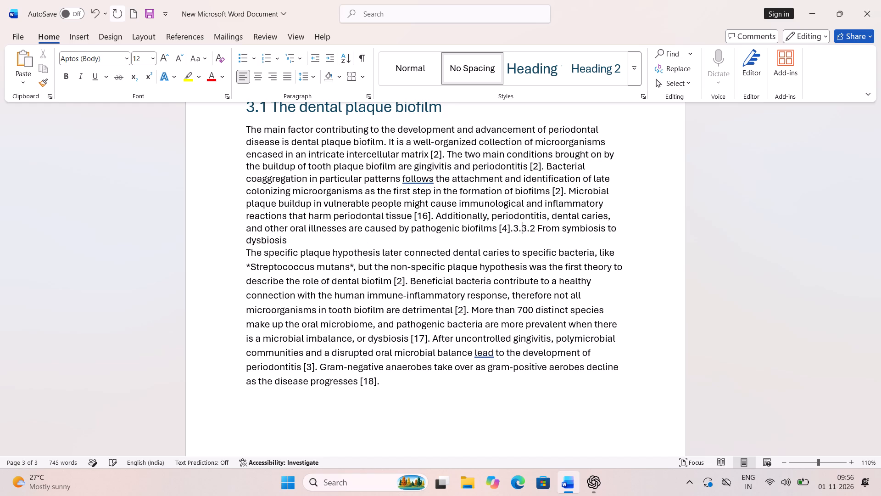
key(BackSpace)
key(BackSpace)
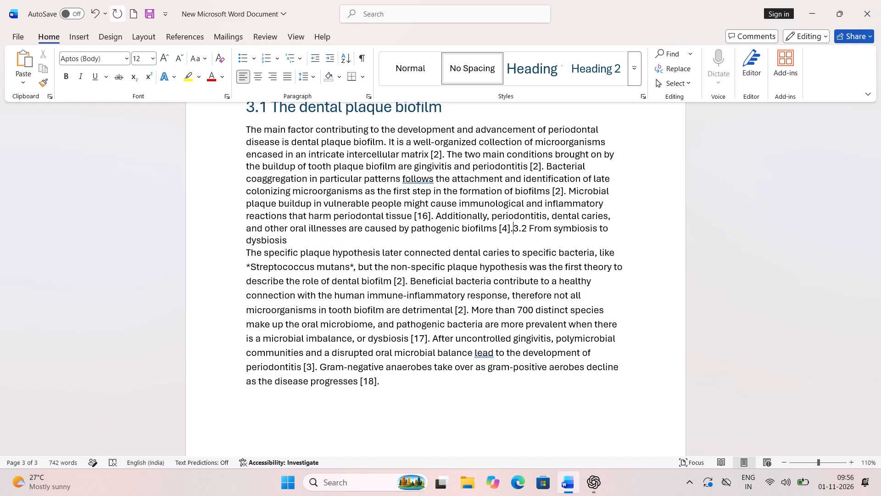
Move the heading "3.2 From symbiosis to dysbiosis" onto its own line below the section 3.1 paragraph.
key(Return)
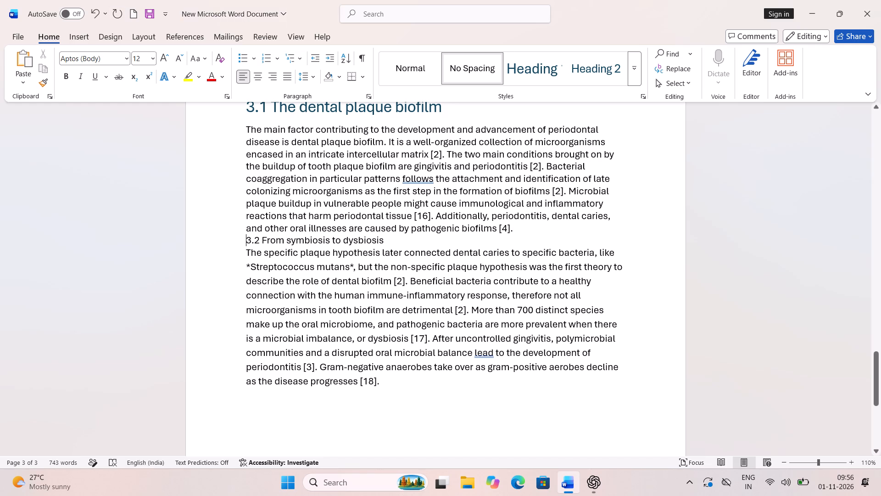
Apply the Heading 1 style to the line "3.2 From symbiosis to dysbiosis".
drag(388, 241, 266, 237)
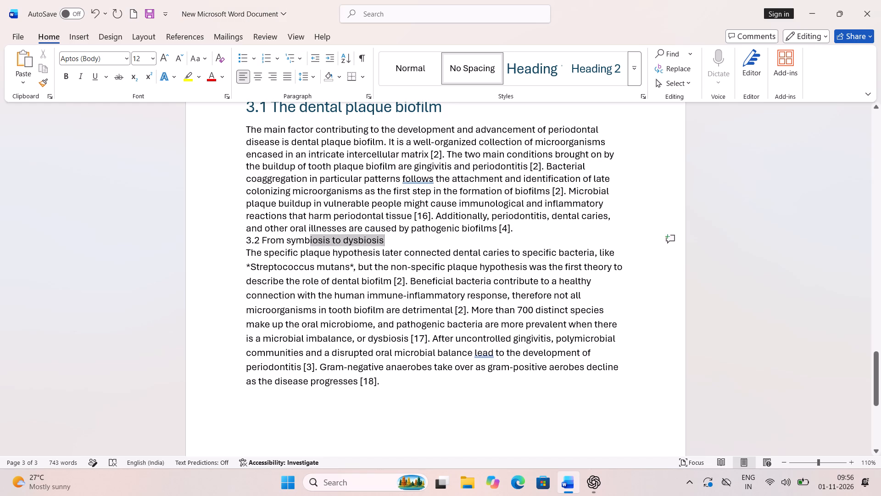
drag(266, 237, 214, 235)
click(520, 76)
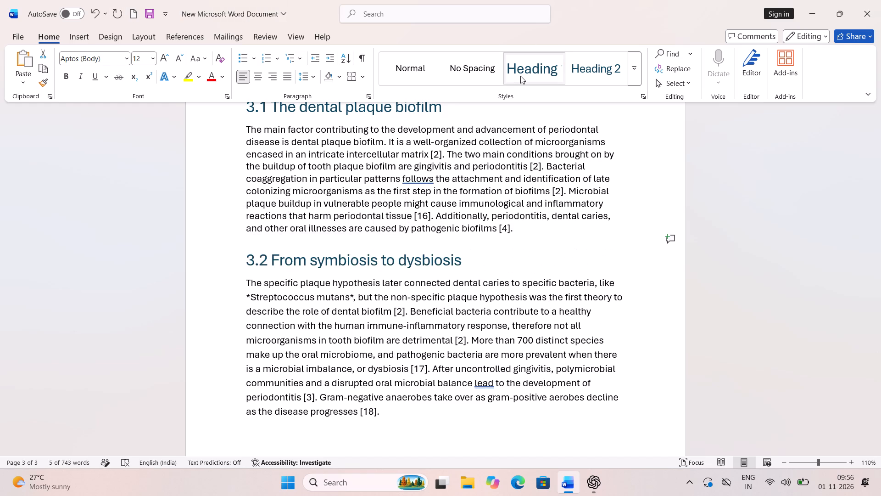
click(520, 76)
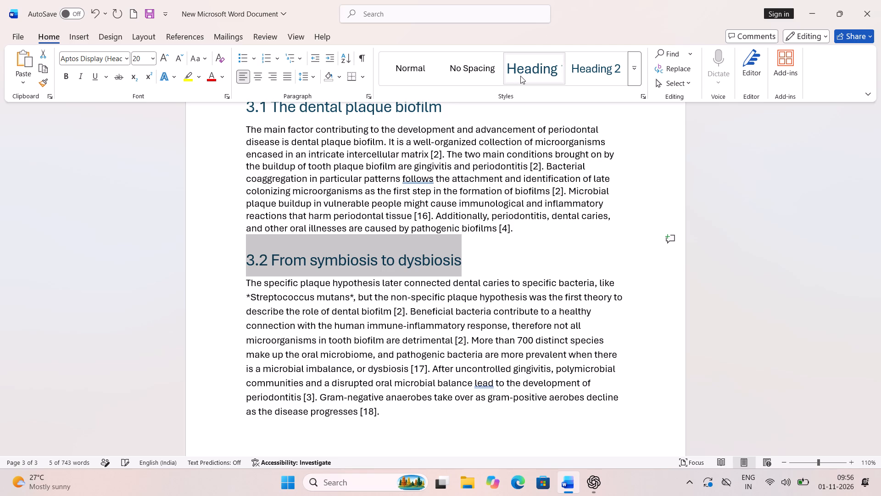
click(546, 272)
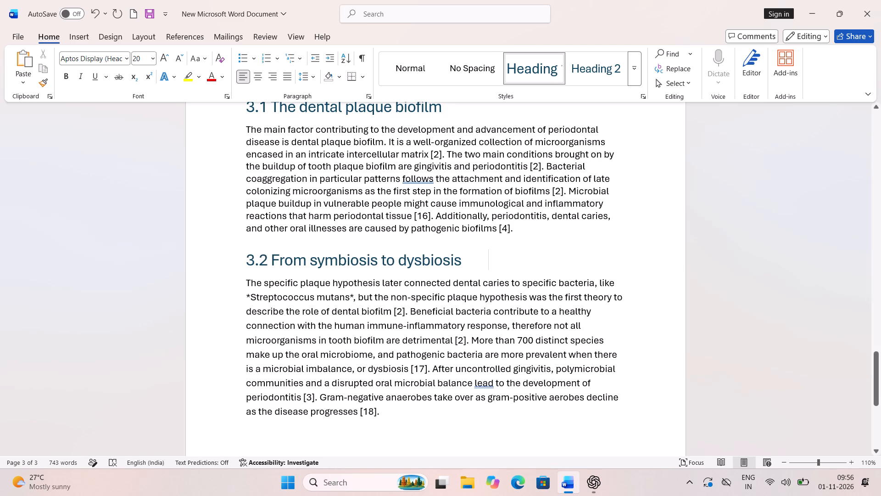
Join the "3.1 The dental plaque biofilm" heading onto the end of the section 3 heading, and repeat the last repeatable edit there.
drag(877, 389, 855, 322)
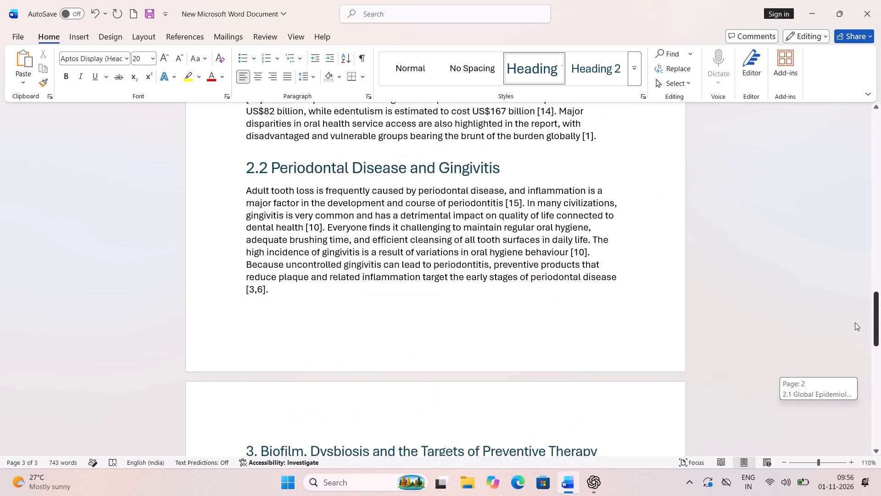
drag(855, 322, 866, 358)
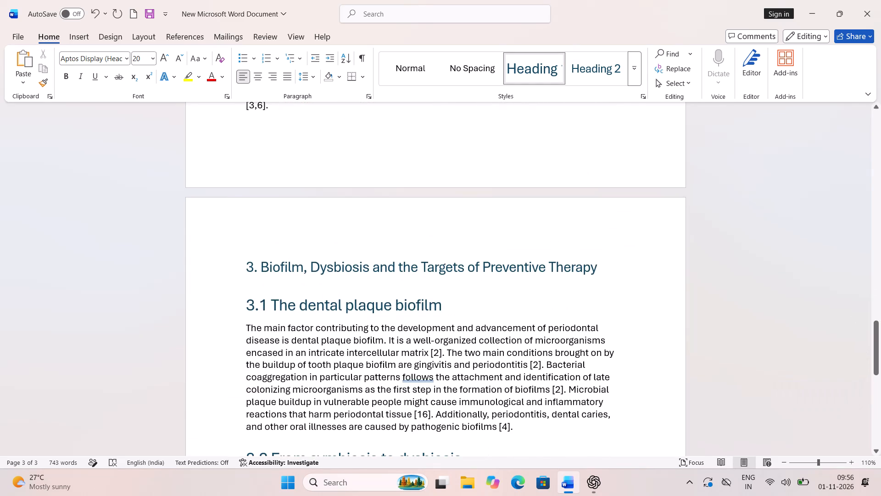
click(343, 304)
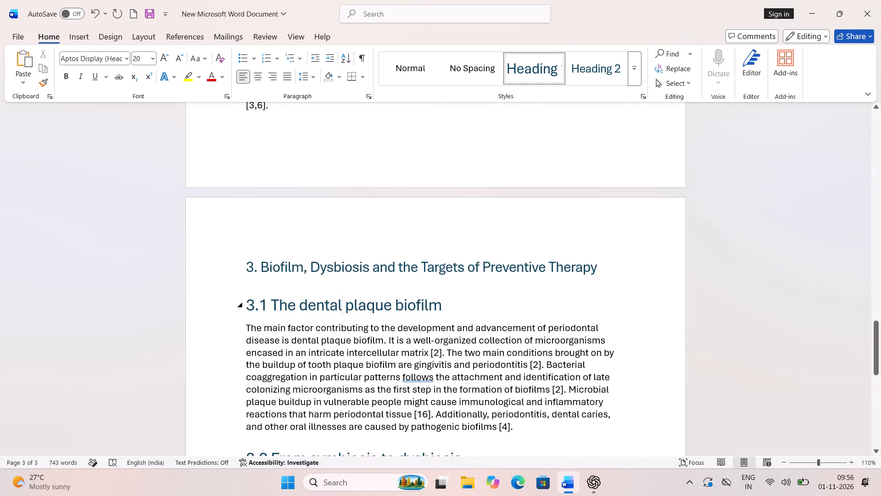
click(249, 304)
key(BackSpace)
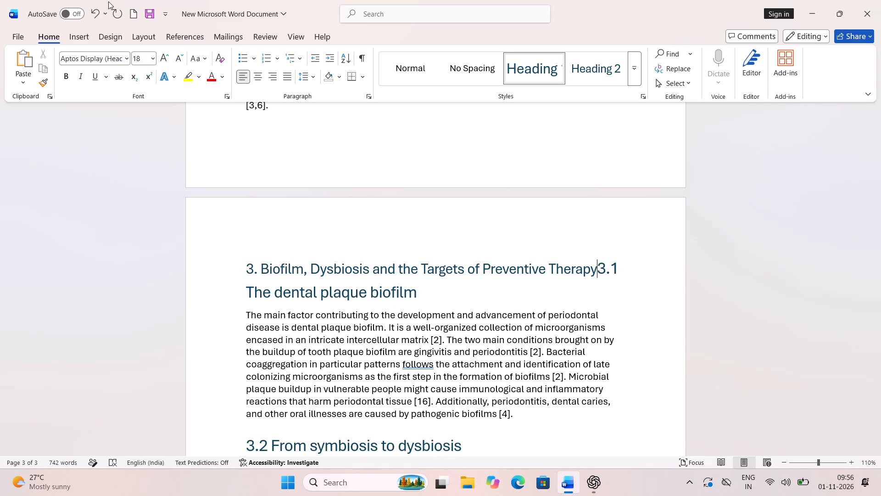
click(118, 8)
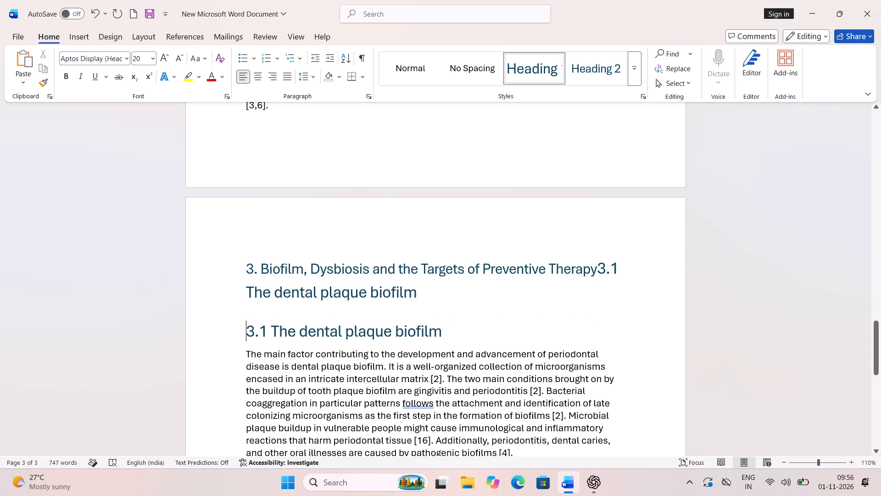
Go to the end of the section 3.2 paragraph and open the recent document review fresh.
drag(880, 336, 867, 390)
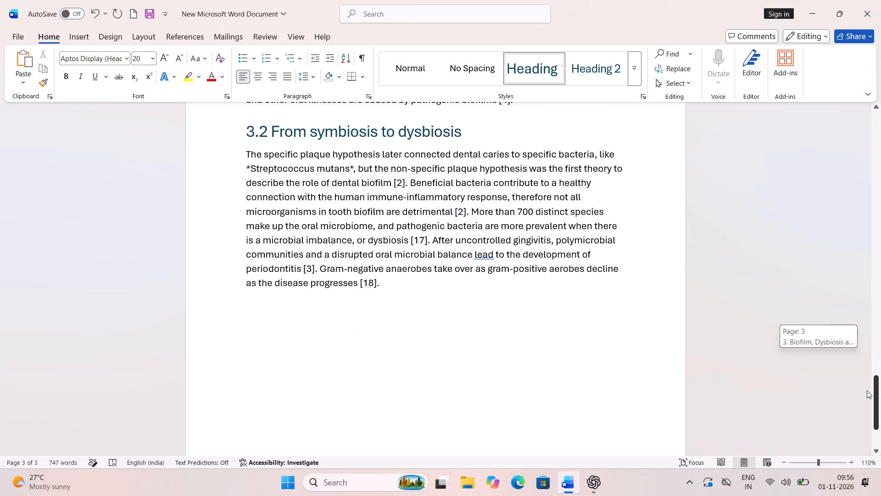
drag(867, 390, 866, 365)
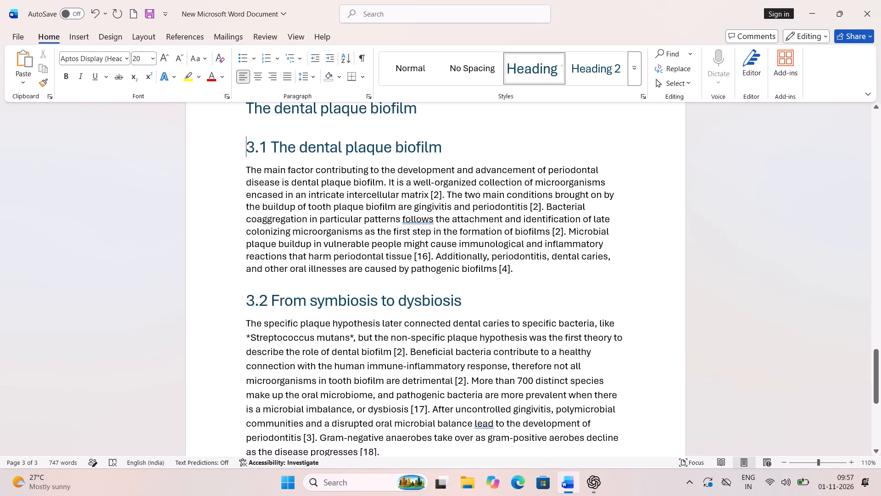
drag(875, 365, 879, 397)
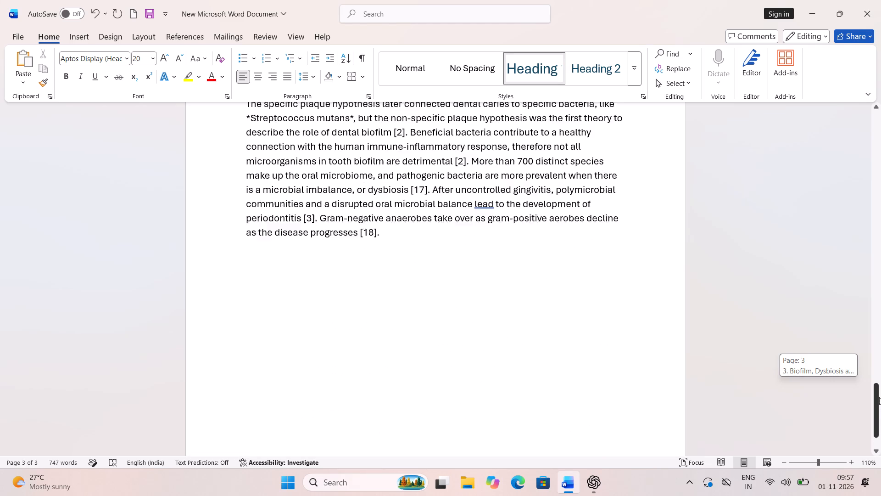
drag(879, 397, 880, 407)
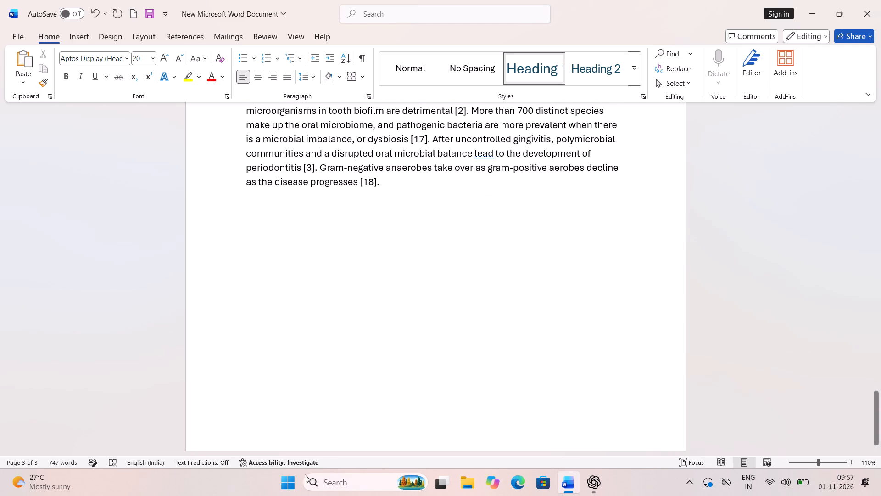
click(286, 488)
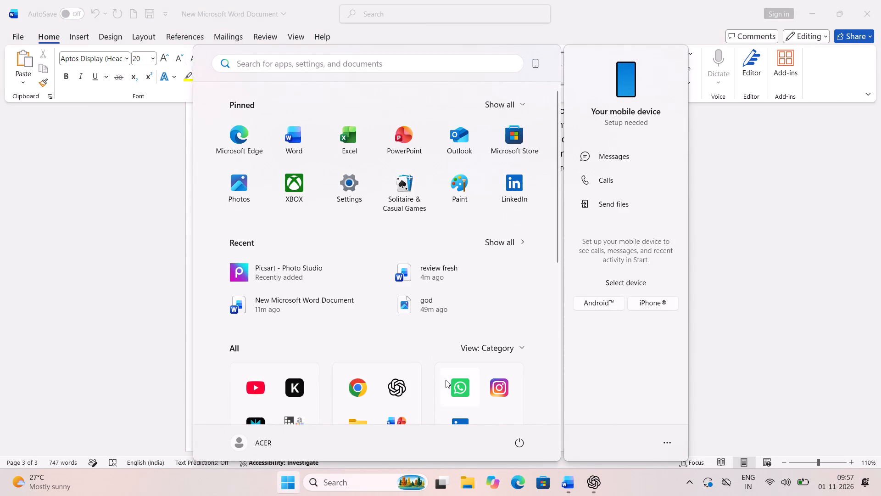
click(425, 275)
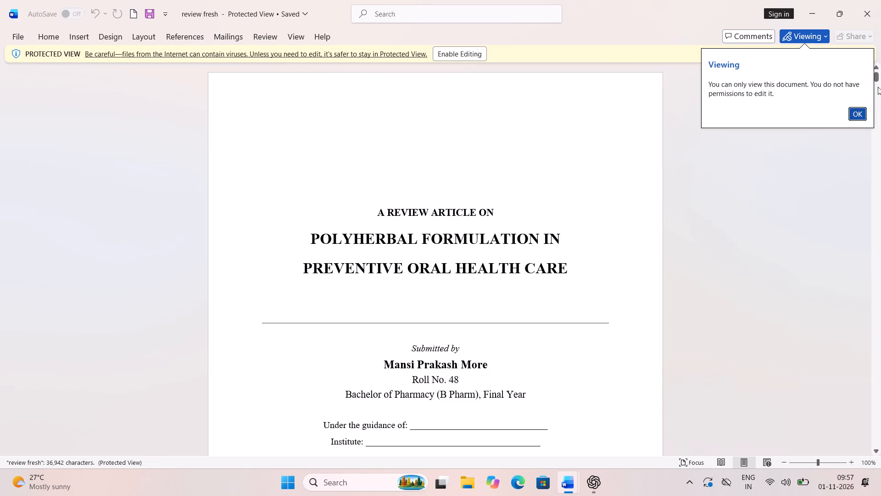
Copy the heading "3.3 Why the biofilm is hard to treat" and its whole paragraph, up to the section 4 heading, from review fresh.
drag(874, 79, 877, 116)
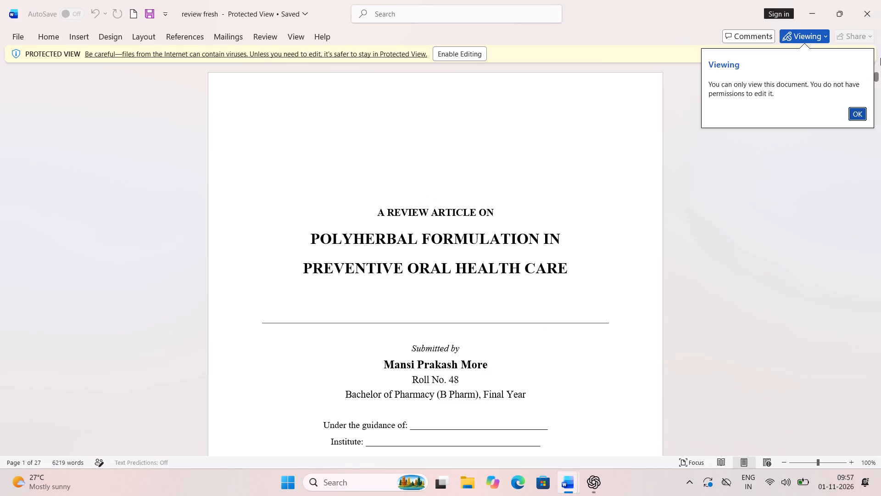
drag(878, 77, 880, 123)
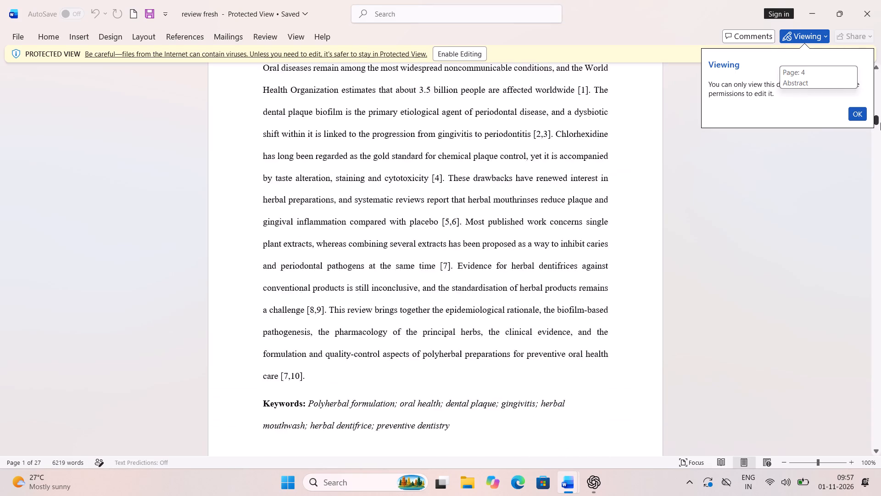
drag(880, 123, 880, 153)
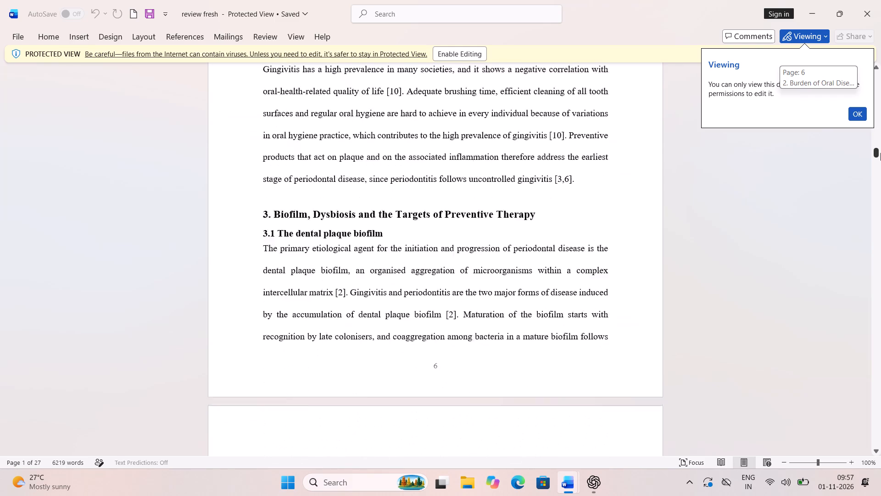
drag(880, 153, 880, 165)
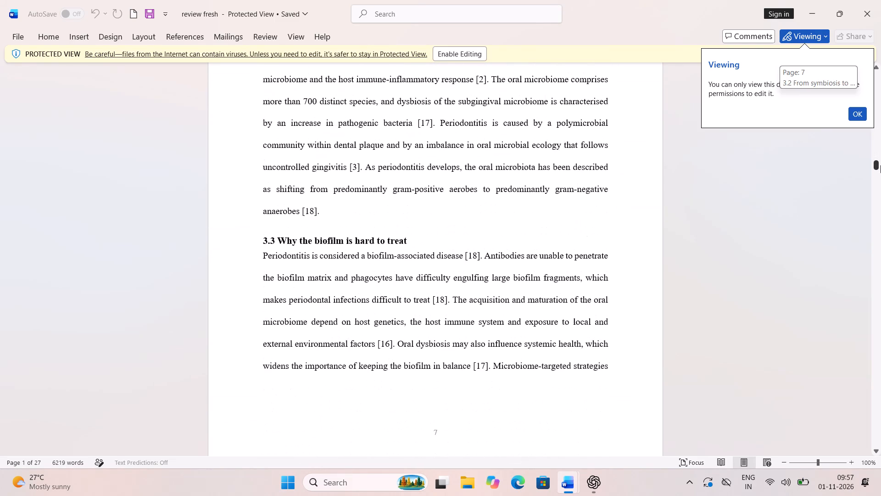
drag(880, 165, 880, 171)
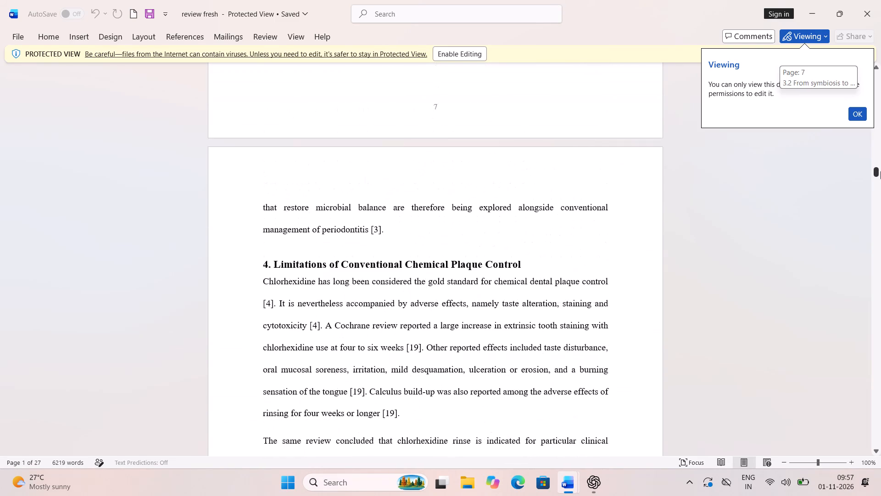
drag(880, 171, 880, 169)
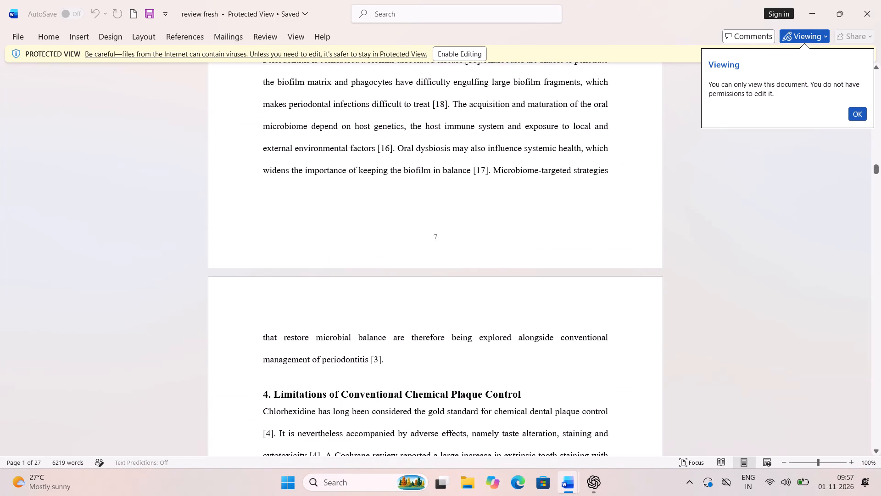
drag(398, 363, 224, 125)
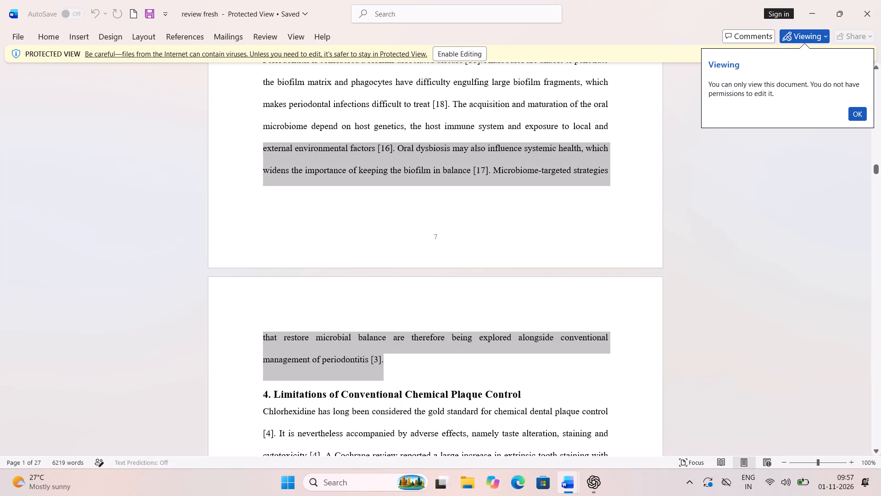
drag(224, 125, 245, 117)
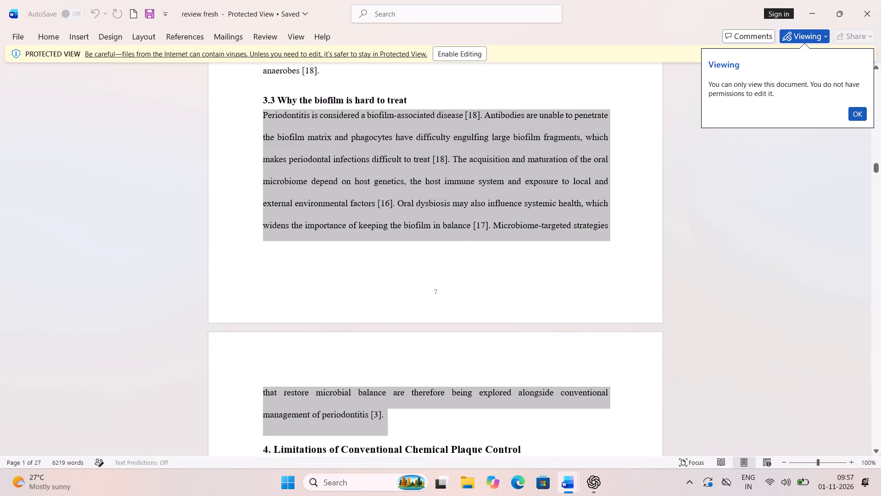
drag(245, 117, 245, 103)
key(ctrl+c)
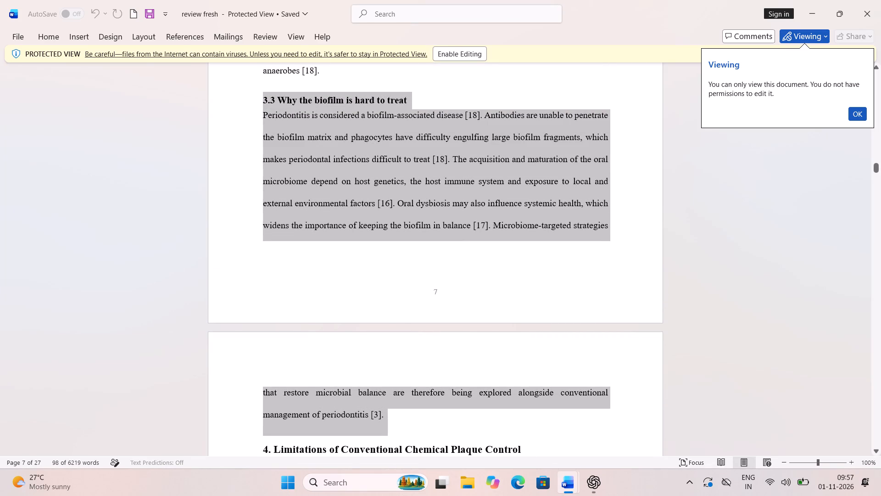
click(735, 211)
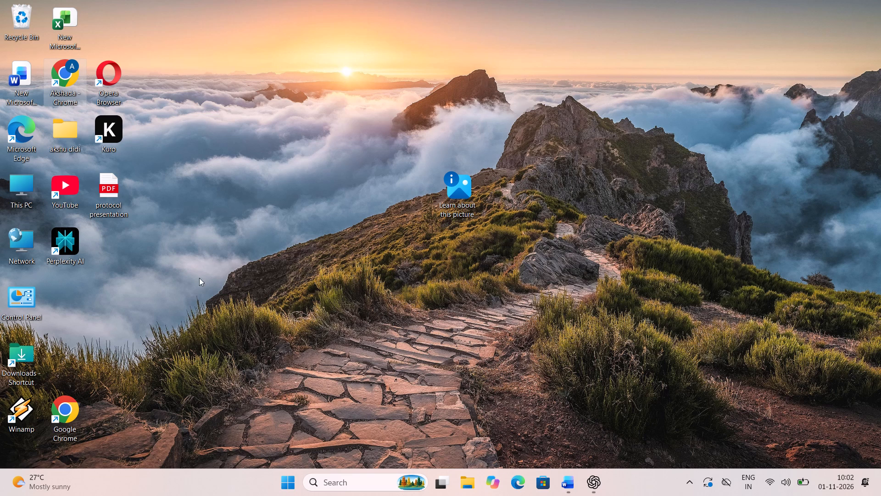
Launch the Kuro app from the desktop.
double_click(117, 129)
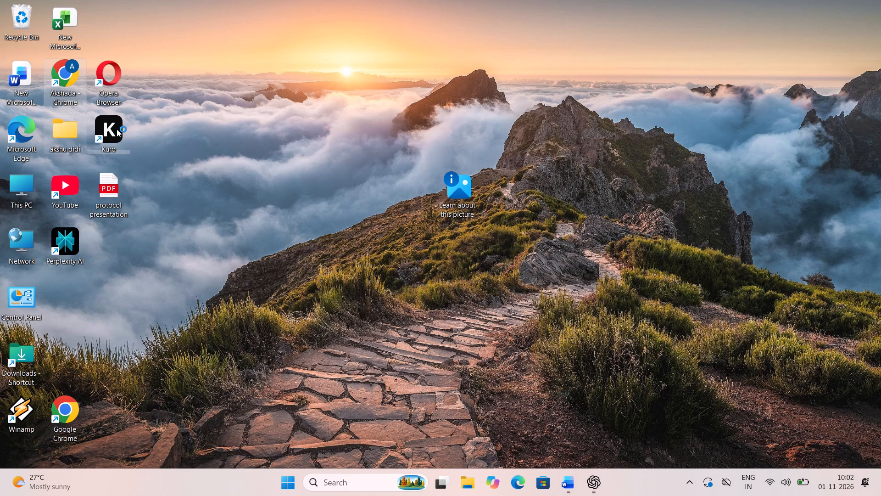
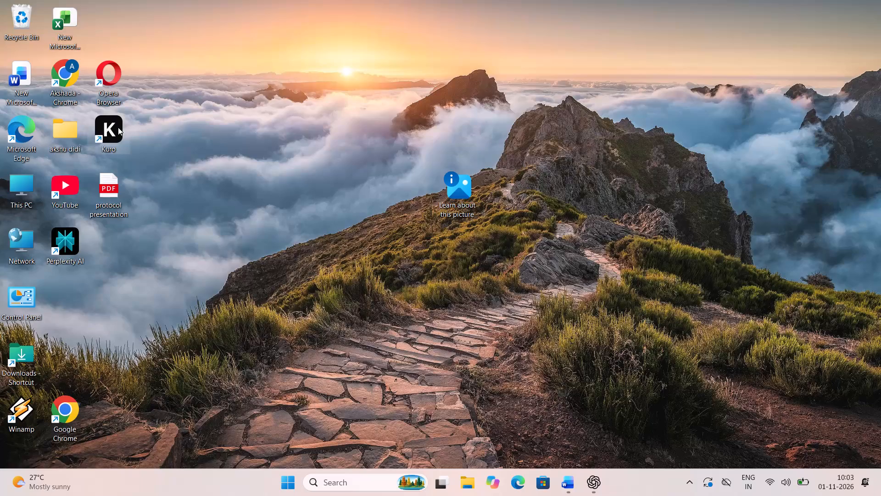
Launch the Kuro app again from its desktop shortcut.
click(118, 127)
click(100, 139)
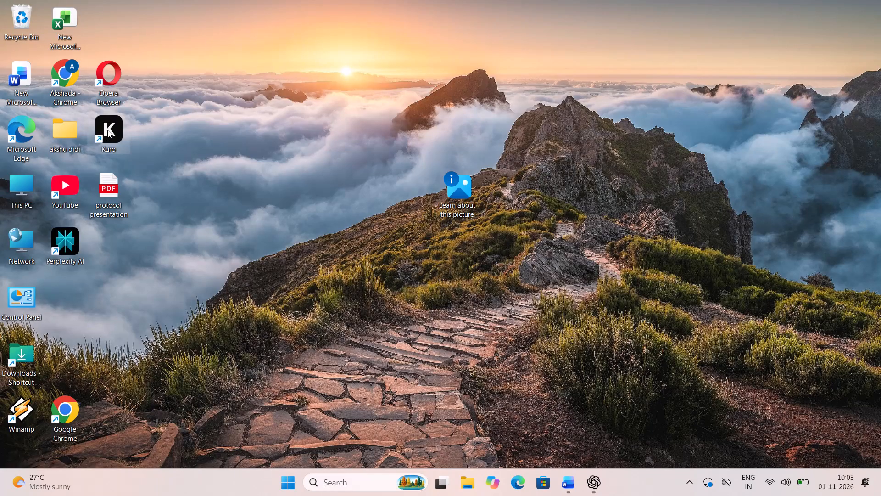
click(107, 130)
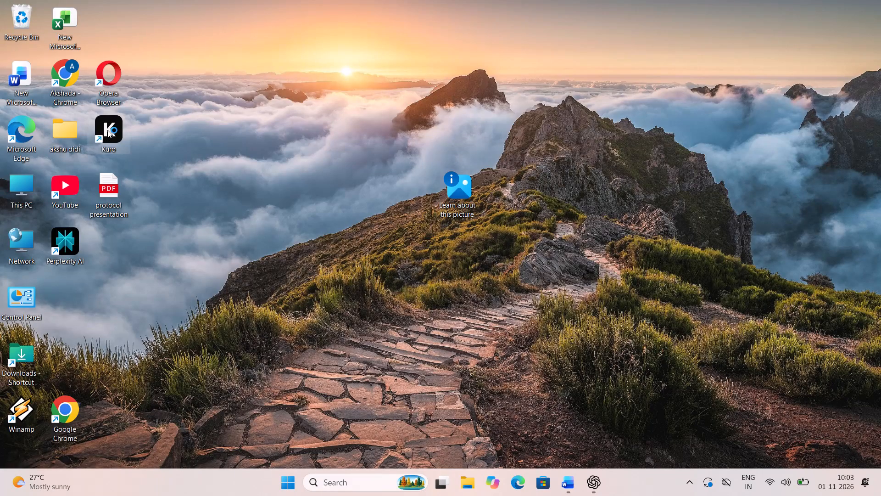
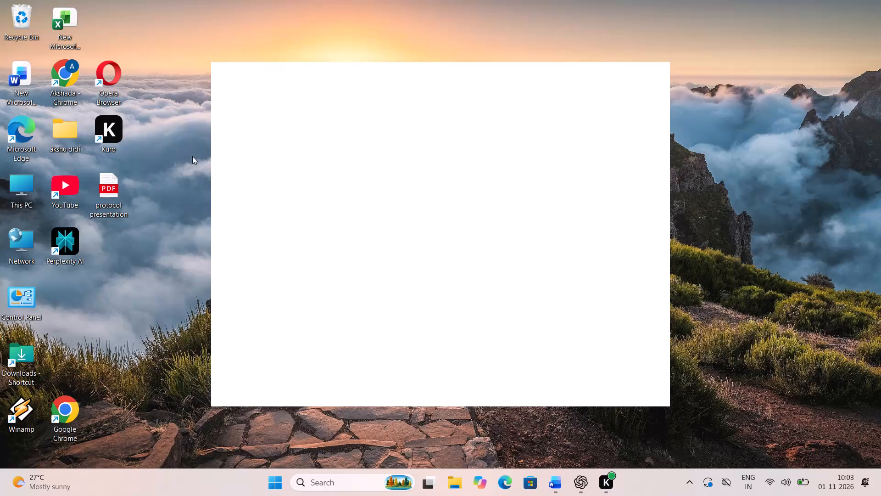
Switch to the New Microsoft Word Document, delete the stray "3.1" from the section 3 heading and move "The dental plaque biofilm" onto its own line.
click(430, 491)
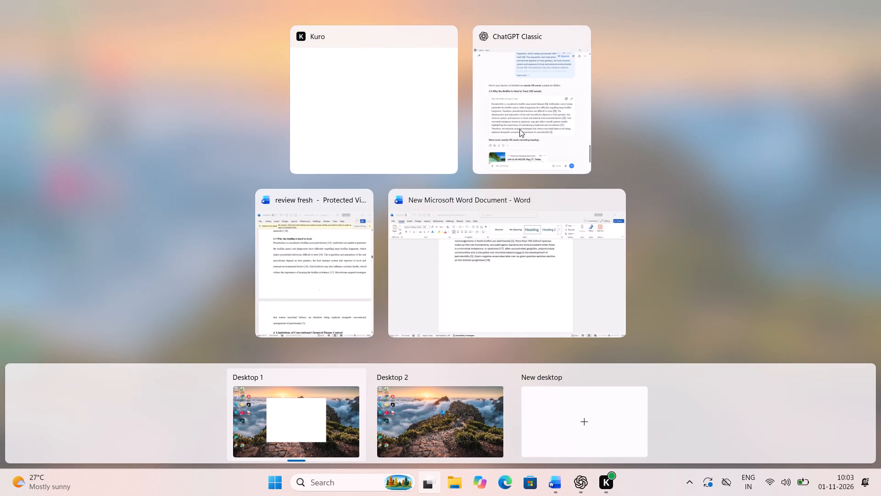
click(434, 294)
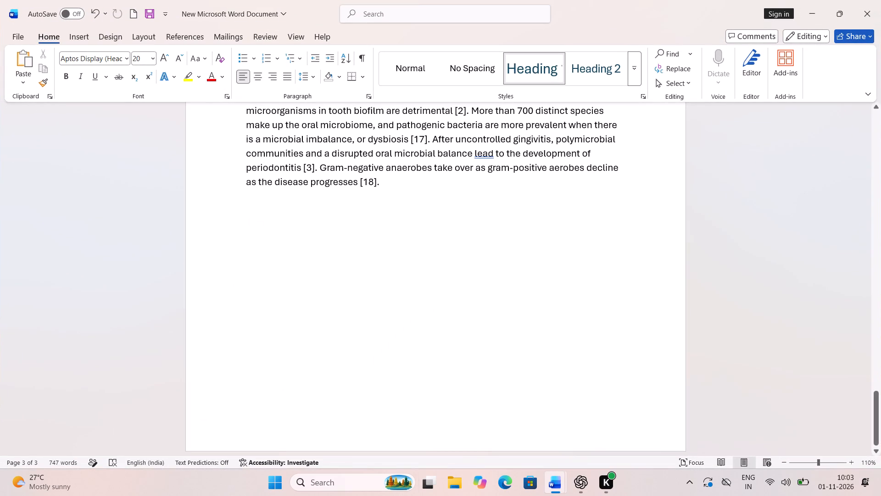
drag(880, 434, 880, 411)
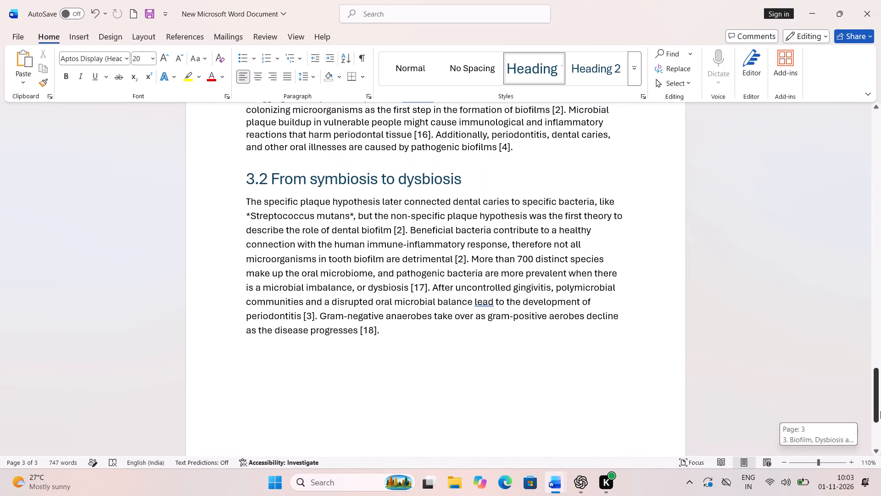
drag(880, 411, 880, 370)
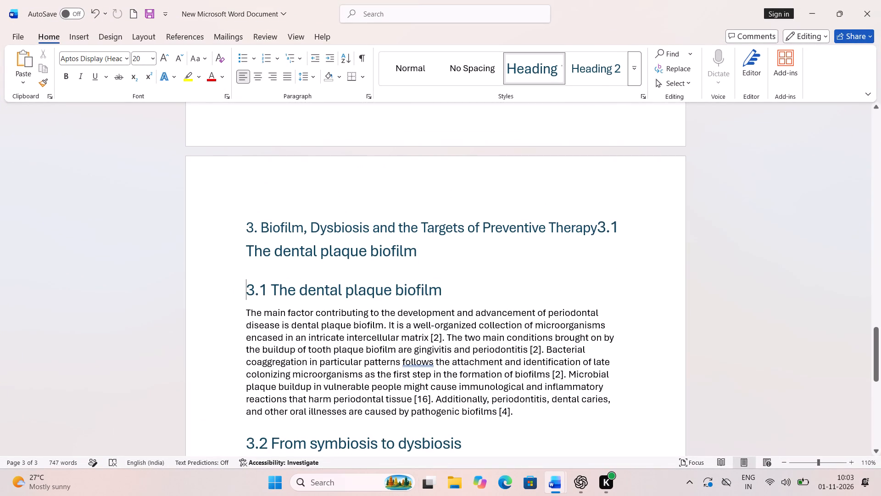
drag(633, 231, 596, 231)
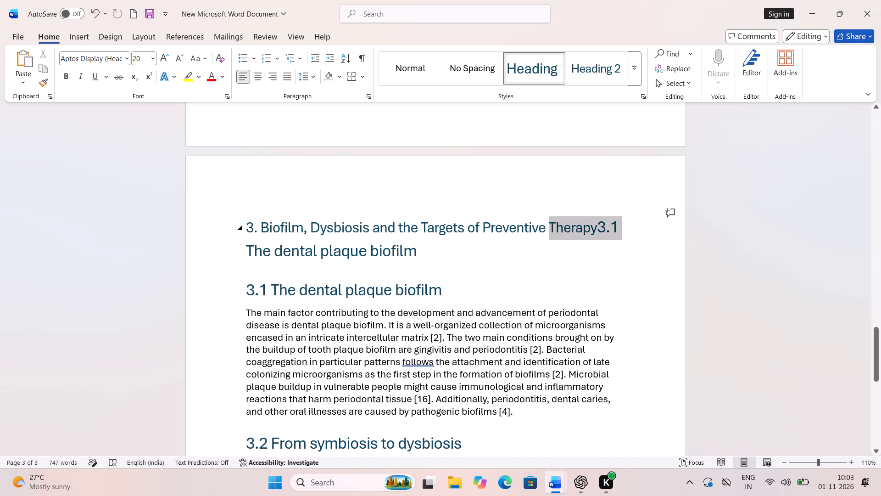
drag(596, 231, 598, 230)
key(Delete)
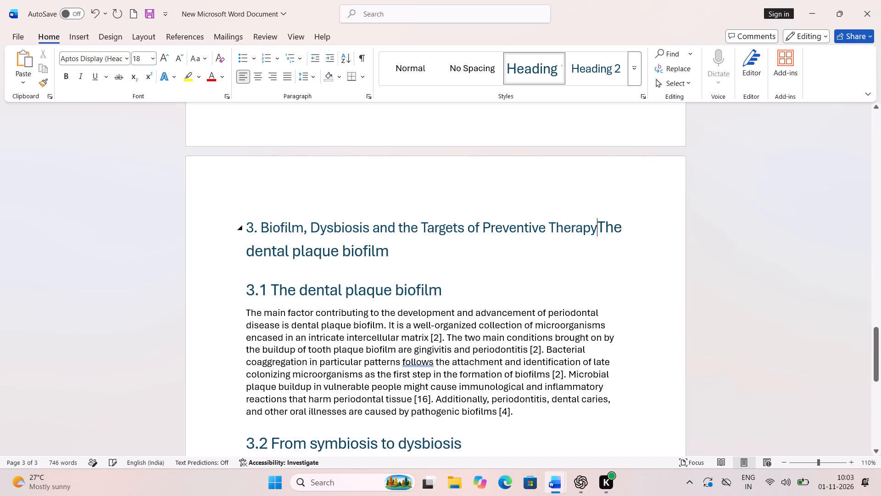
key(space)
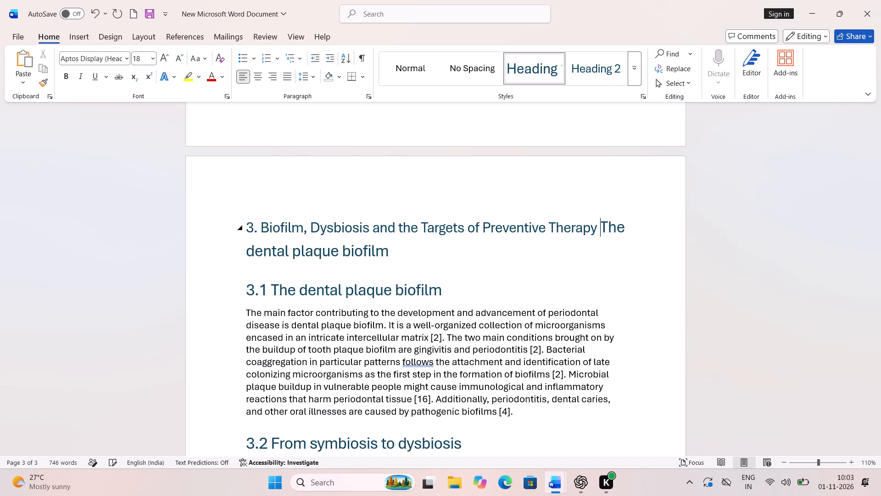
key(Return)
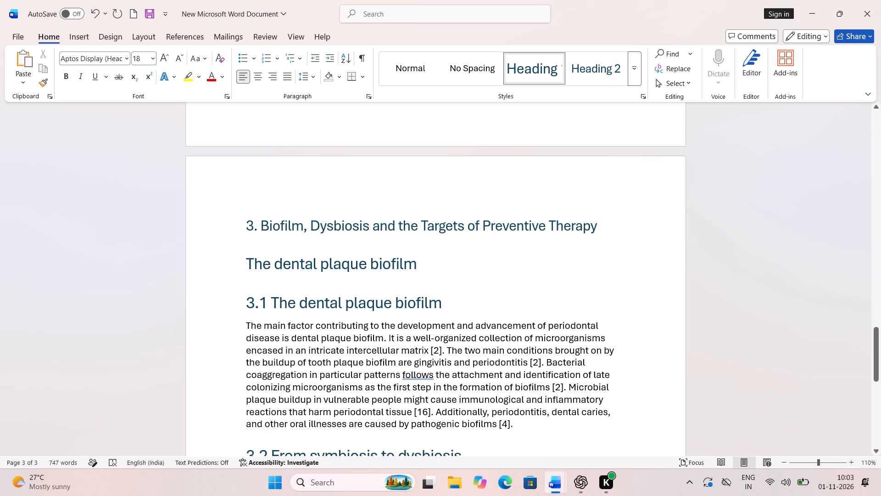
Delete the duplicate "The dental plaque biofilm" line above the 3.1 heading.
click(501, 275)
drag(501, 275, 304, 274)
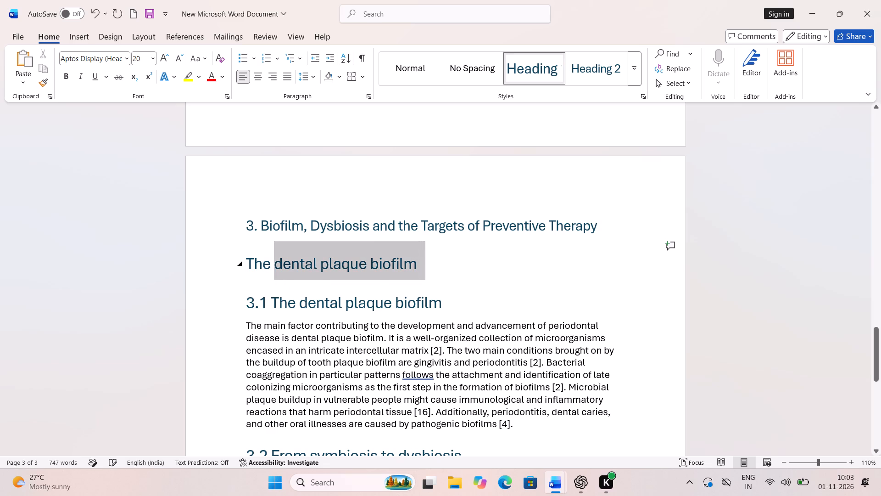
drag(304, 274, 242, 275)
key(BackSpace)
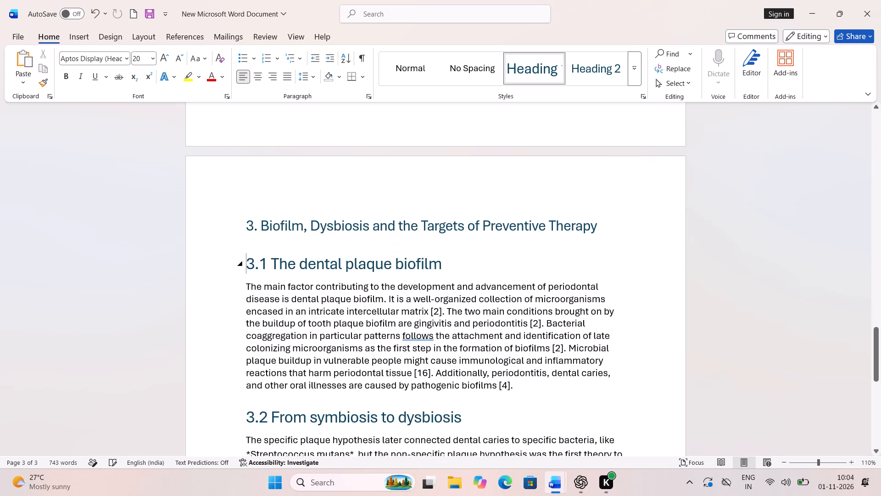
Remove the trailing space so the section 3 heading ends in "Therapy", with the 3.1 heading on its own line below.
key(BackSpace)
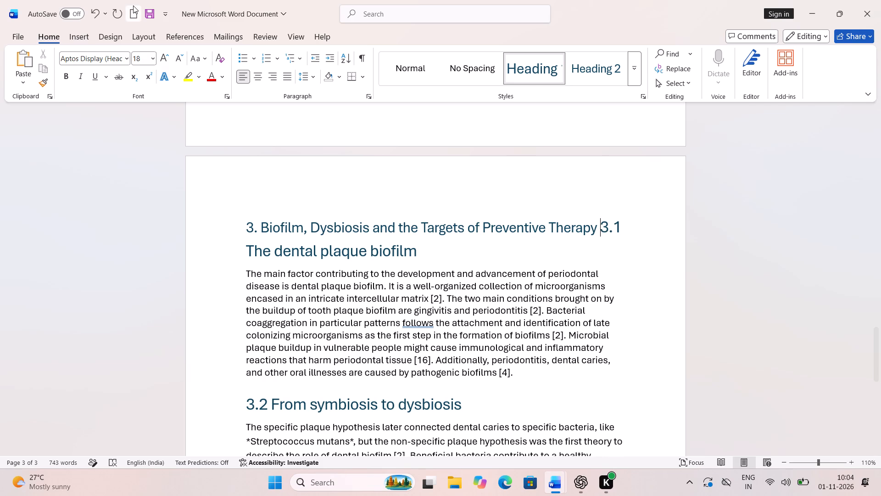
click(121, 9)
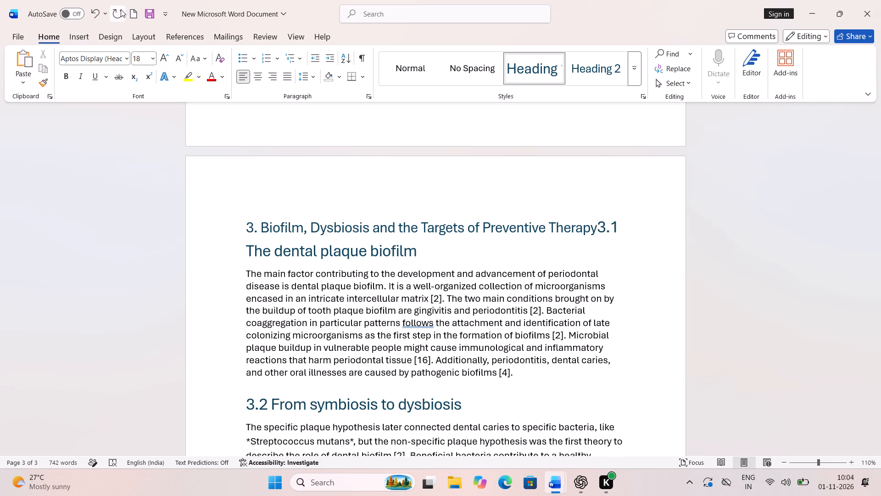
click(117, 12)
key(Return)
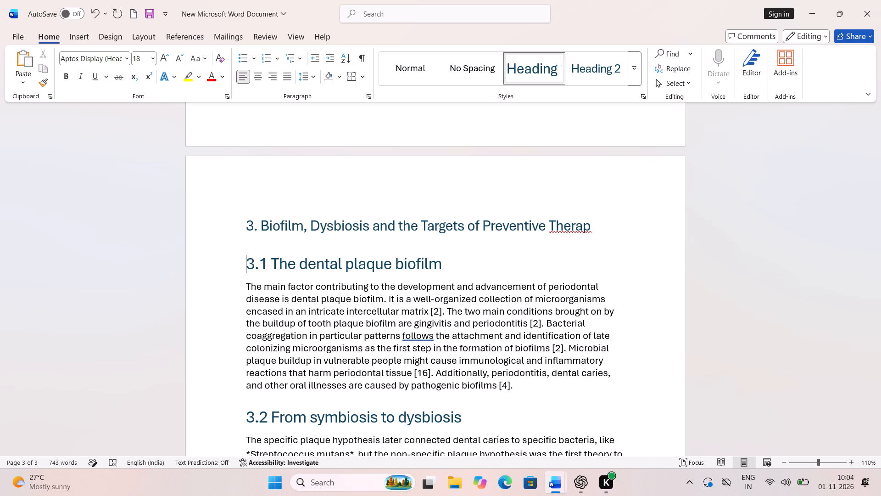
click(605, 230)
key(y)
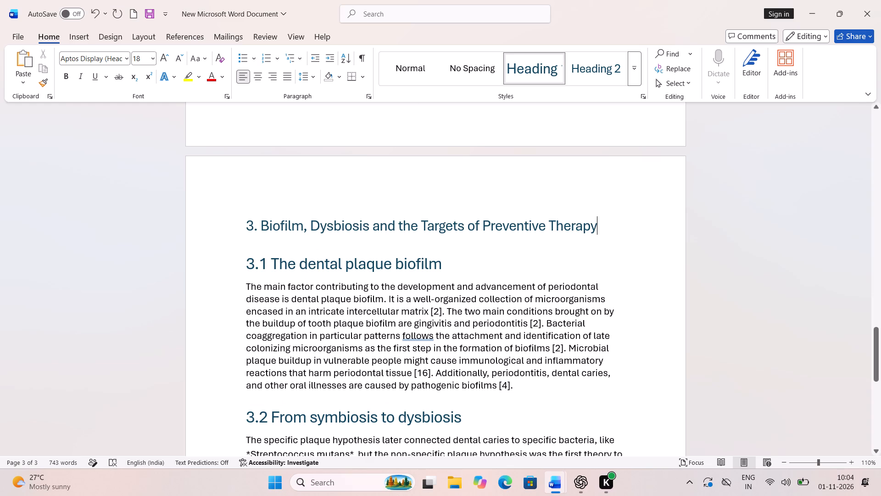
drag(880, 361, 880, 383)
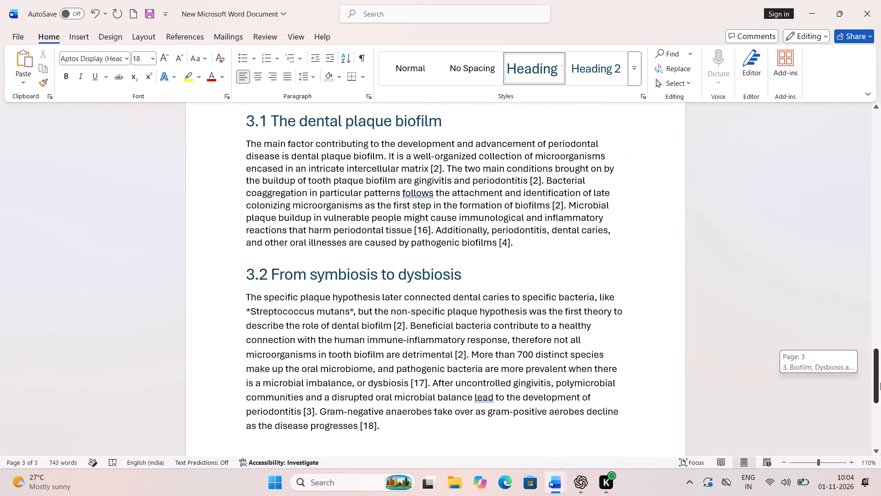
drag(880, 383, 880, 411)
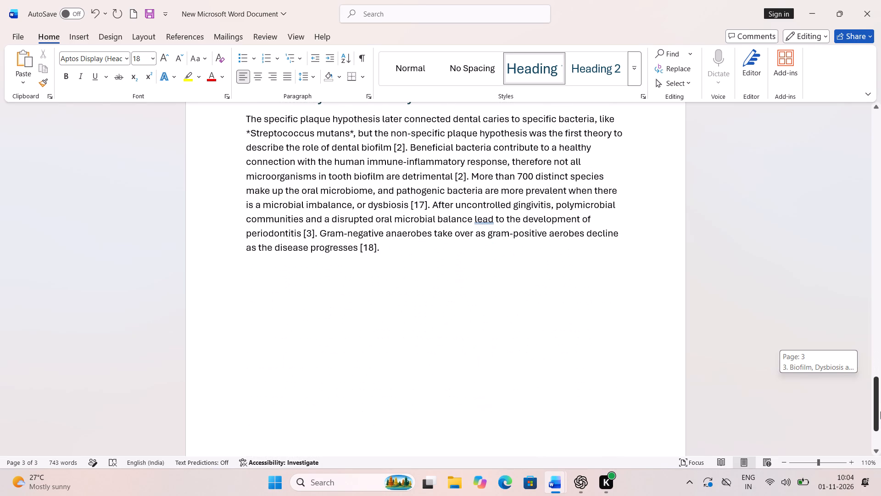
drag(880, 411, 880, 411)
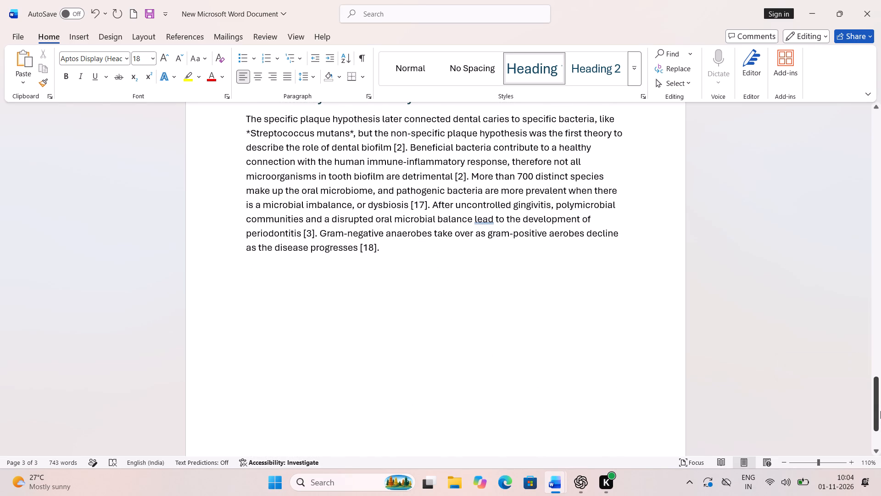
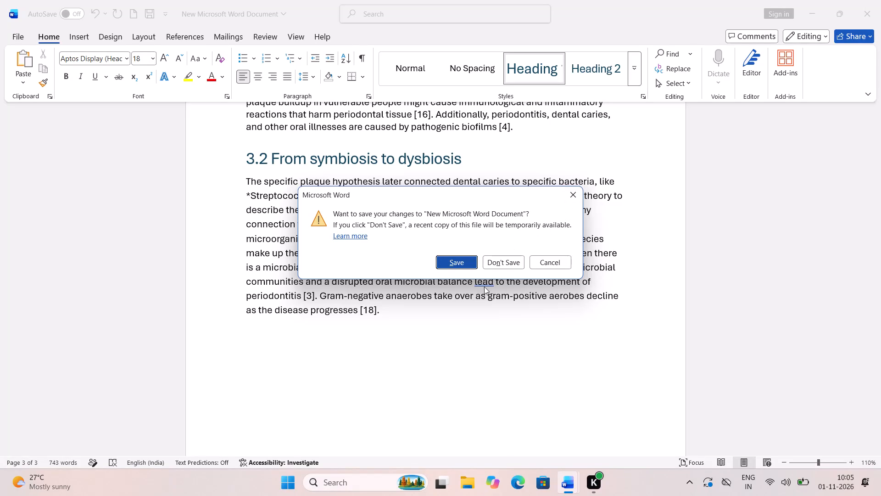
Cancel closing the Word document so it stays open for editing.
click(555, 266)
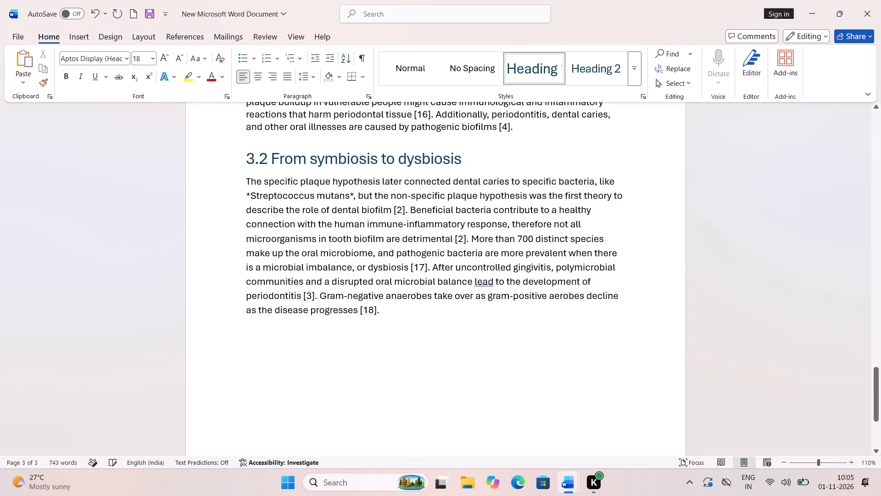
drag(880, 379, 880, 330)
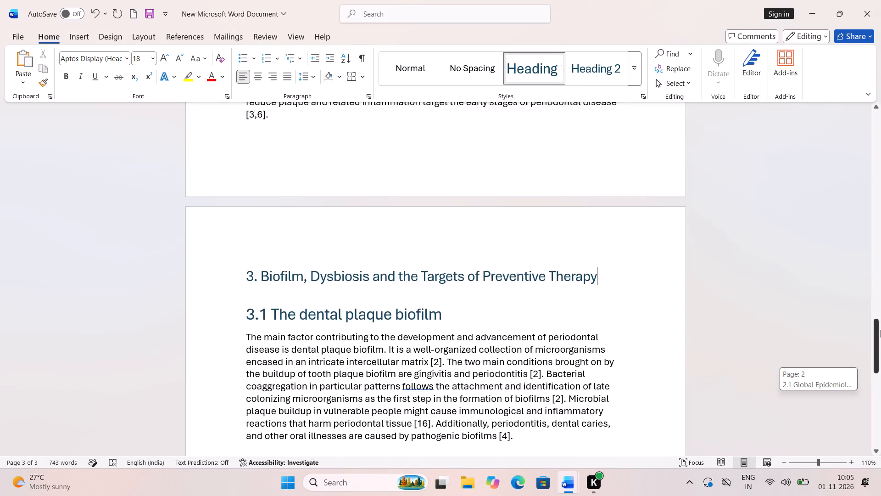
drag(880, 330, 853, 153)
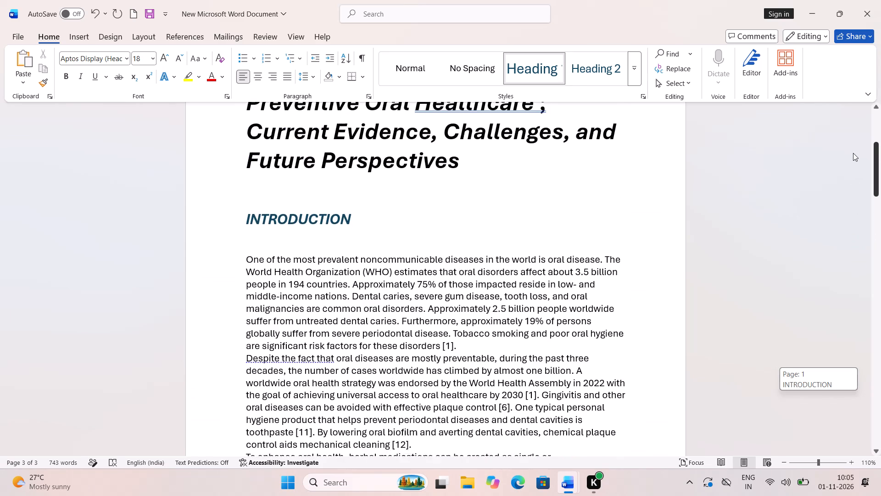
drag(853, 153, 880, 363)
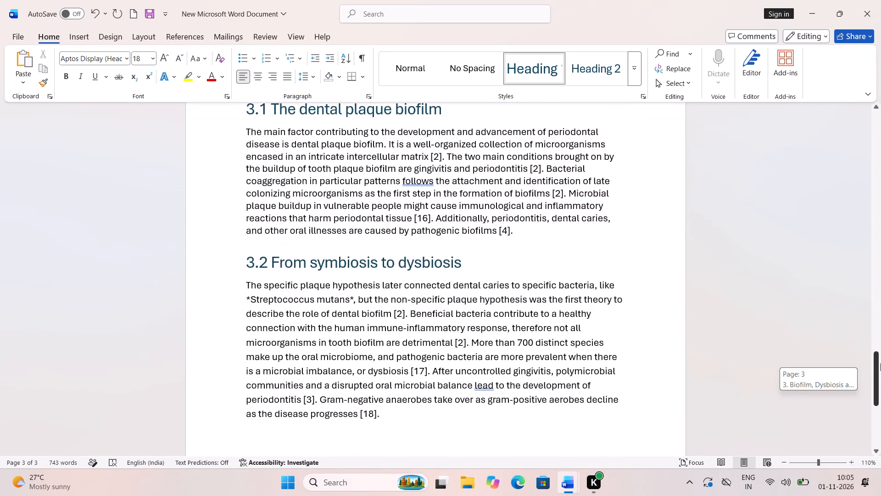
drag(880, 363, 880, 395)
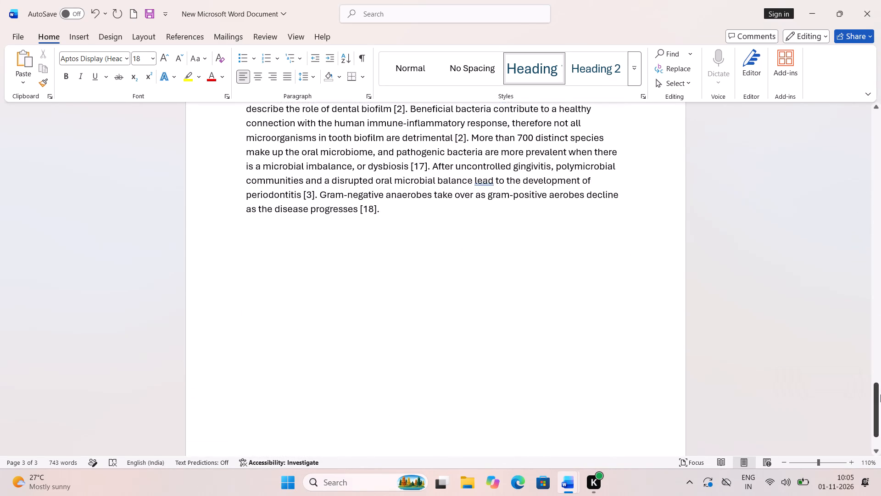